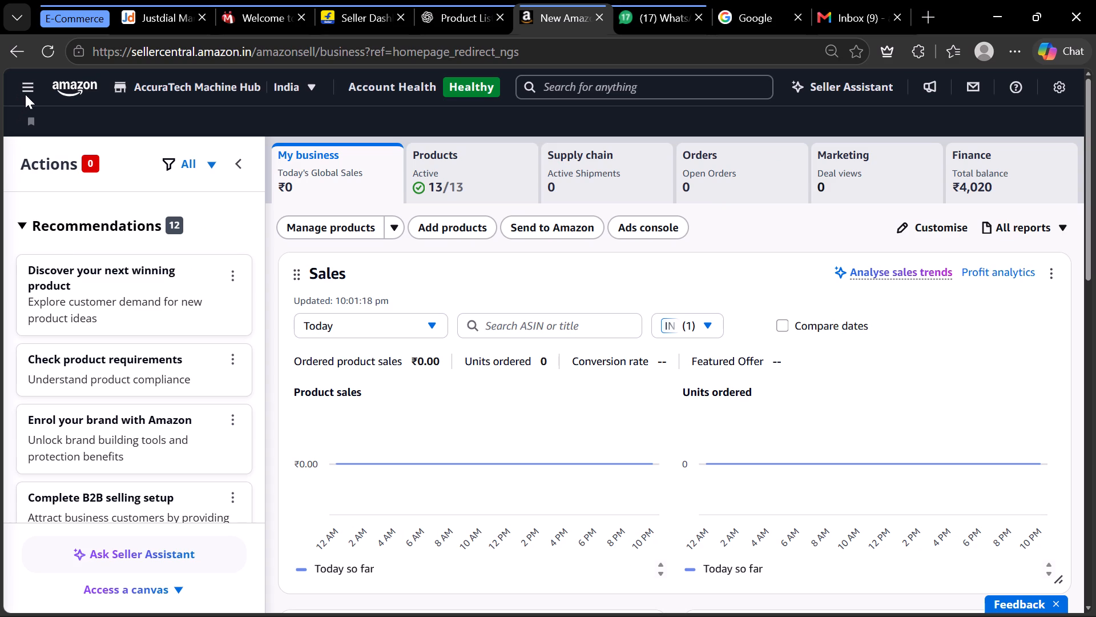
Open the Add products page of the seller account to start a new product listing.
left_click(27, 87)
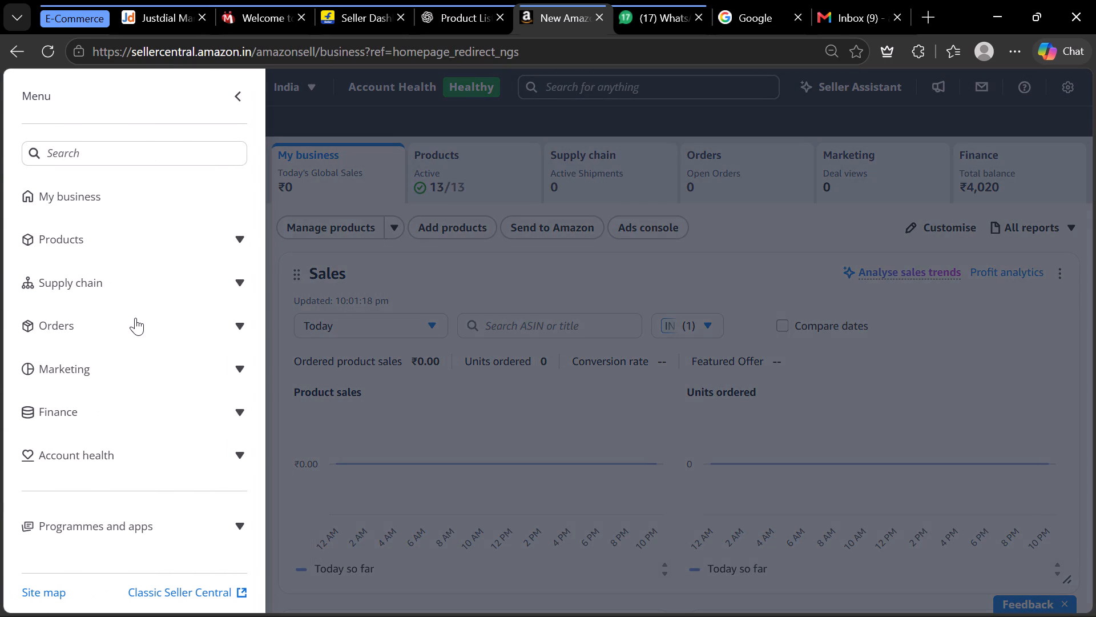
left_click(121, 240)
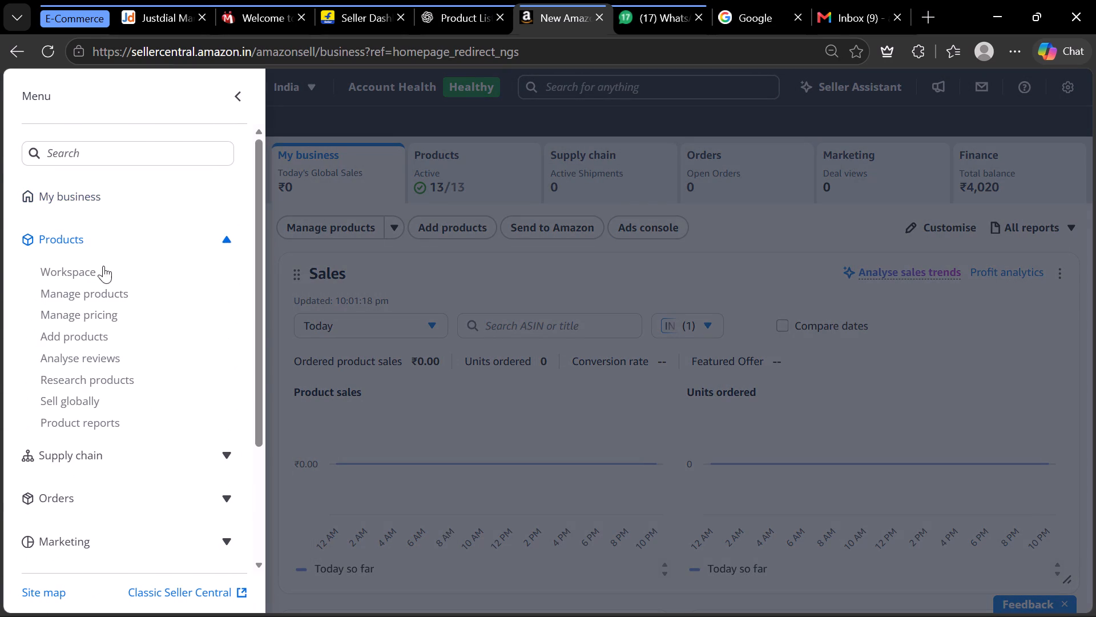
left_click(119, 335)
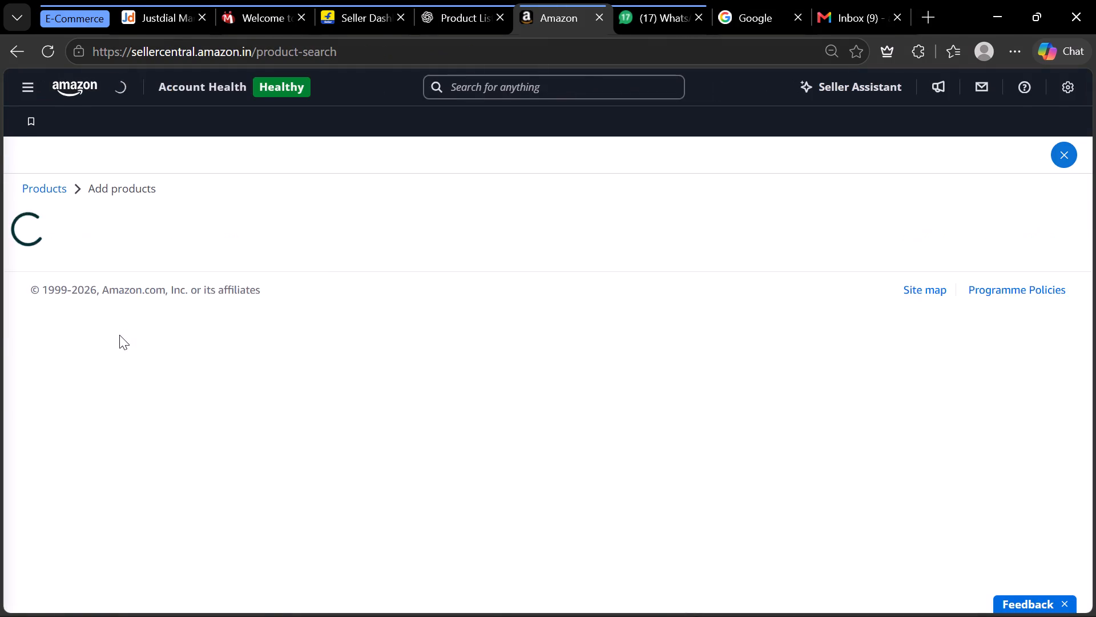
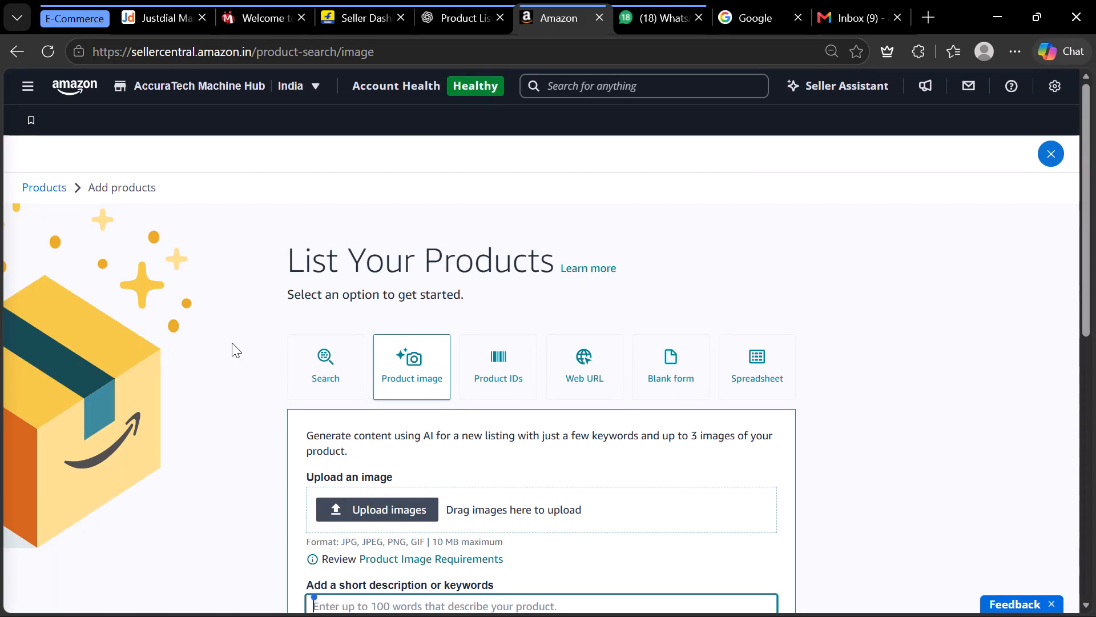
Permanently delete the first six image files in the Downloads folder: both Right Thumb, both left thumb, and the first signt and myimg.
left_click(378, 508)
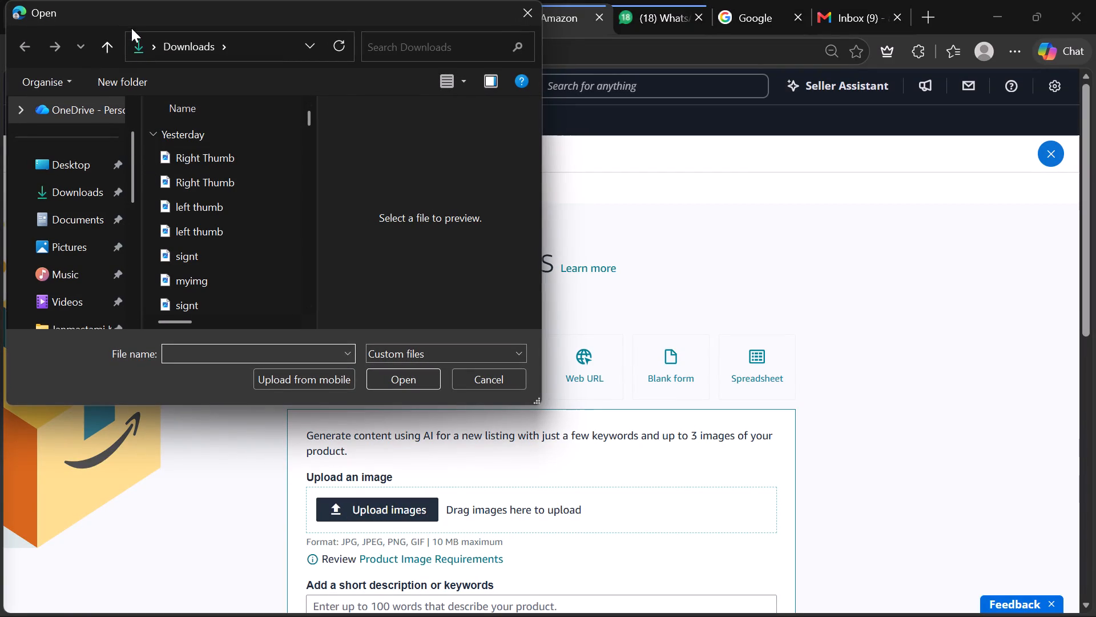
left_click(520, 18)
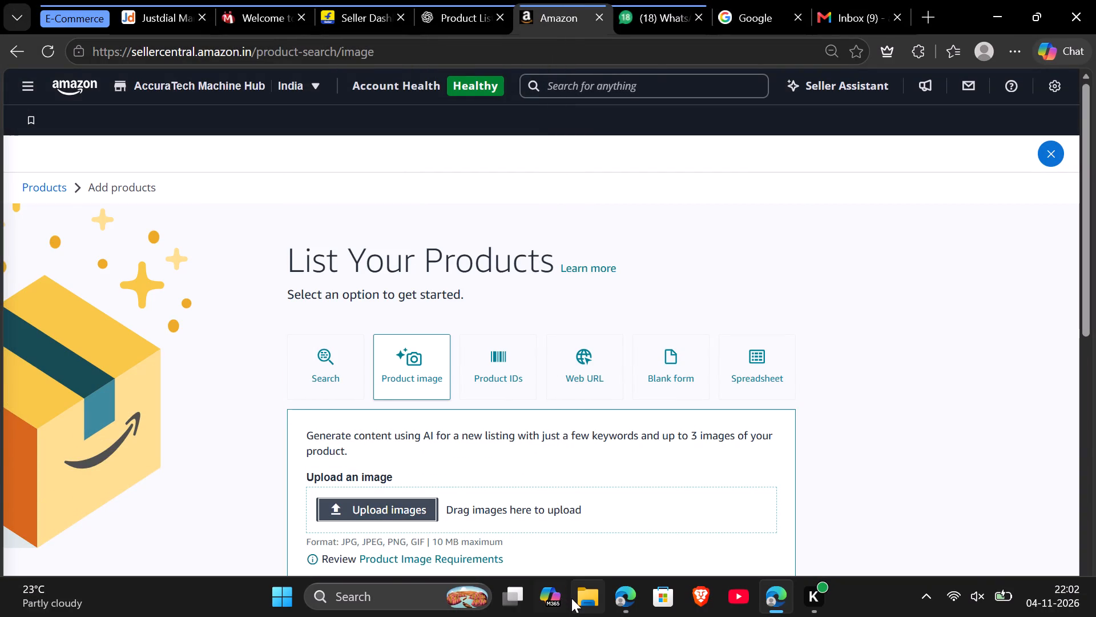
left_click(571, 598)
left_click(57, 302)
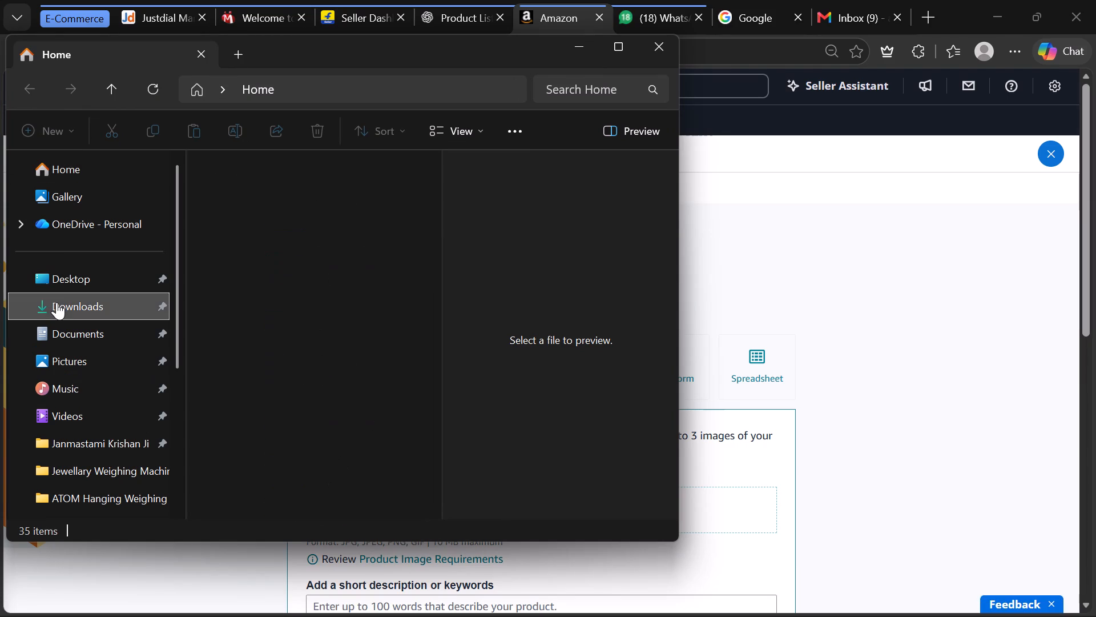
left_click_drag(198, 202, 246, 296)
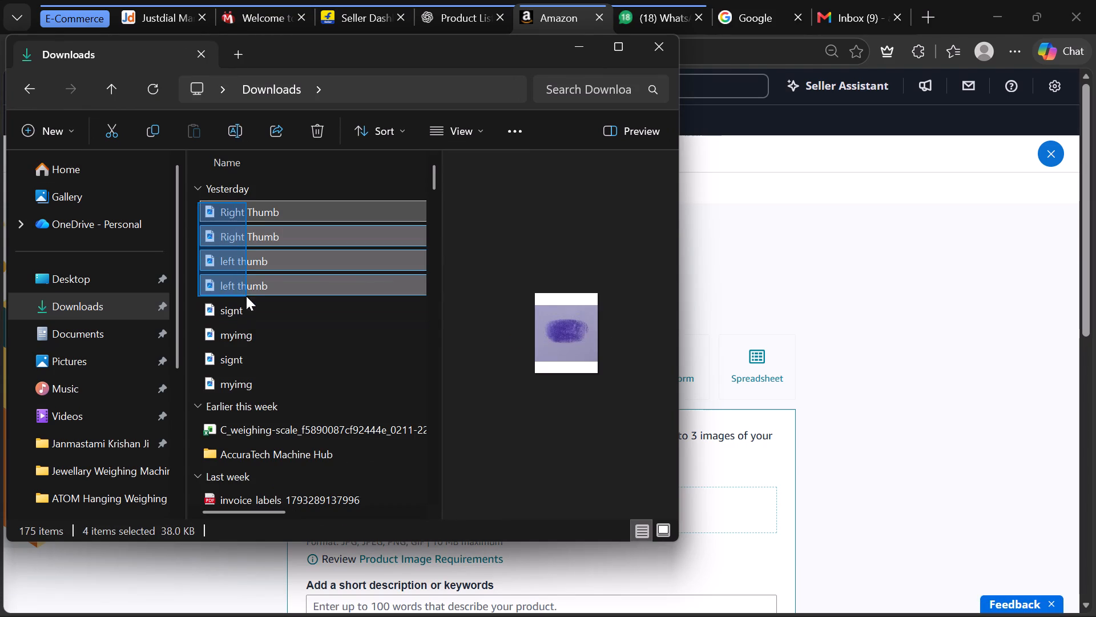
left_click_drag(246, 296, 252, 332)
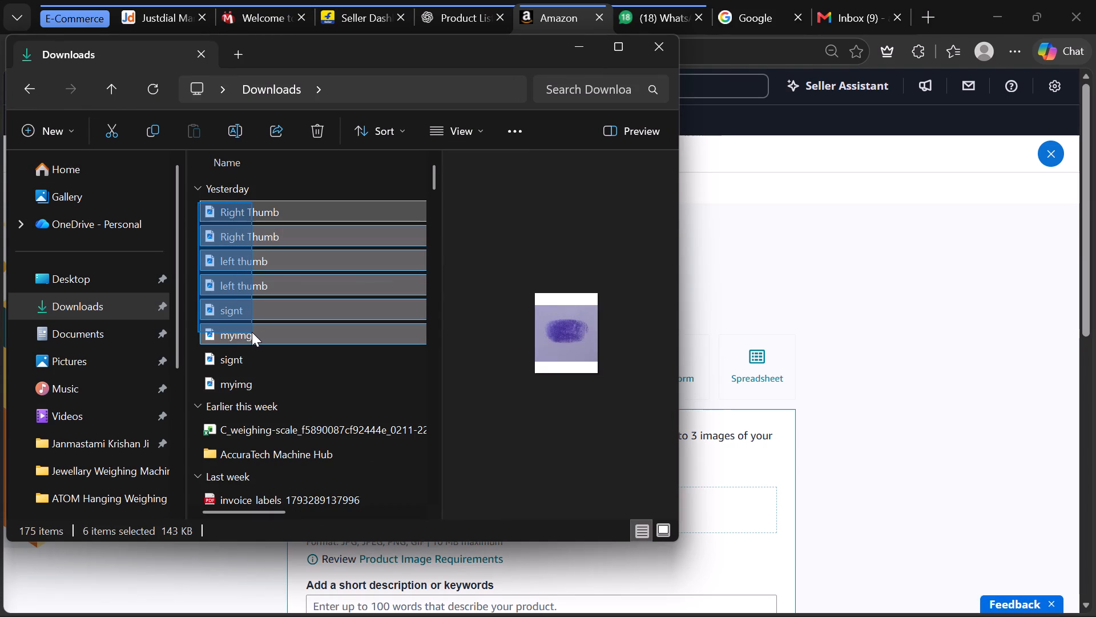
key("shift+Delete")
key("Return")
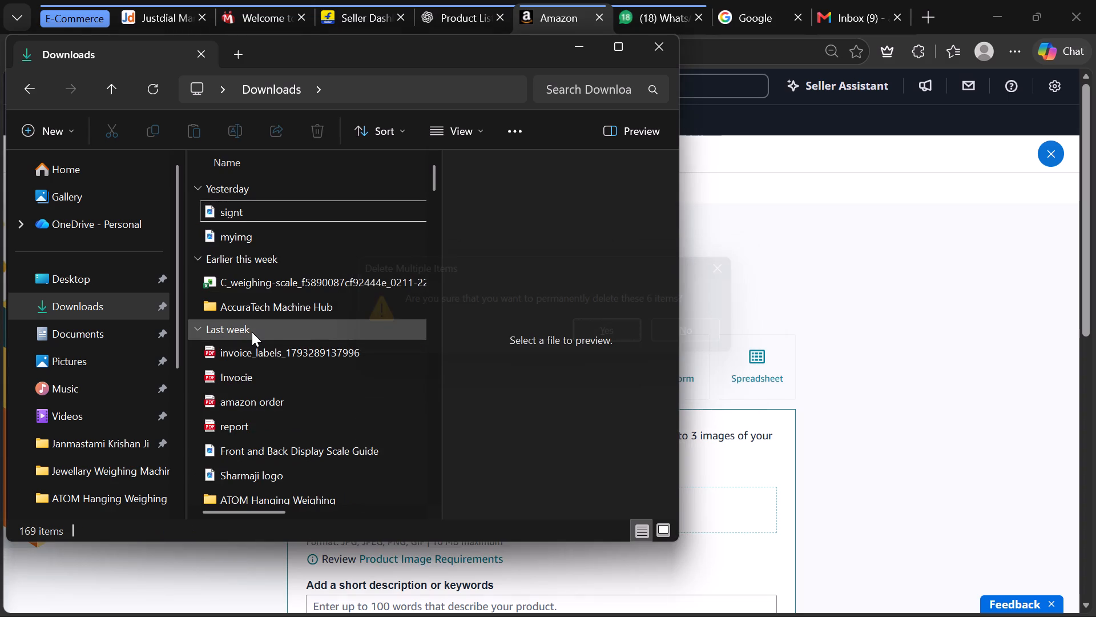
Examine the battery product images in the AccuraTech Battery 6V folder, inside the AccuraTech Machine Hub folder in Downloads.
left_click(293, 302)
double_click(293, 300)
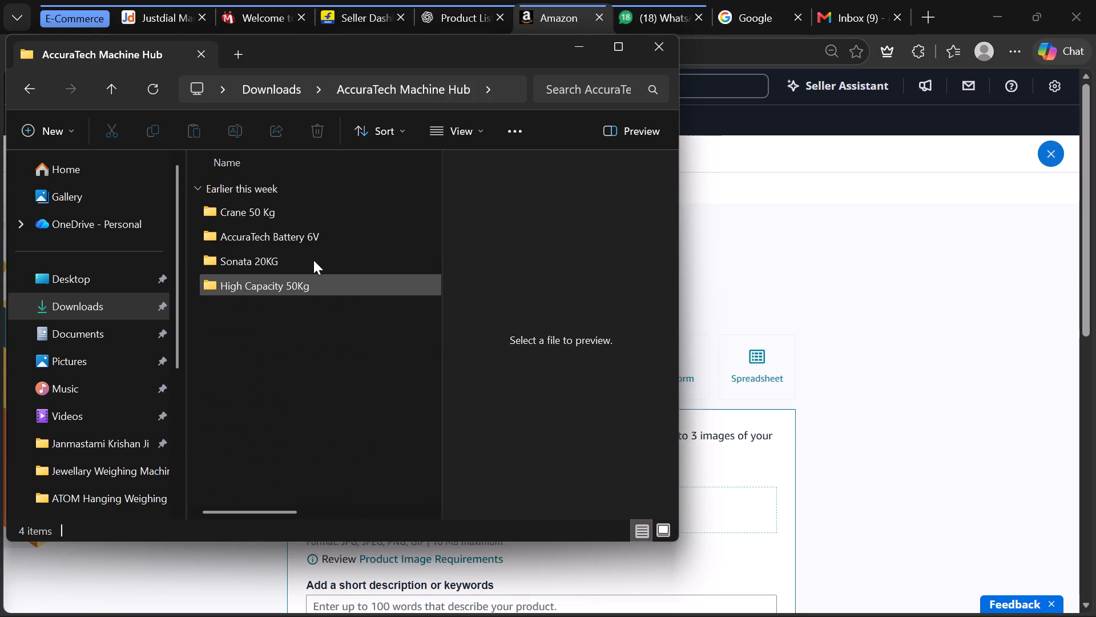
double_click(279, 234)
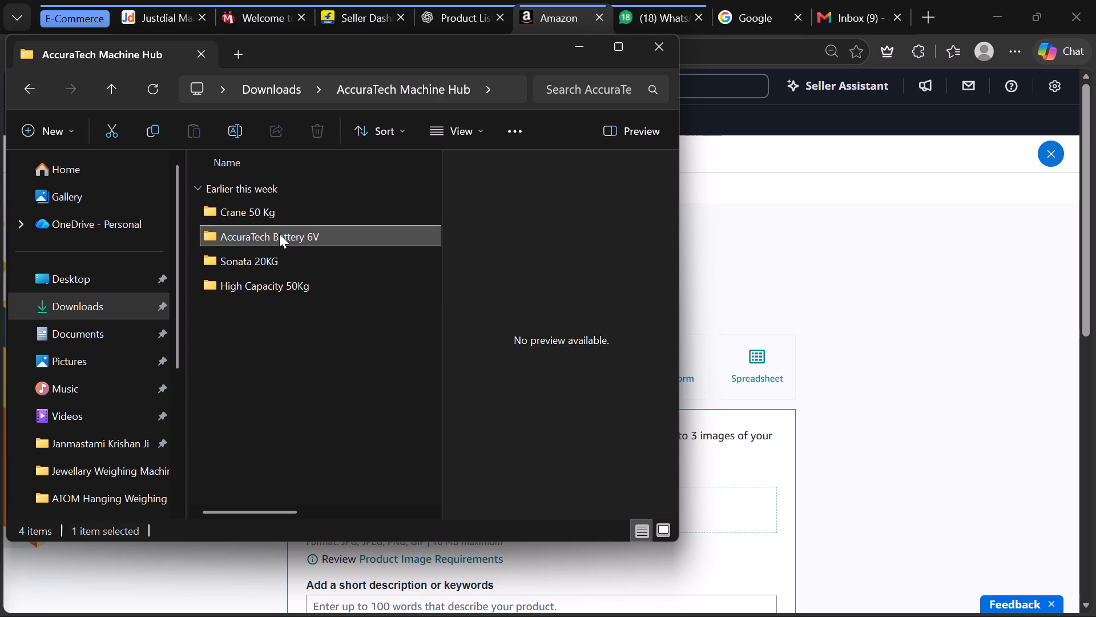
double_click(279, 234)
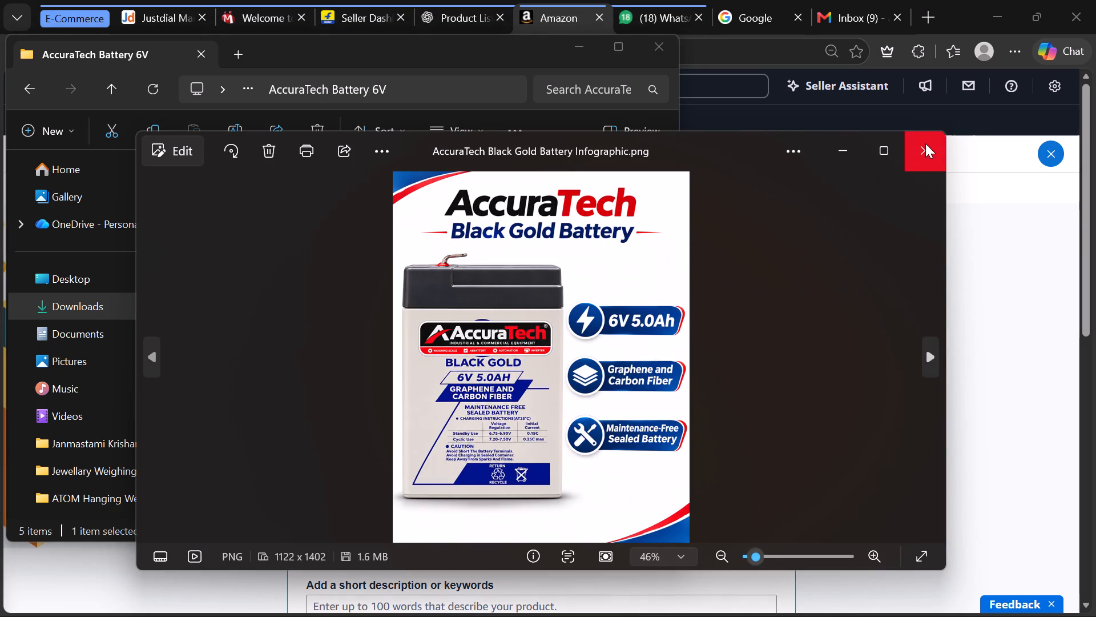
left_click(921, 158)
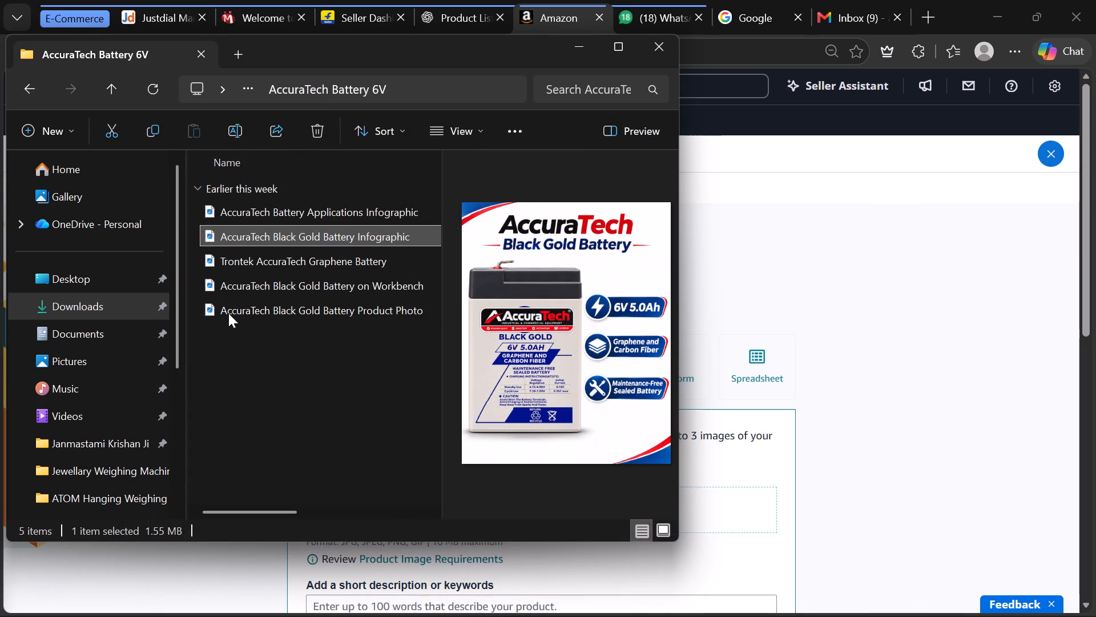
left_click(212, 310)
key("Up")
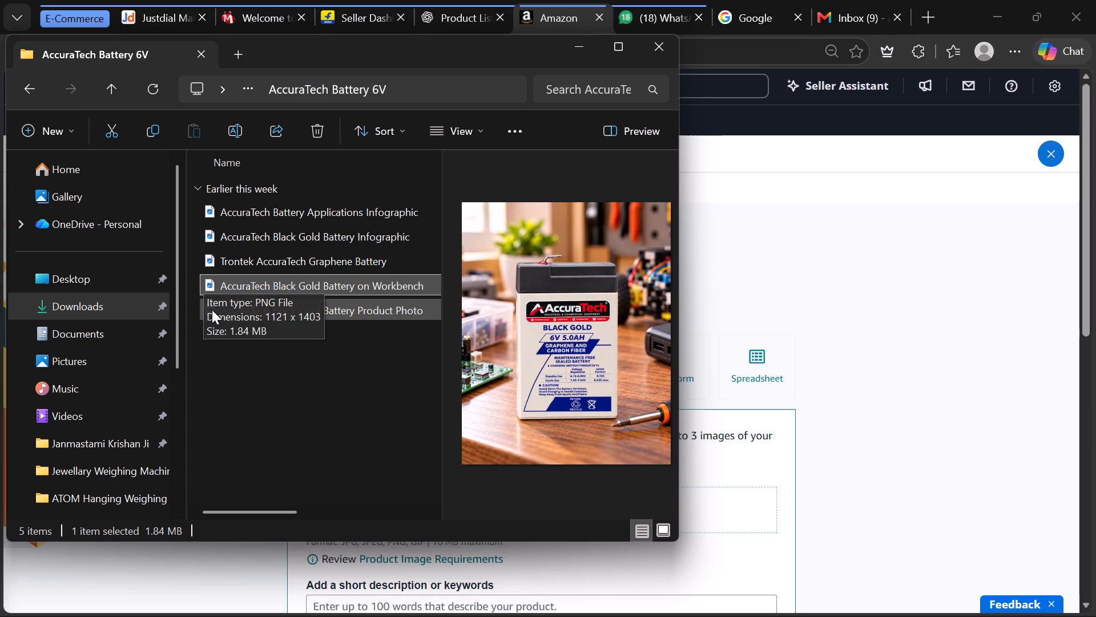
key("shift+Up")
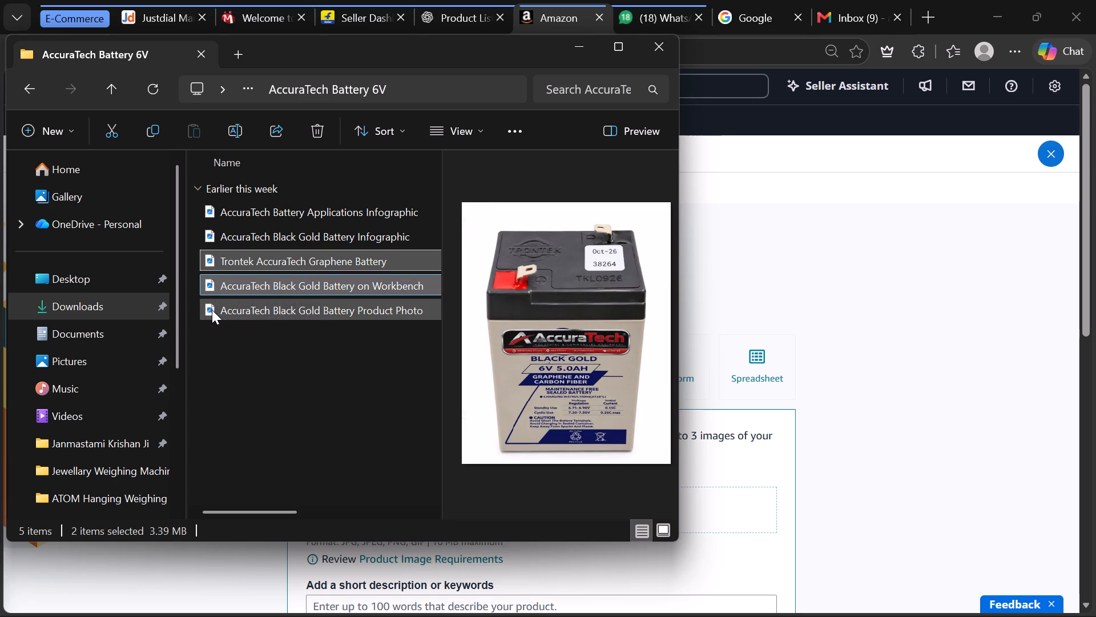
left_click(240, 280)
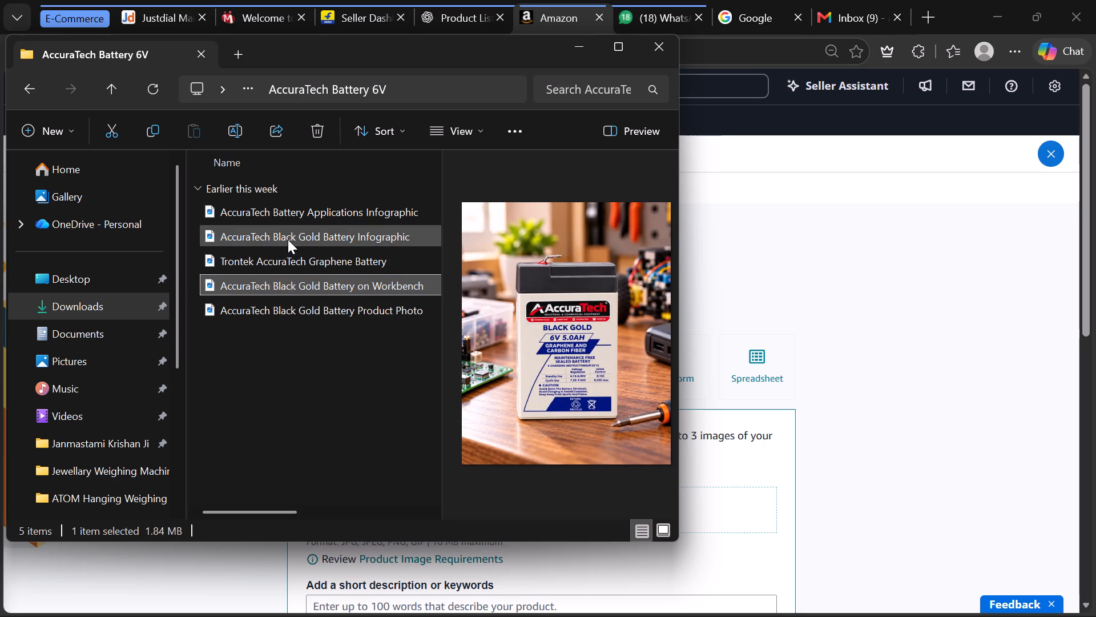
left_click(288, 239, "ctrl")
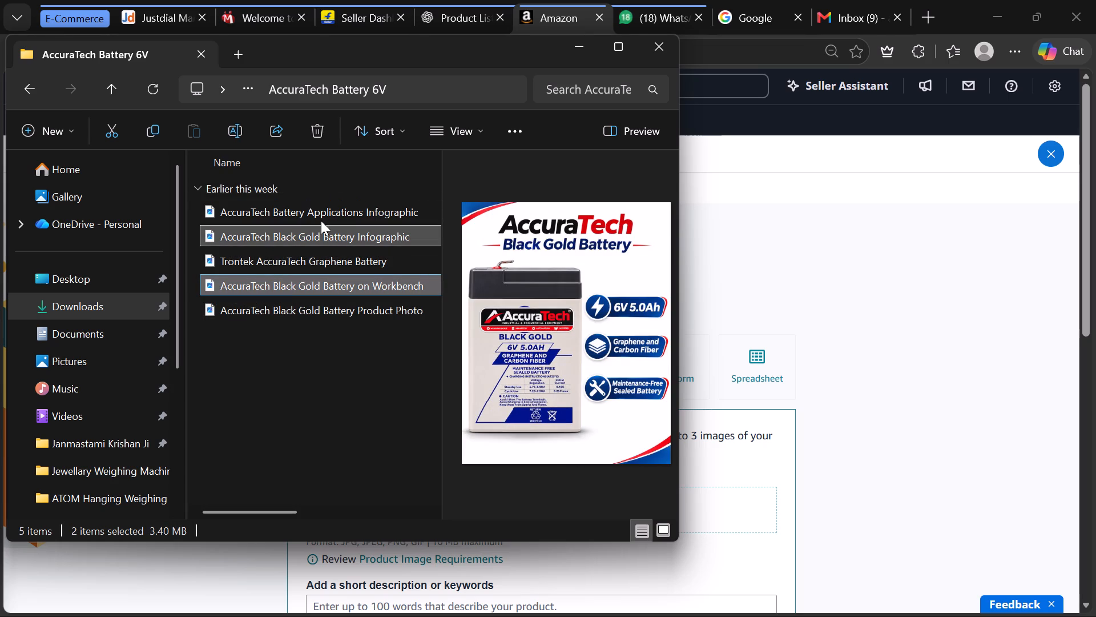
left_click(323, 220, "ctrl")
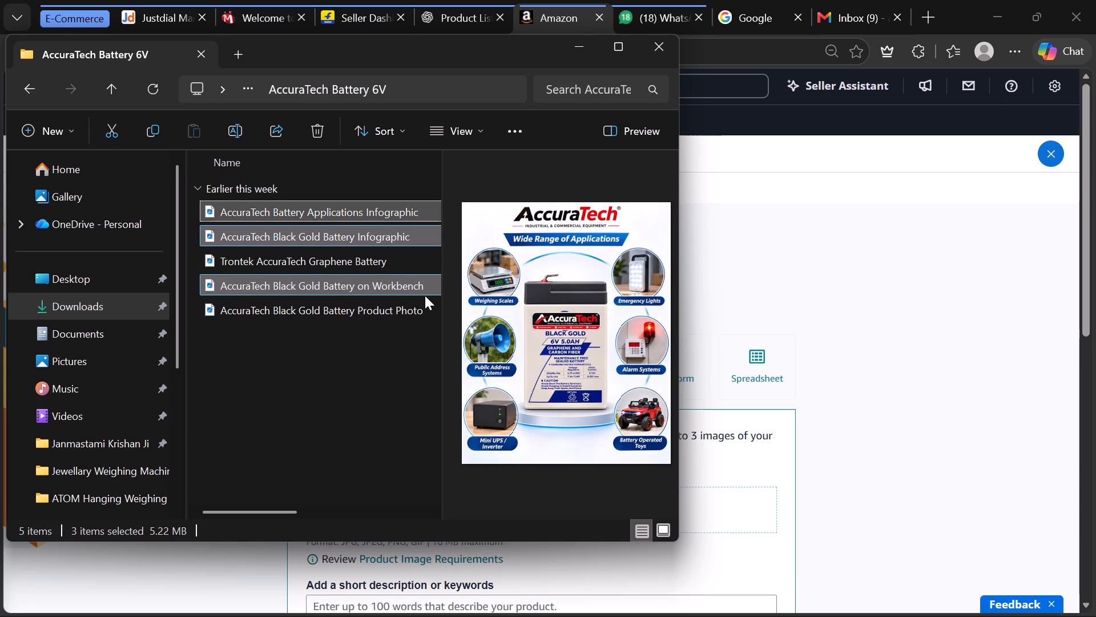
key("Return")
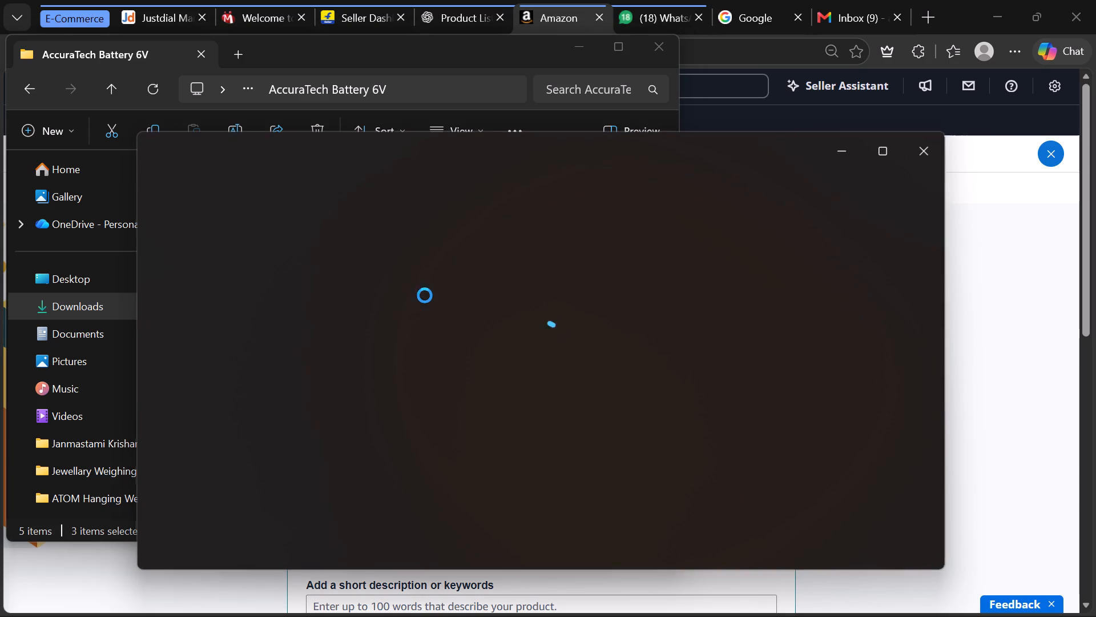
left_click(937, 152)
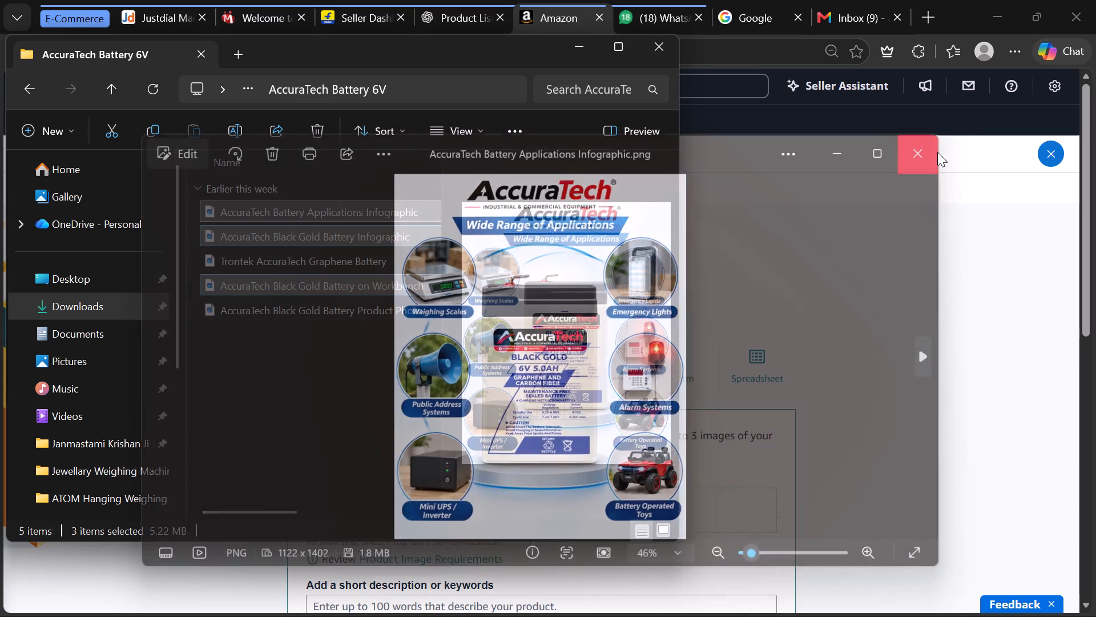
left_click(576, 49)
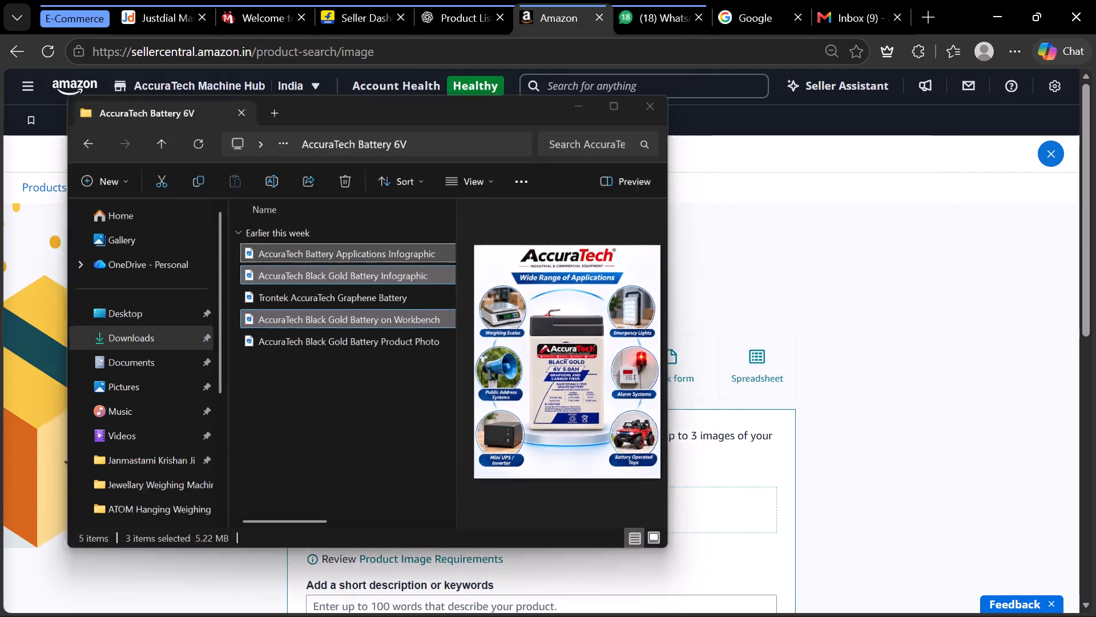
Upload the Battery Applications Infographic, Black Gold Battery Infographic and Black Gold Battery on Workbench images from AccuraTech Battery 6V to the listing.
left_click(392, 510)
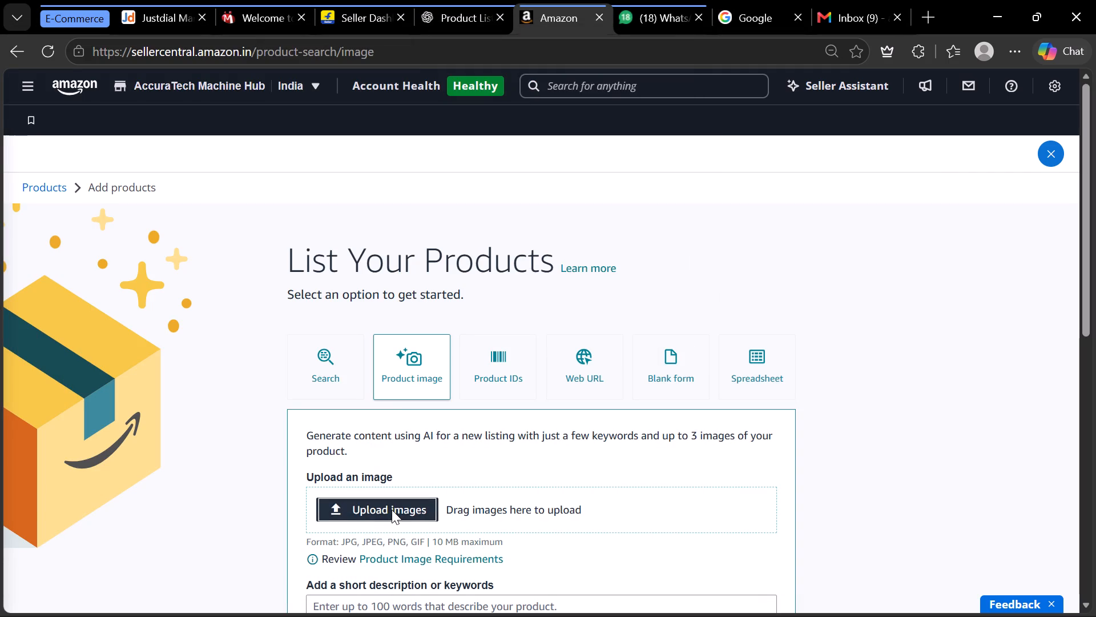
double_click(214, 229)
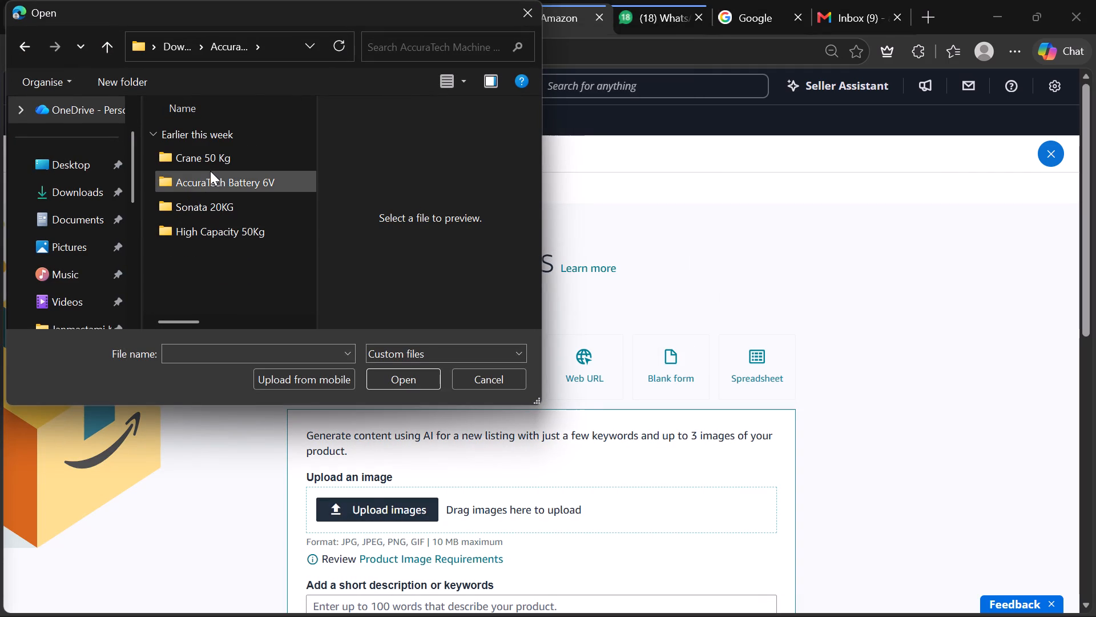
double_click(209, 179)
left_click(206, 231)
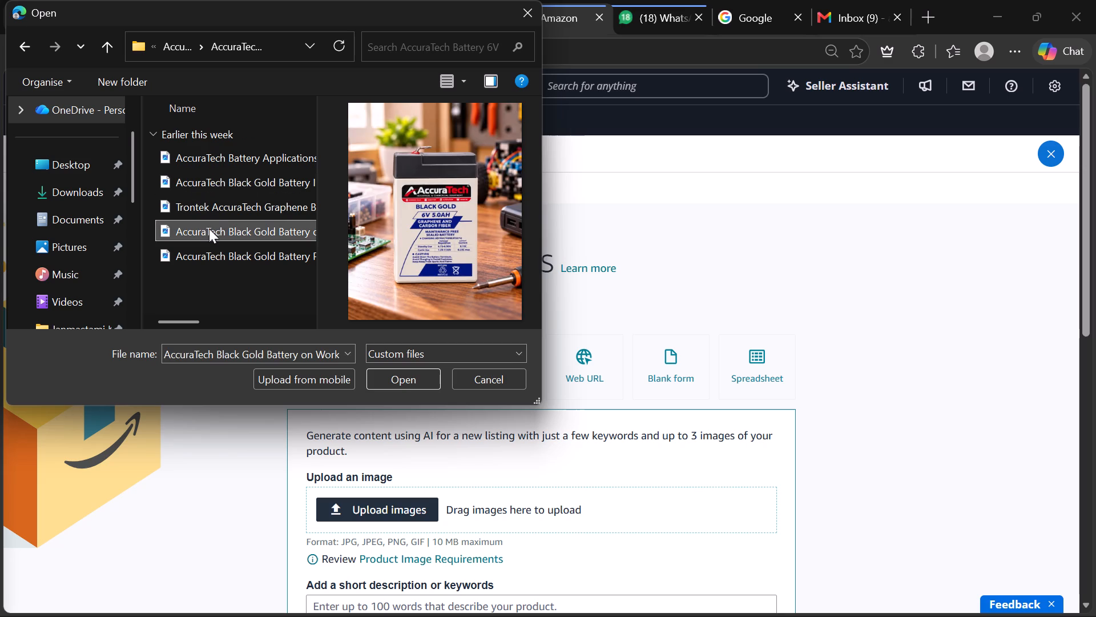
left_click(216, 187, "ctrl")
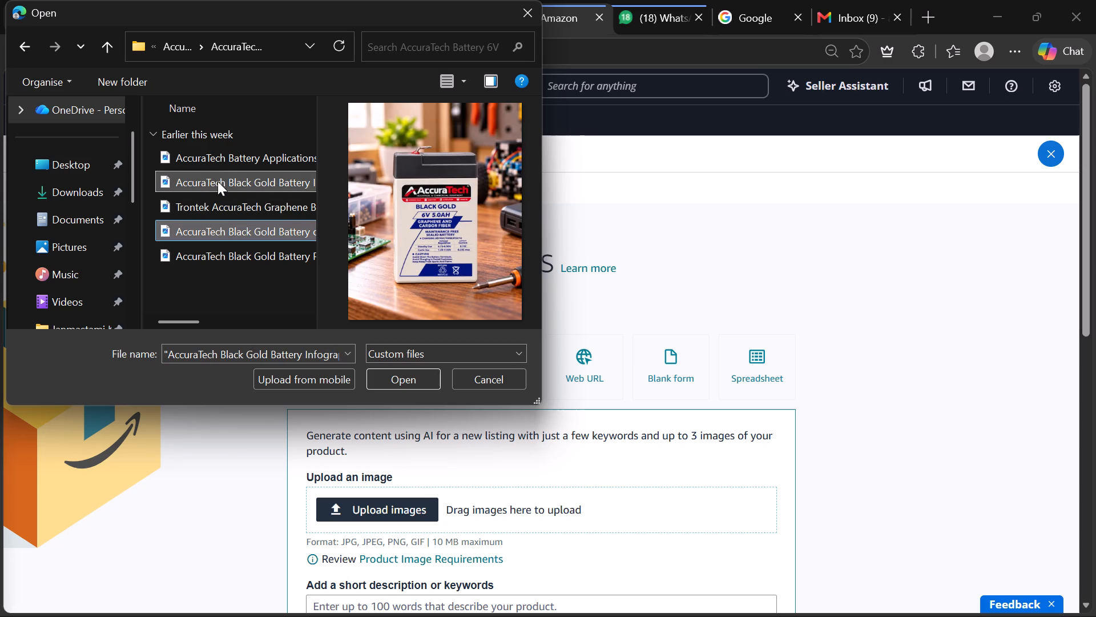
left_click(219, 158, "ctrl")
key("Return")
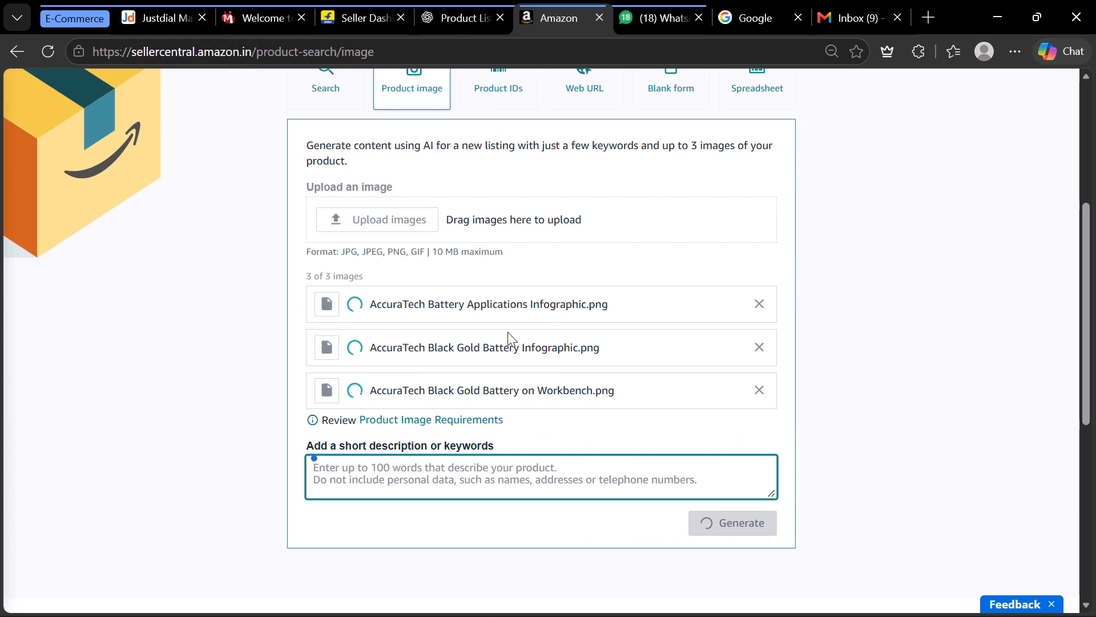
Switch to the ChatGPT product listing conversation.
left_click(456, 10)
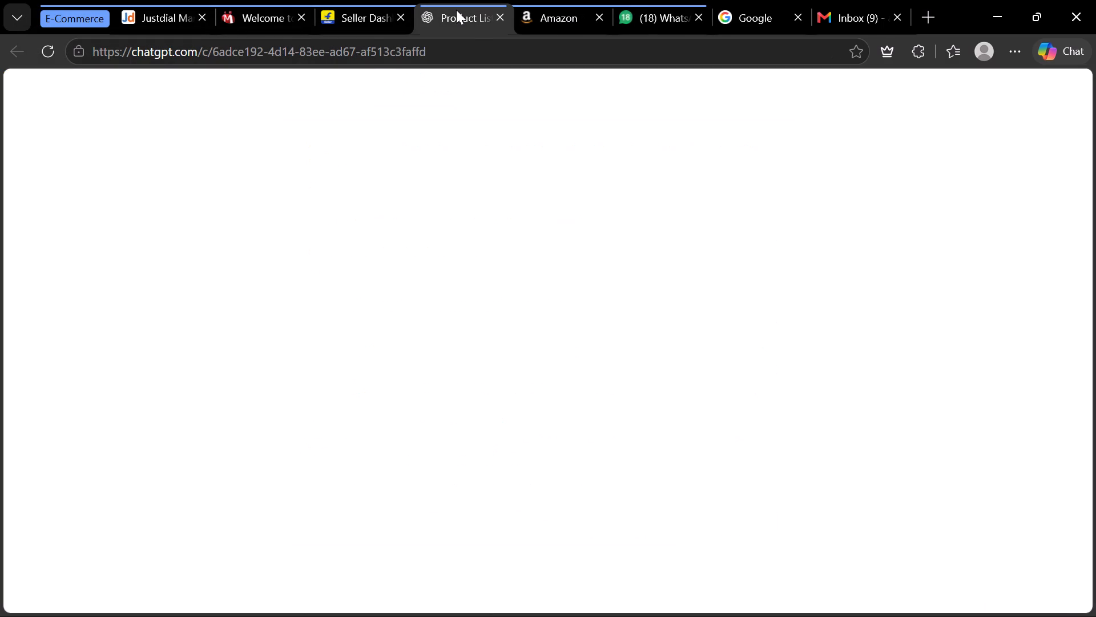
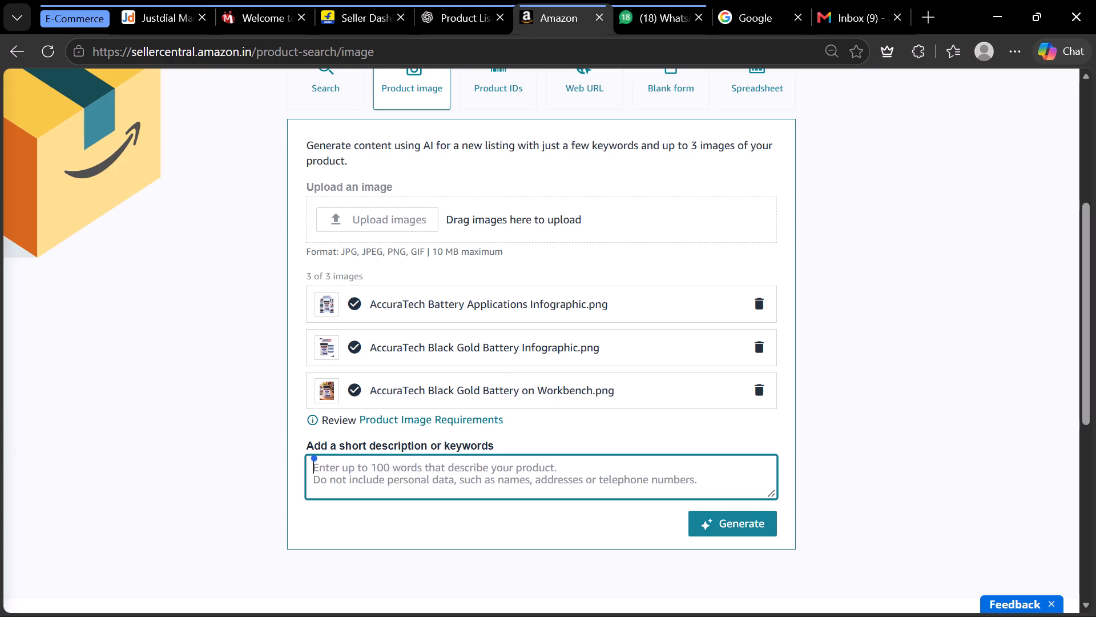
key("ctrl+v")
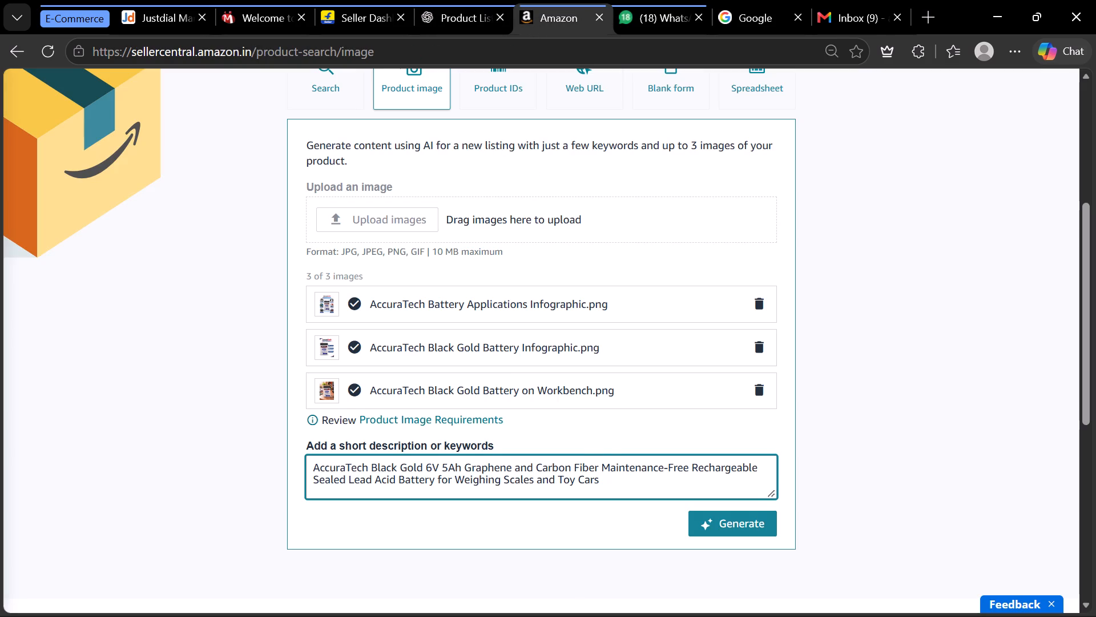
Remove the brand name AccuraTech from the start of the short description, so it begins with Black Gold.
left_click(370, 466)
key("BackSpace")
key("BackSpace")
key("BackSpace")
key("BackSpace")
key("BackSpace")
key("BackSpace")
key("BackSpace")
key("BackSpace")
key("BackSpace")
key("BackSpace")
key("BackSpace")
key("BackSpace")
key("BackSpace")
key("BackSpace")
key("BackSpace")
key("BackSpace")
key("BackSpace")
key("BackSpace")
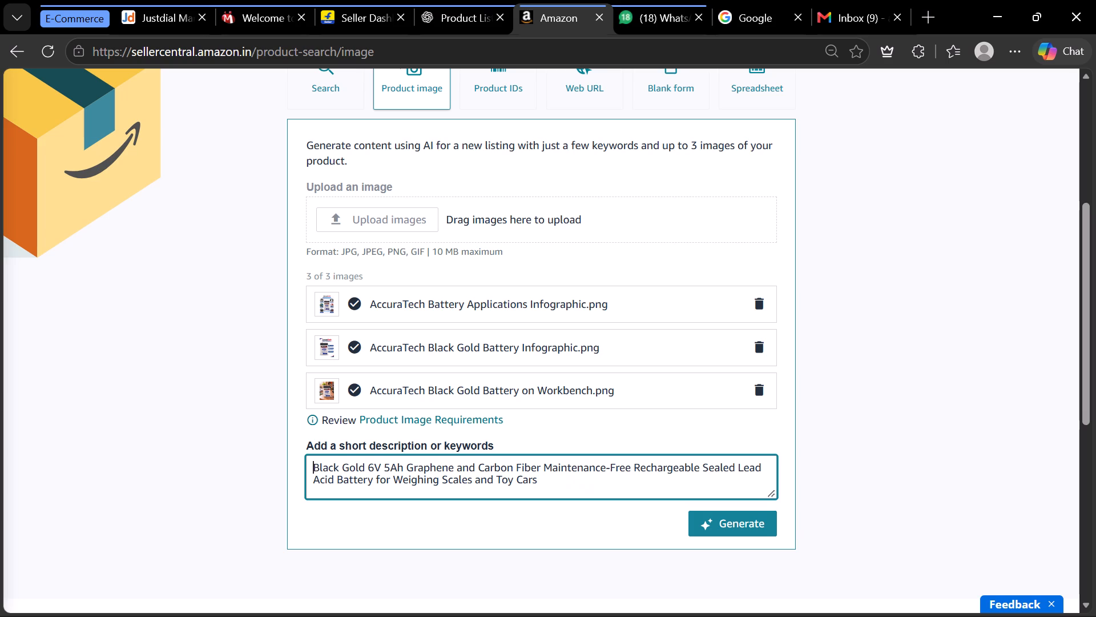
Generate the listing content from the images and description, accepting the disclaimer.
left_click(771, 524)
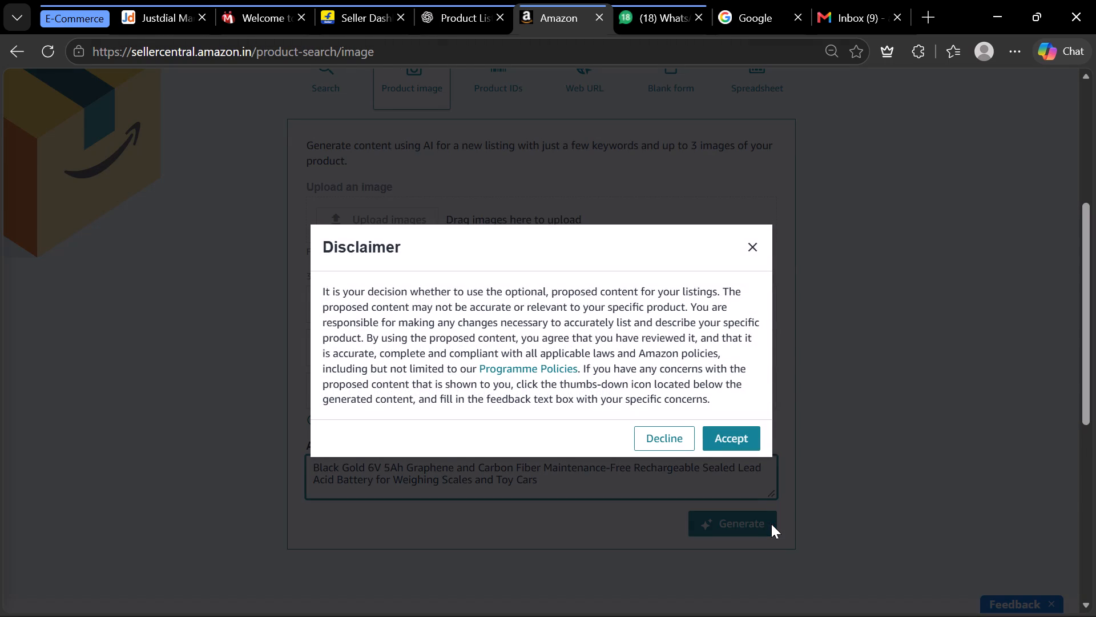
left_click(734, 432)
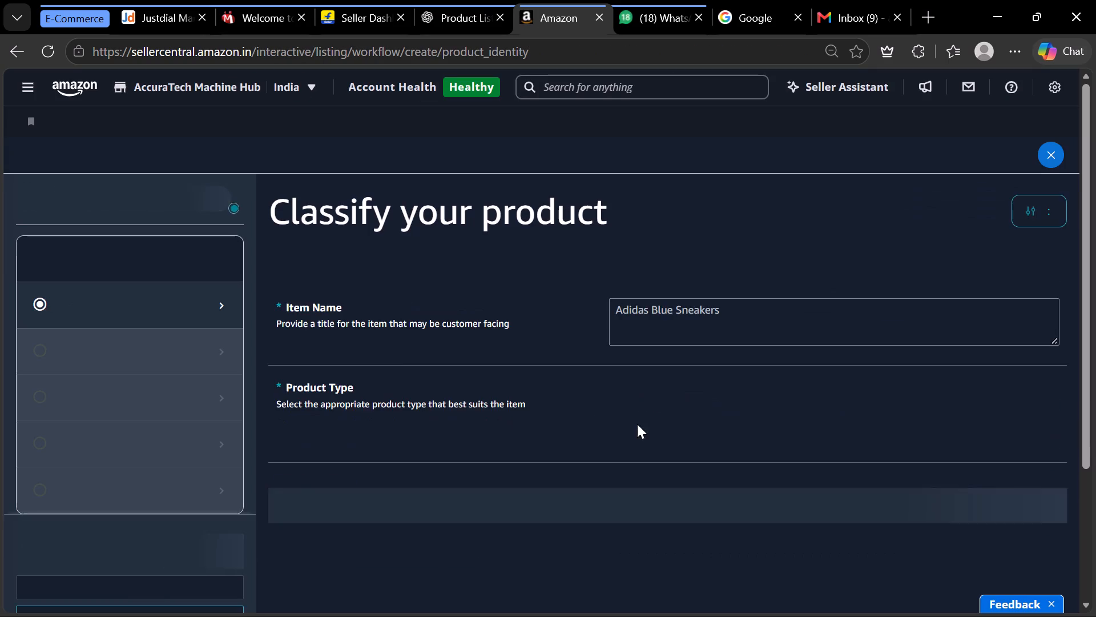
left_click(614, 285)
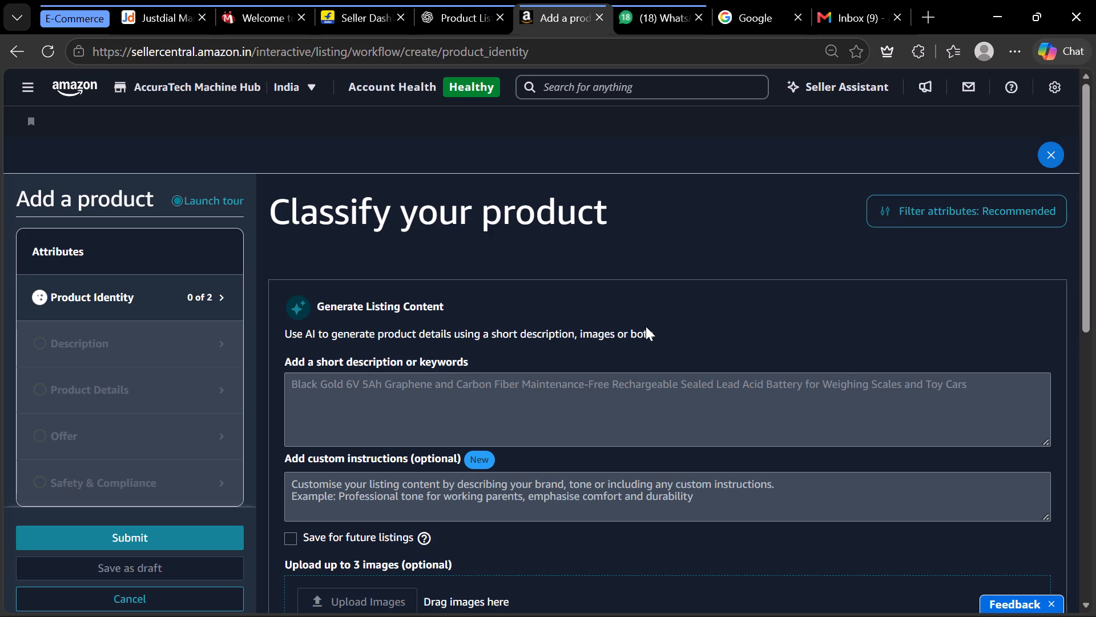
Confirm Auto Battery as the product type for the generated listing.
scroll(646, 326, "down", 3)
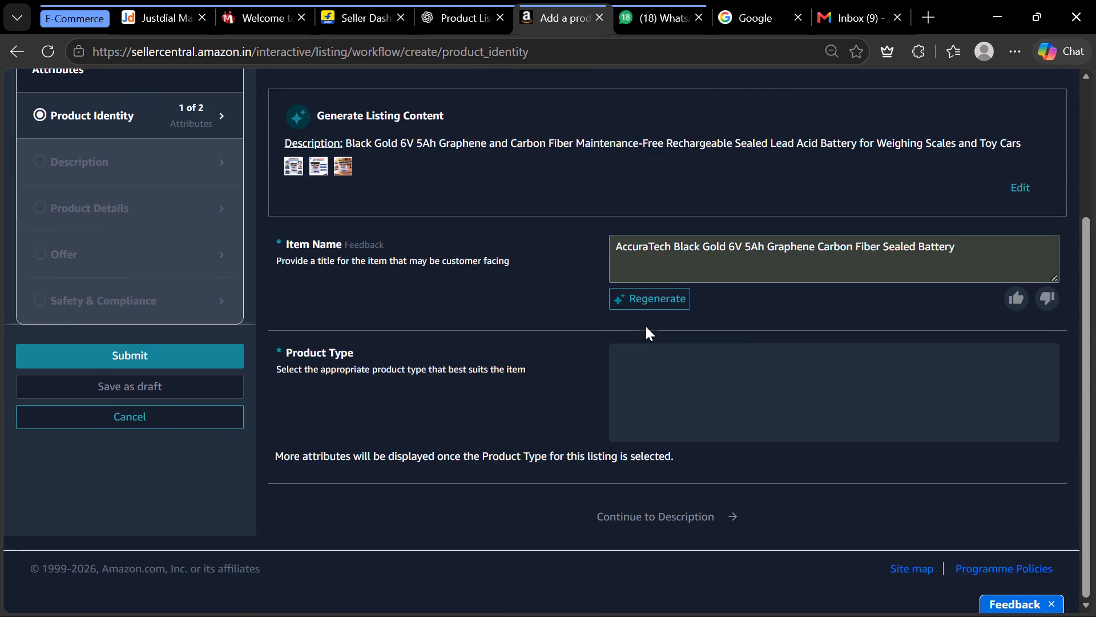
scroll(646, 326, "down", 1)
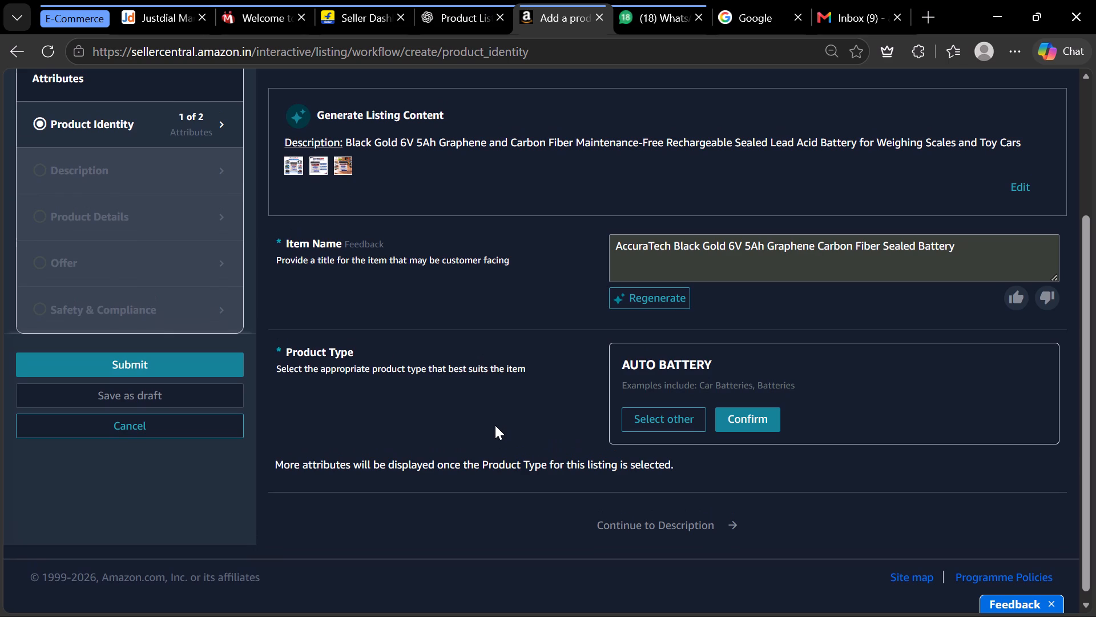
left_click(674, 246)
left_click(570, 327)
left_click(764, 422)
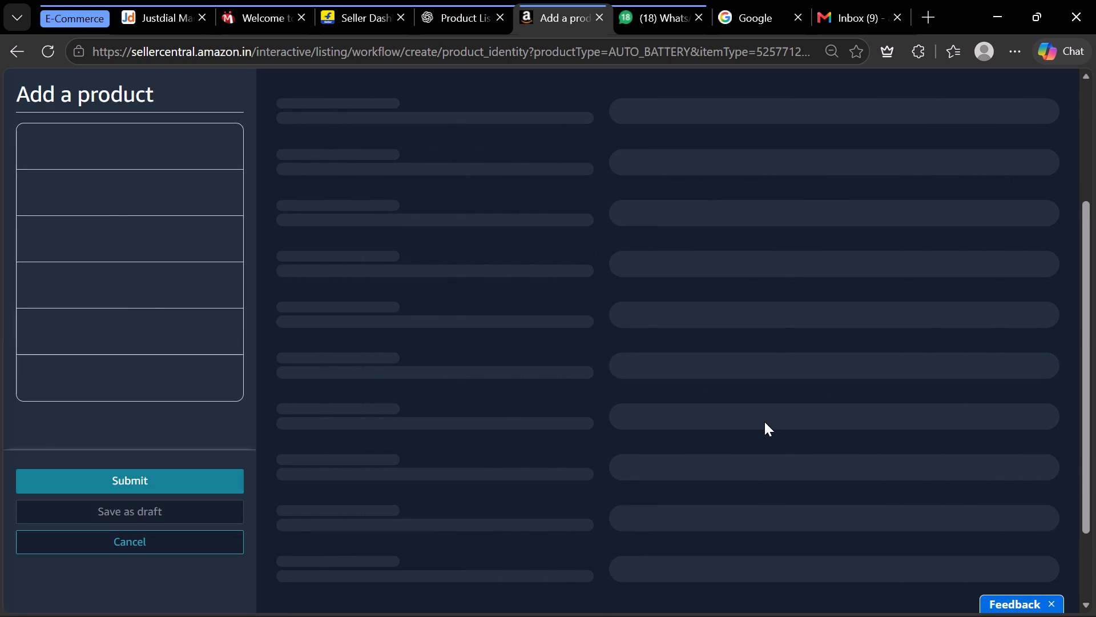
Mark the product as having no brand name and no product ID, and continue to the Description section.
scroll(764, 422, "down", 1)
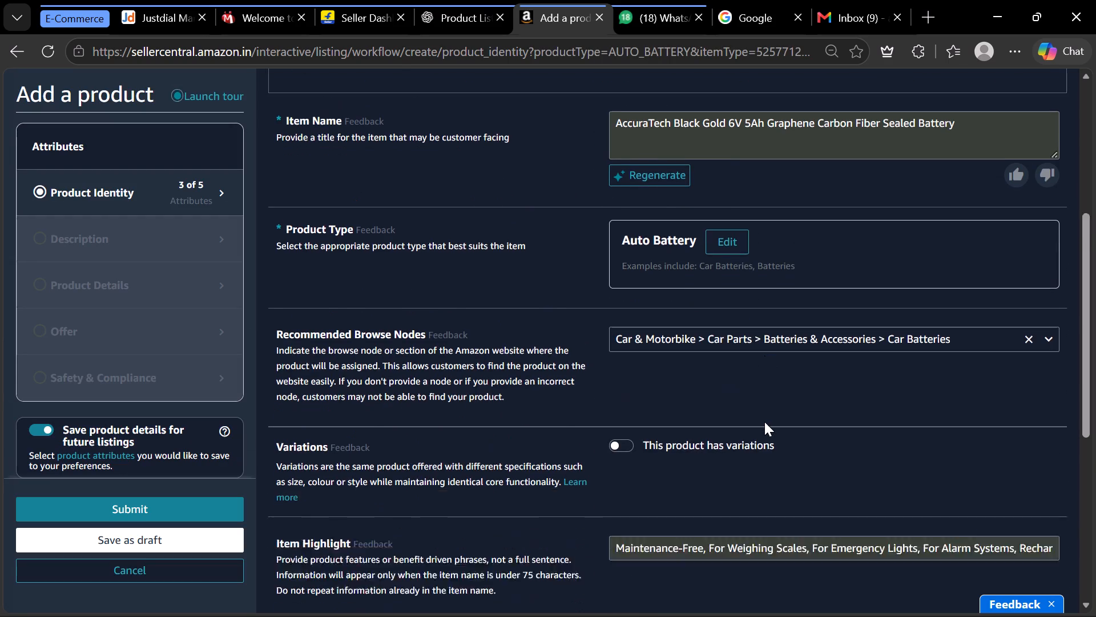
scroll(764, 422, "down", 1)
scroll(687, 419, "down", 1)
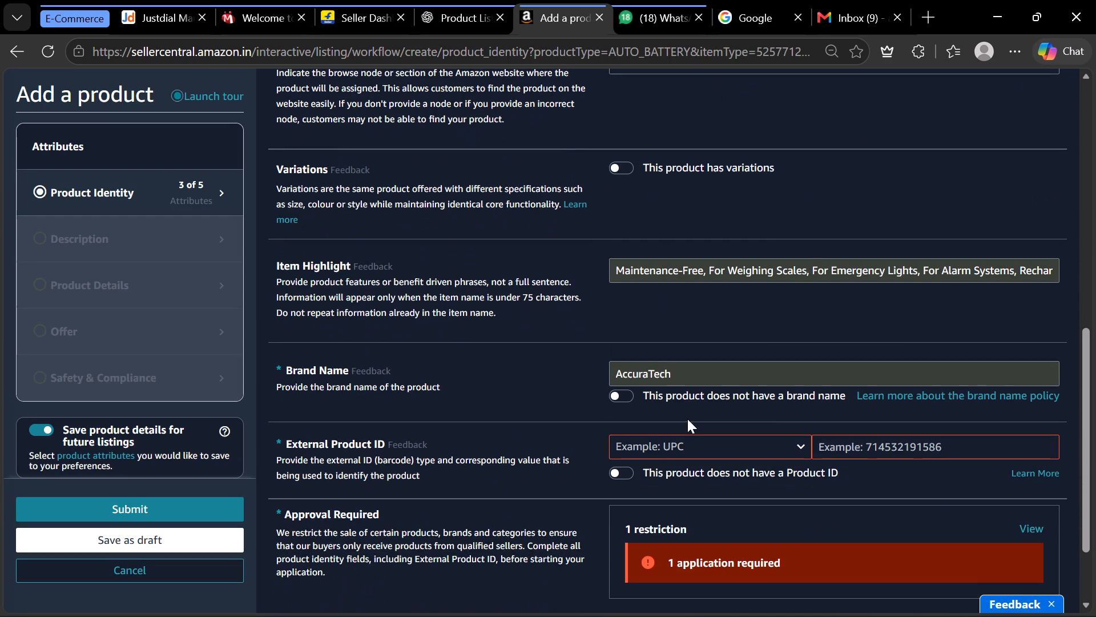
scroll(687, 419, "down", 1)
left_click(630, 394)
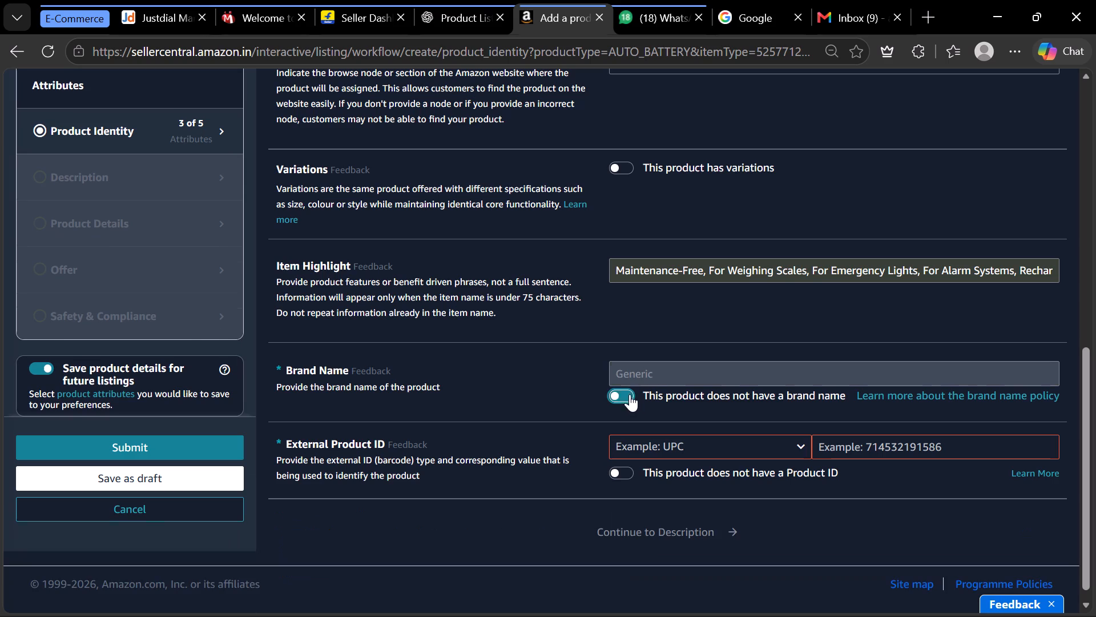
left_click(621, 476)
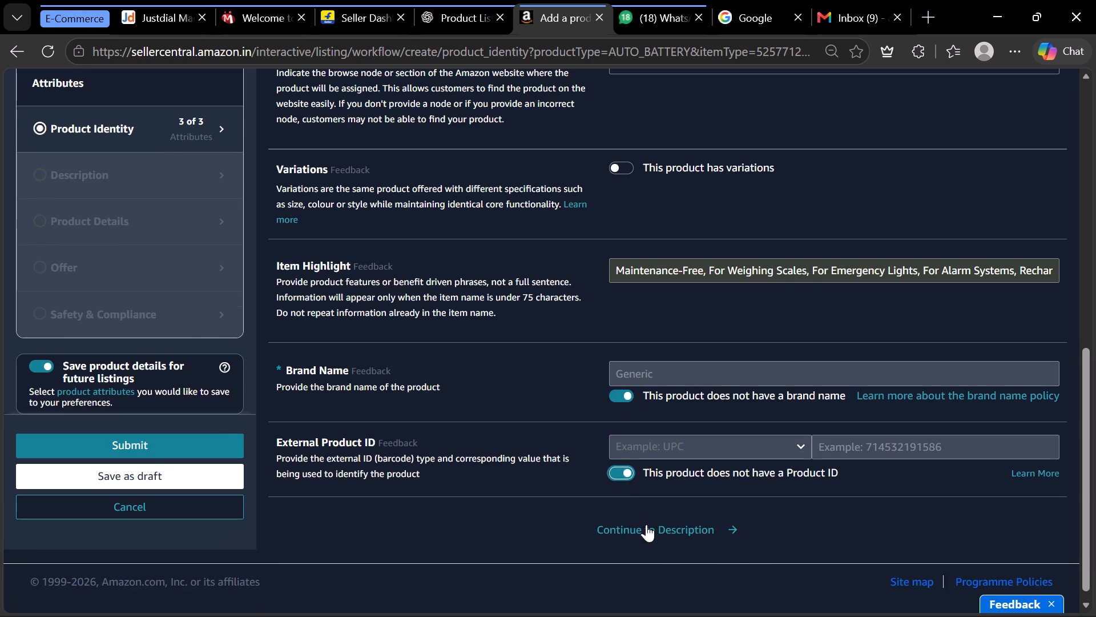
left_click(649, 531)
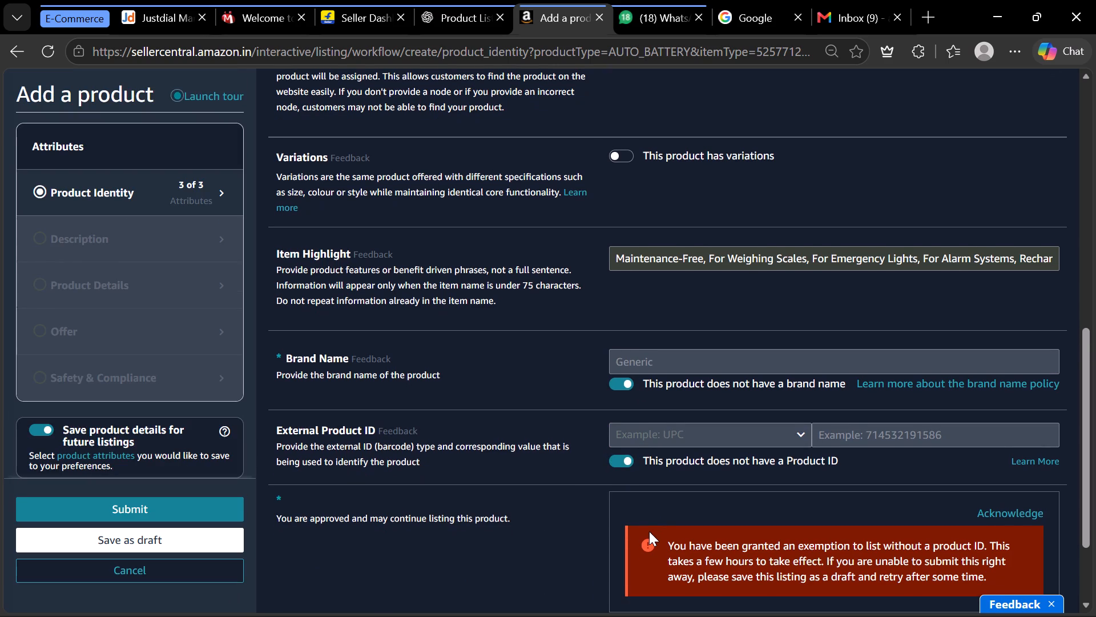
scroll(674, 472, "down", 1)
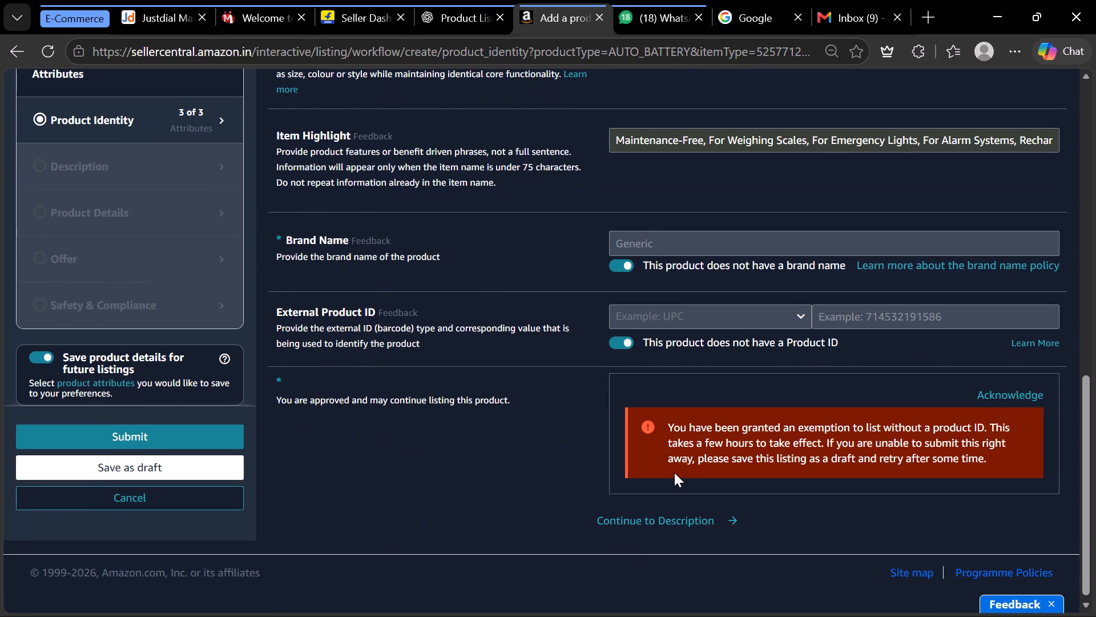
left_click(668, 522)
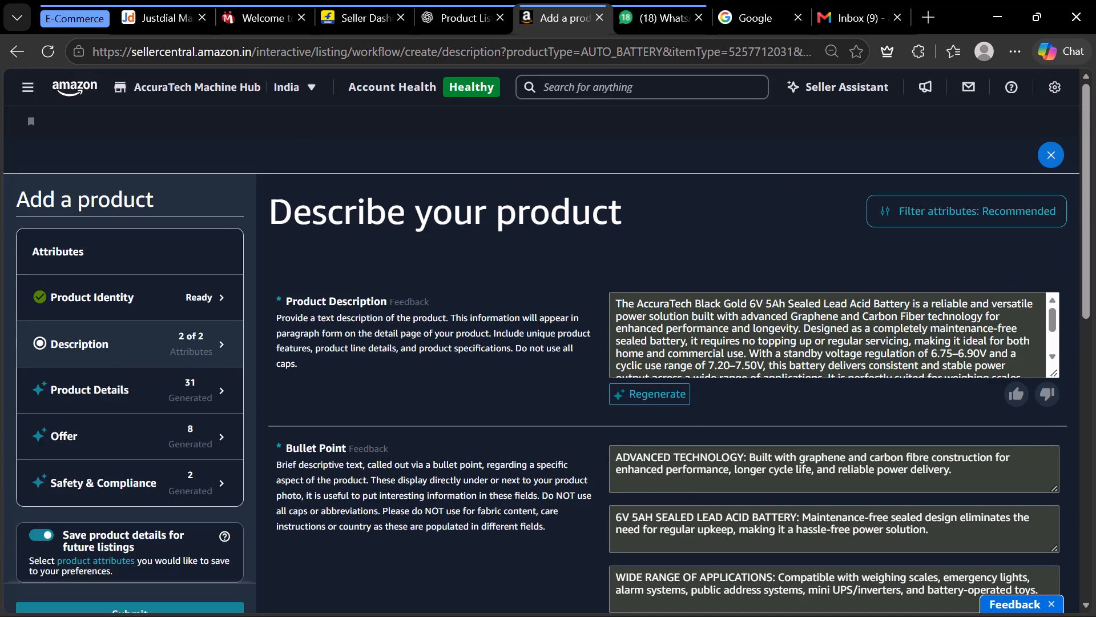
Reorder the listing images: workbench photo as main image, Black Gold Battery Infographic second, Battery Applications Infographic third.
scroll(668, 522, "down", 1)
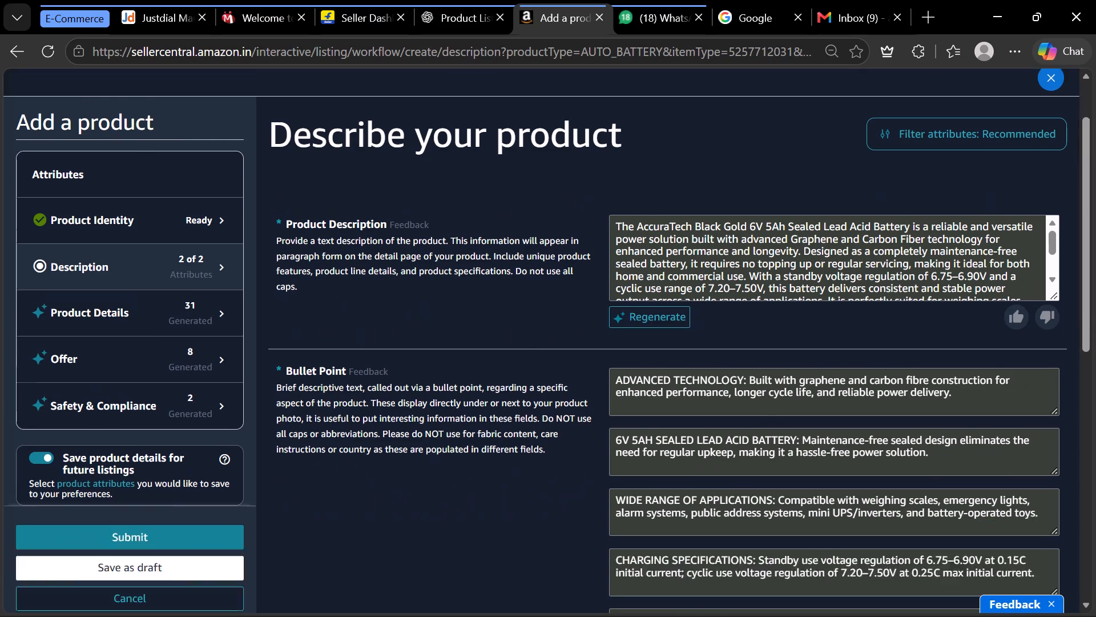
scroll(668, 522, "down", 2)
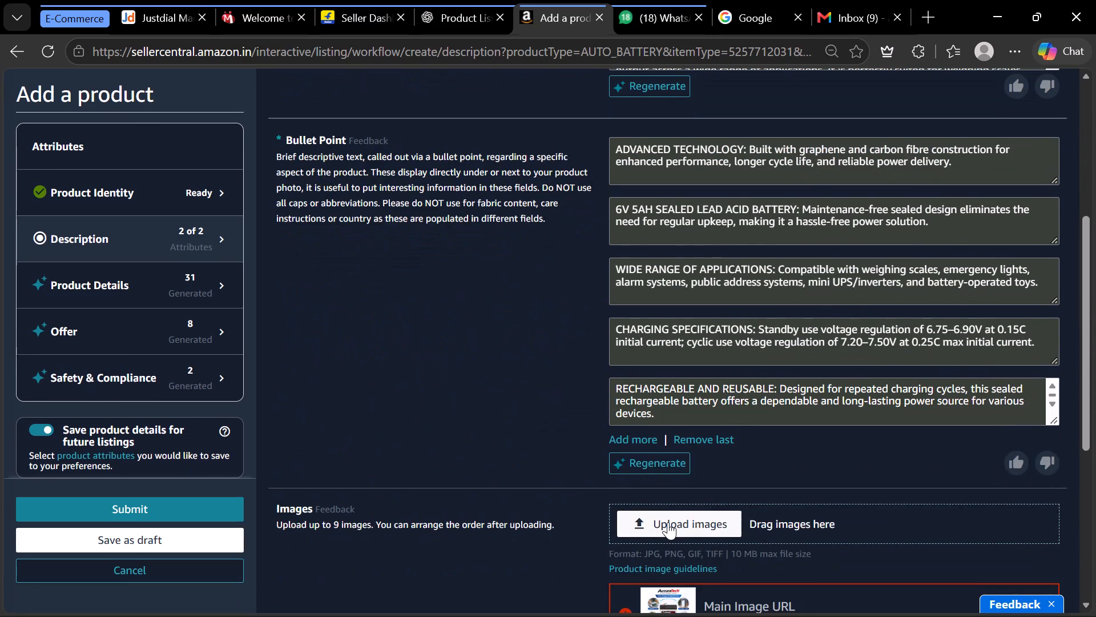
scroll(668, 522, "down", 2)
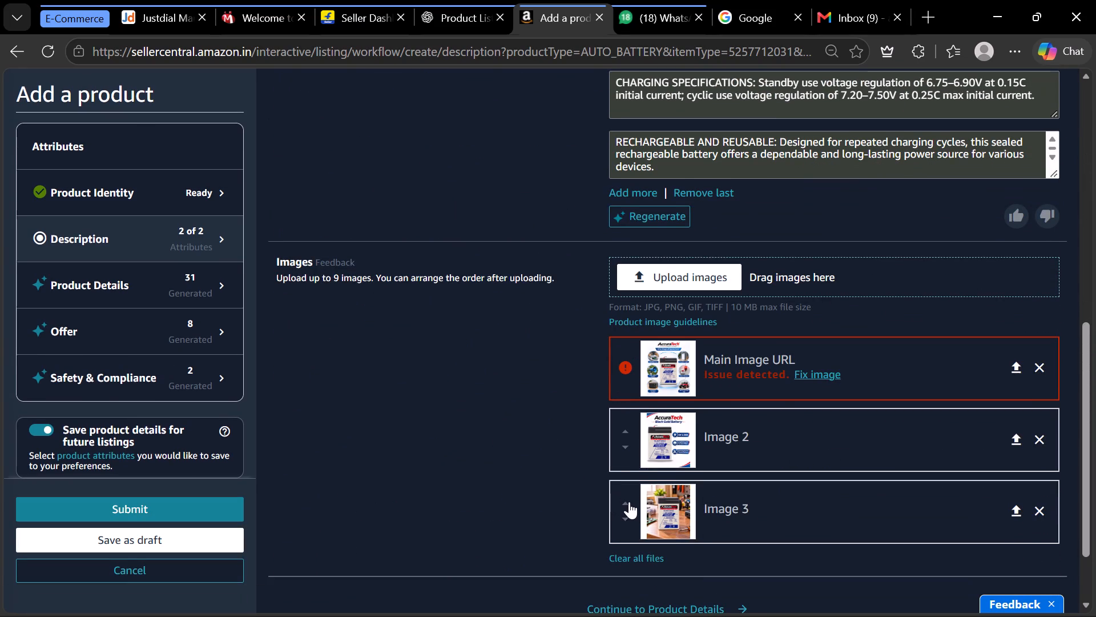
left_click(629, 502)
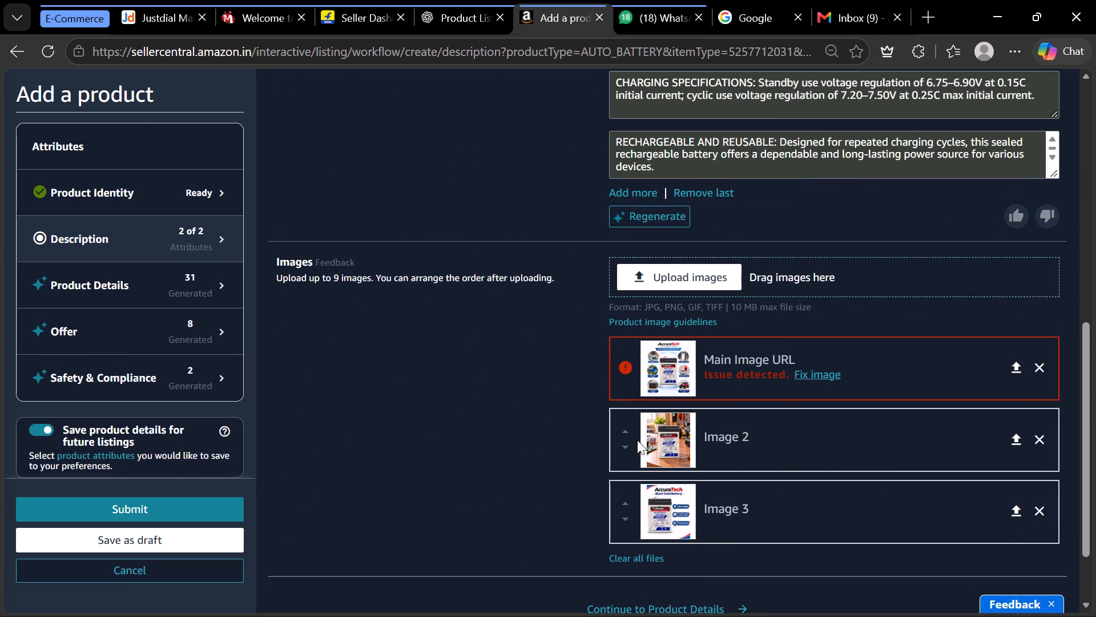
left_click(627, 426)
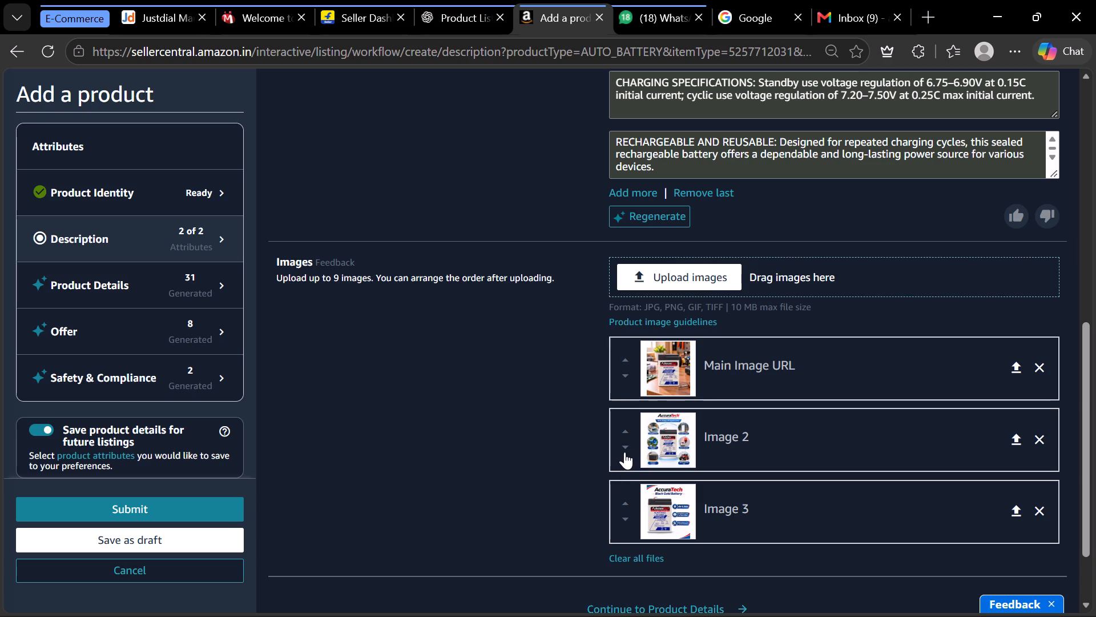
left_click(623, 447)
Upload the AccuraTech Black Gold Battery Product image from the AccuraTech Battery 6V folder as the fourth listing image.
left_click(680, 281)
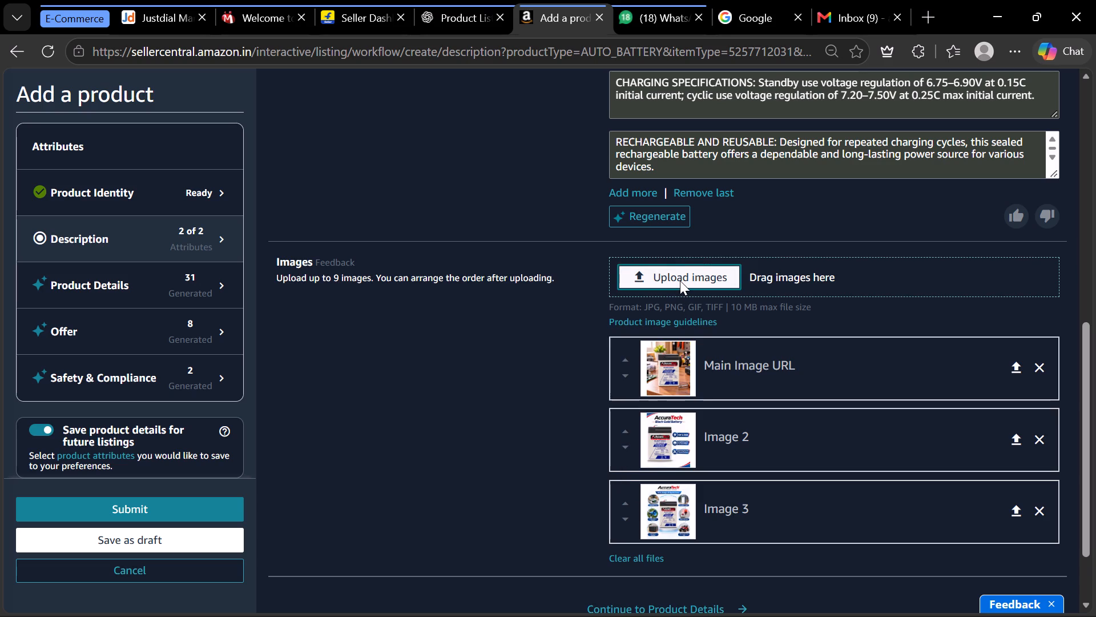
left_click(273, 234)
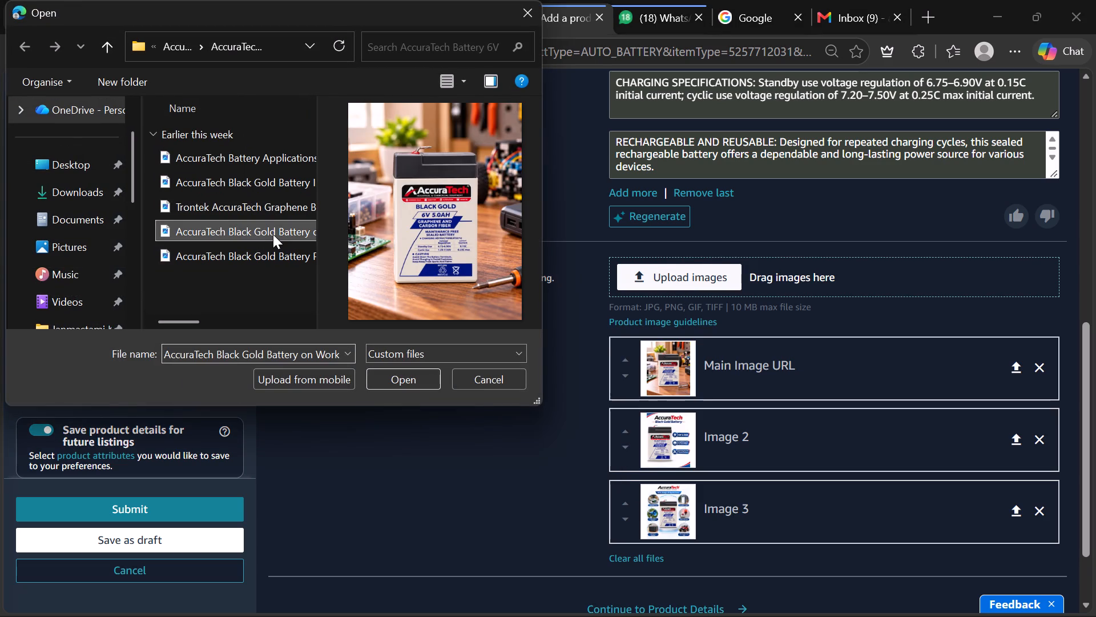
key("Down")
key("Return")
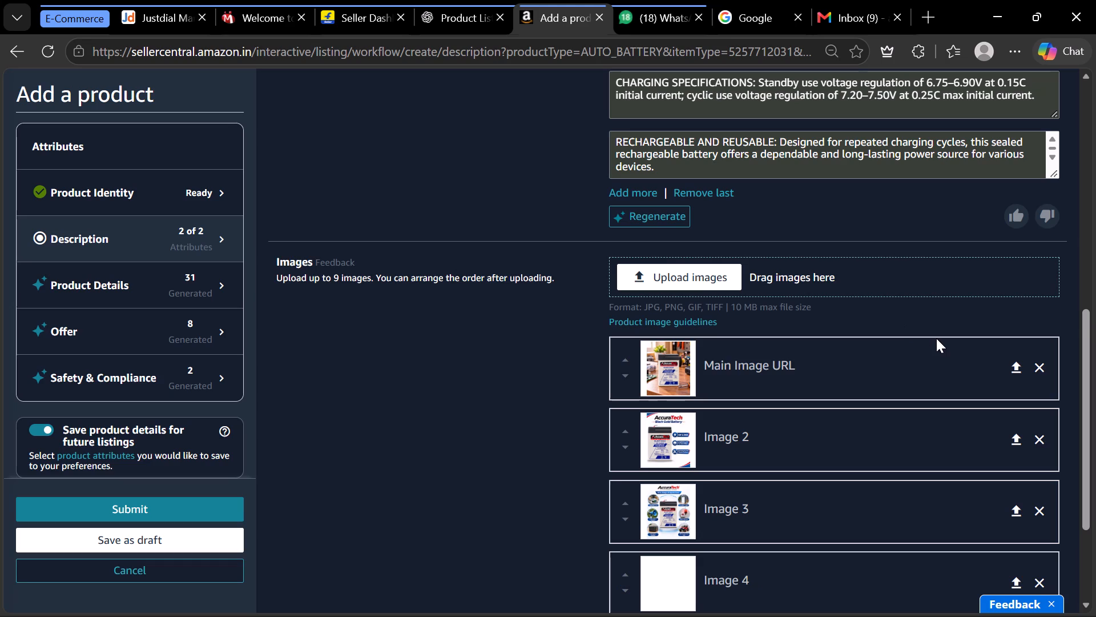
Upload the Trontek AccuraTech Graphene Battery image from the AccuraTech Battery 6V folder as the fifth listing image.
left_click(710, 275)
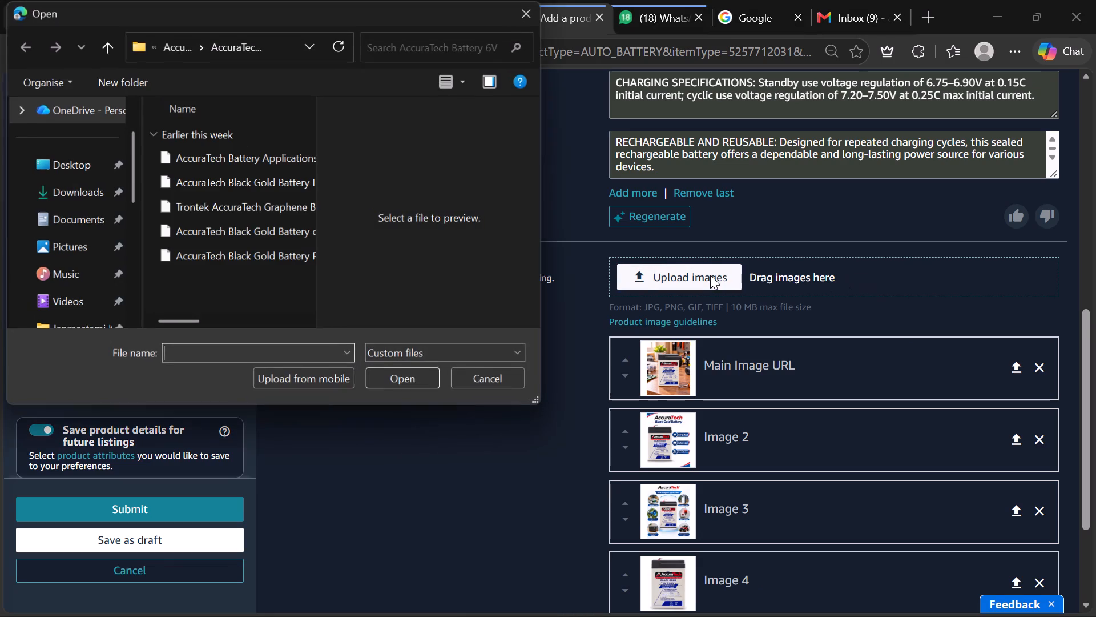
left_click(281, 261)
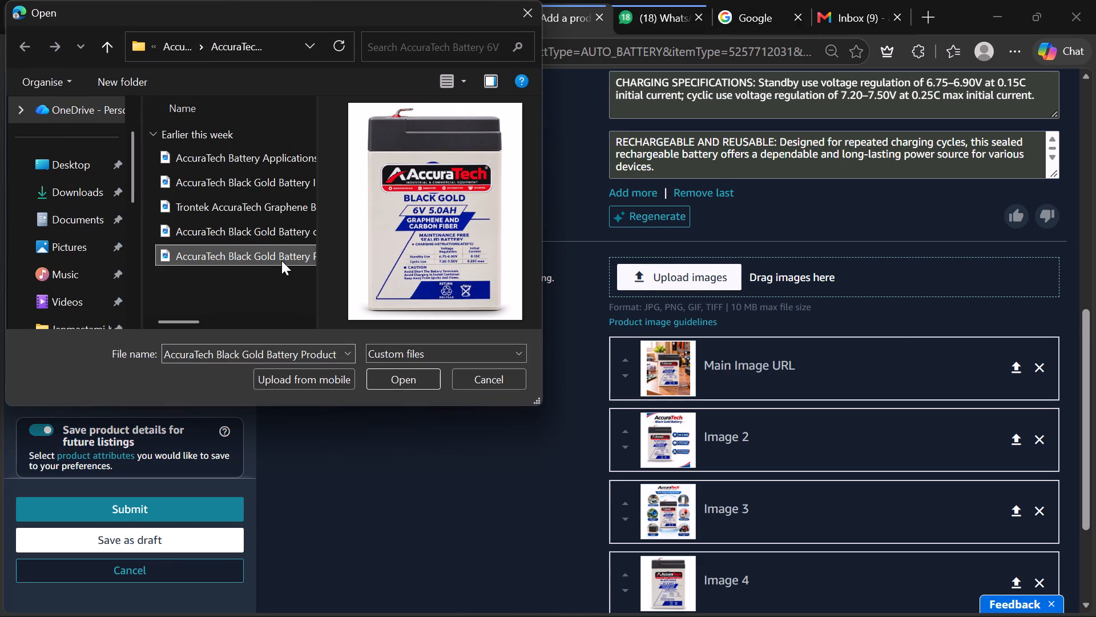
key("Up")
key("Up")
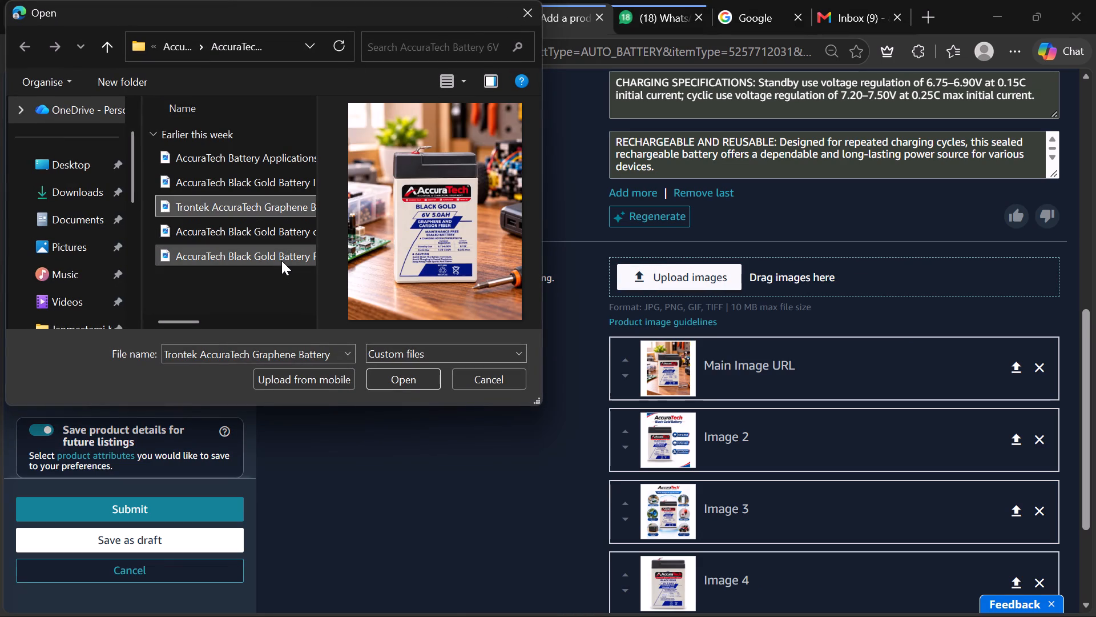
key("Return")
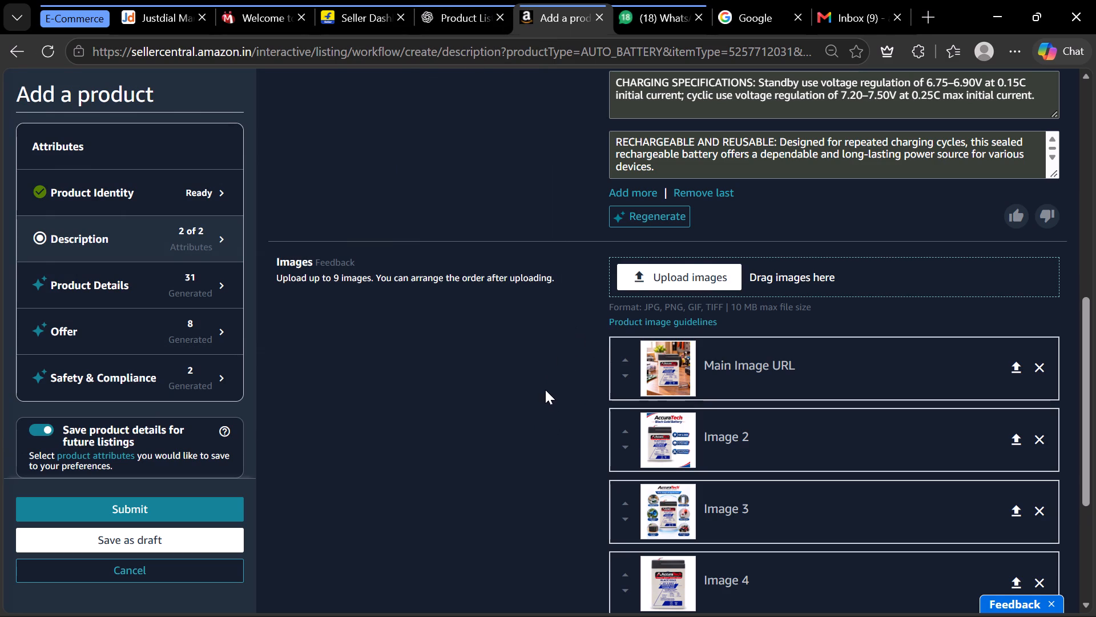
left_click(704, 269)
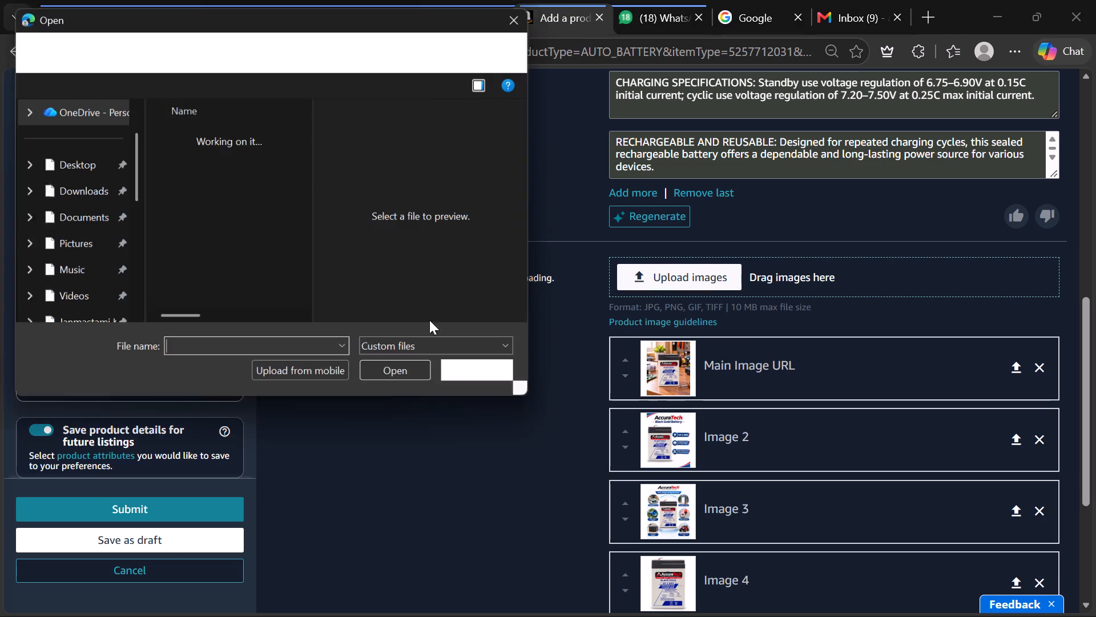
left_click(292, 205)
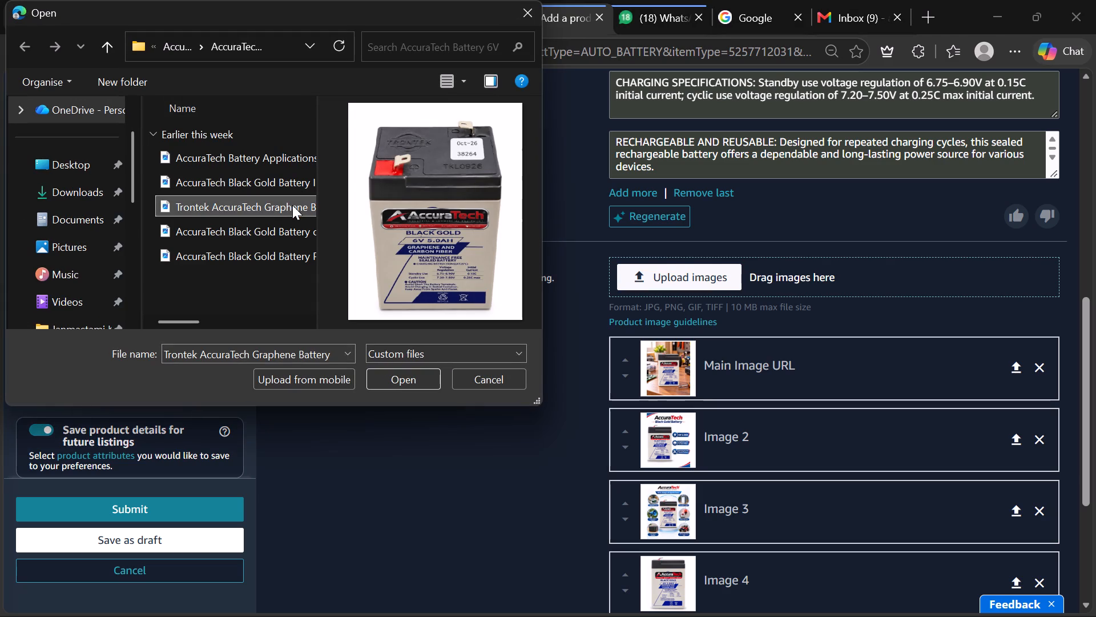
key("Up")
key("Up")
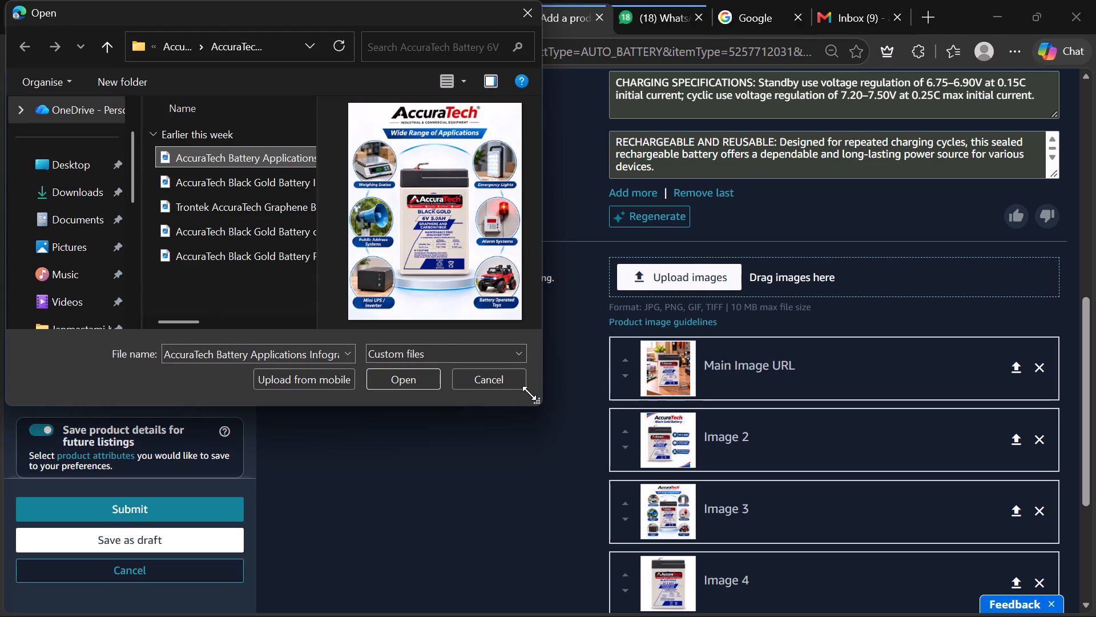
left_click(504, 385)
Reorder the images after the main one: front product photo second, Trontek battery photo third, Black Gold infographic fourth, applications infographic fifth.
scroll(841, 598, "down", 1)
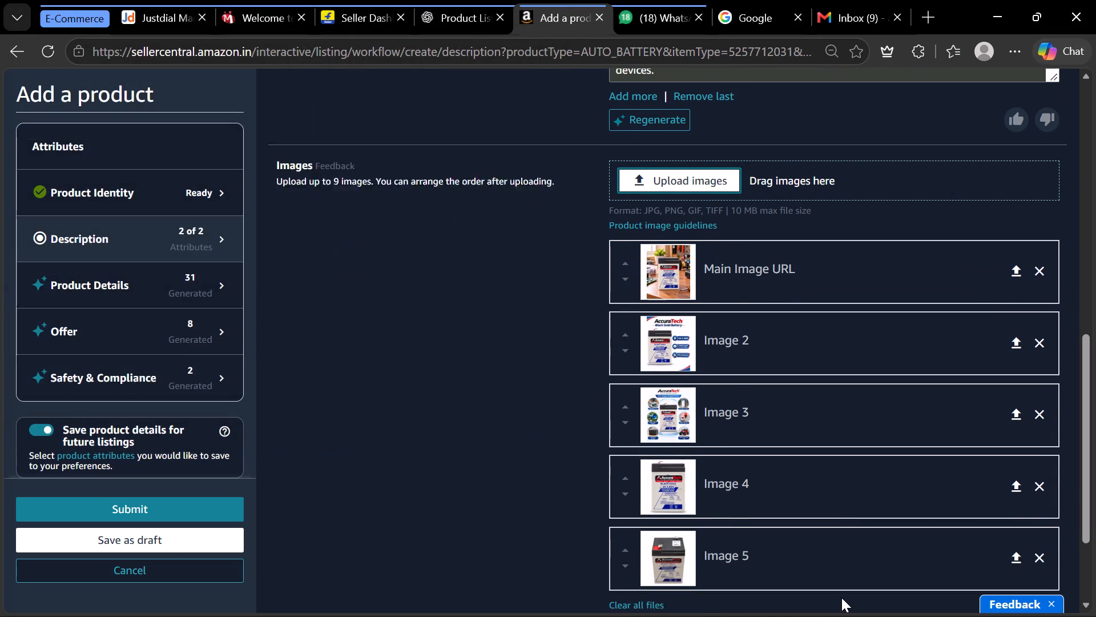
scroll(841, 598, "down", 1)
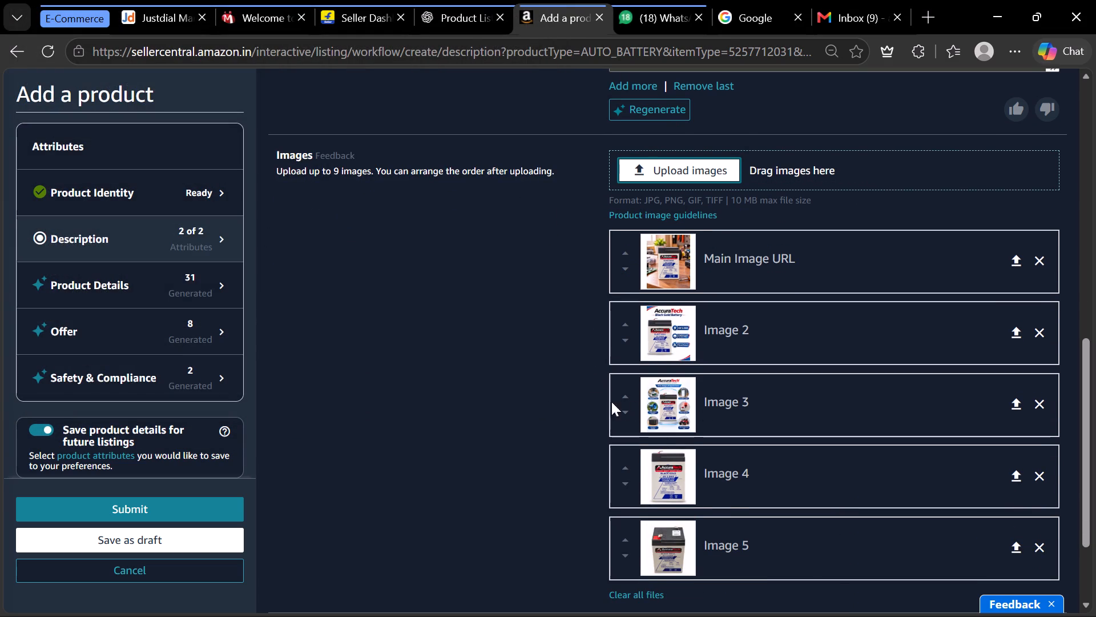
left_click(626, 410)
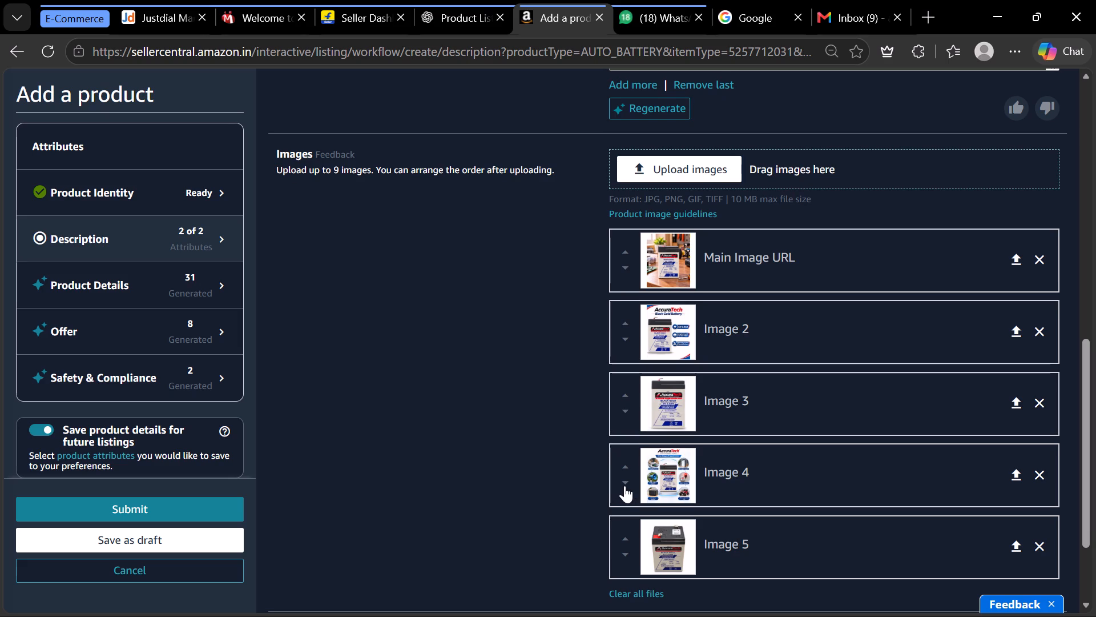
left_click(624, 486)
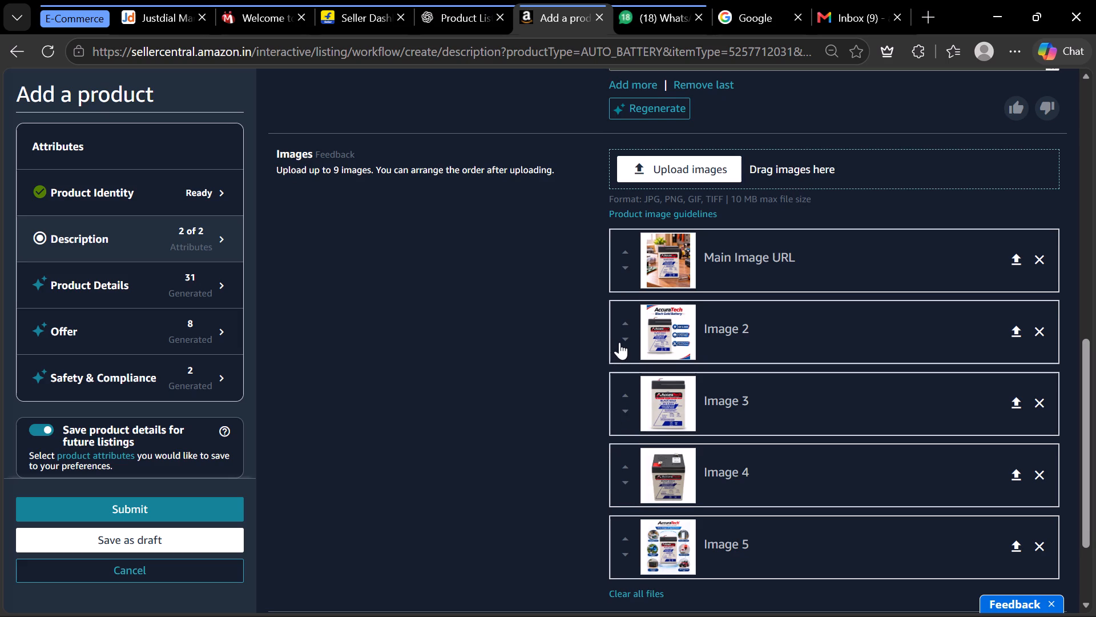
left_click(626, 335)
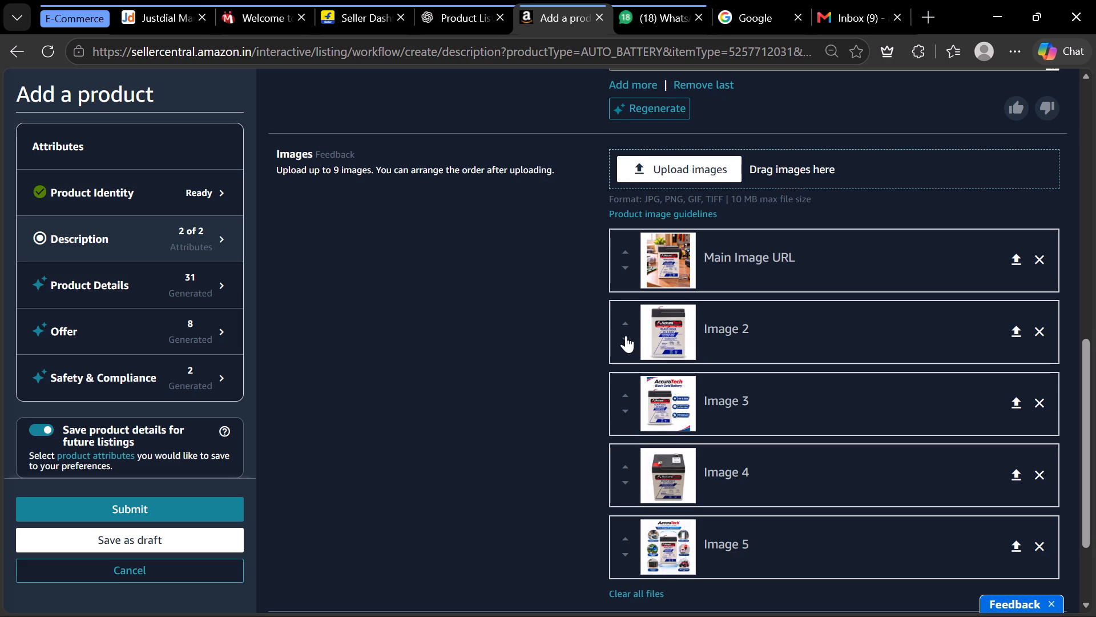
left_click(628, 408)
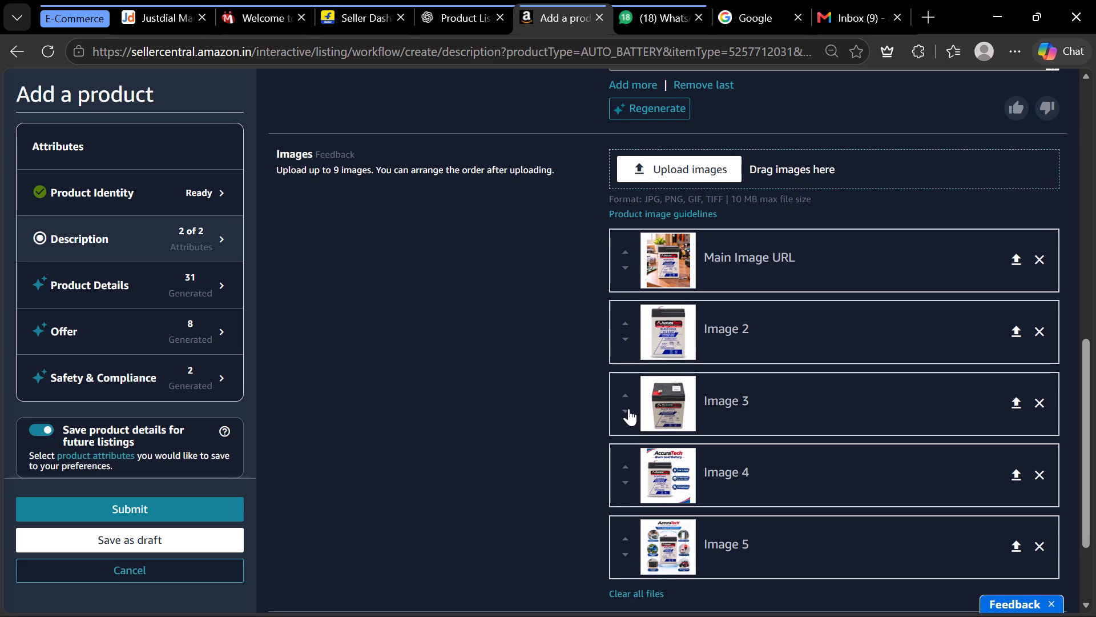
Continue to the Product Details section and mark the product as not customisable.
scroll(651, 461, "down", 2)
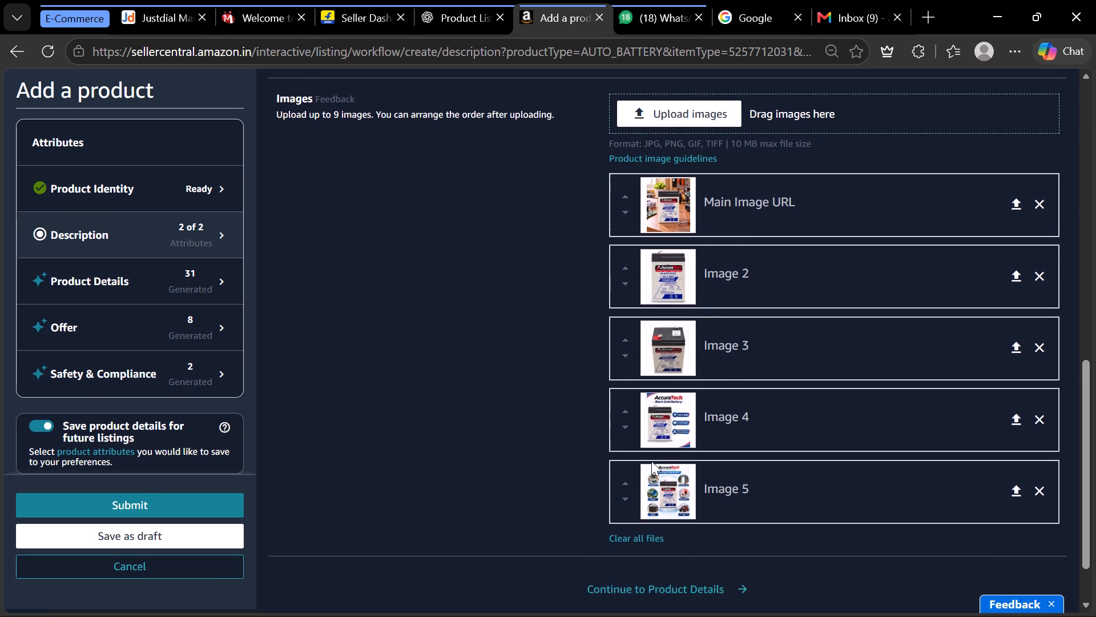
scroll(651, 461, "down", 2)
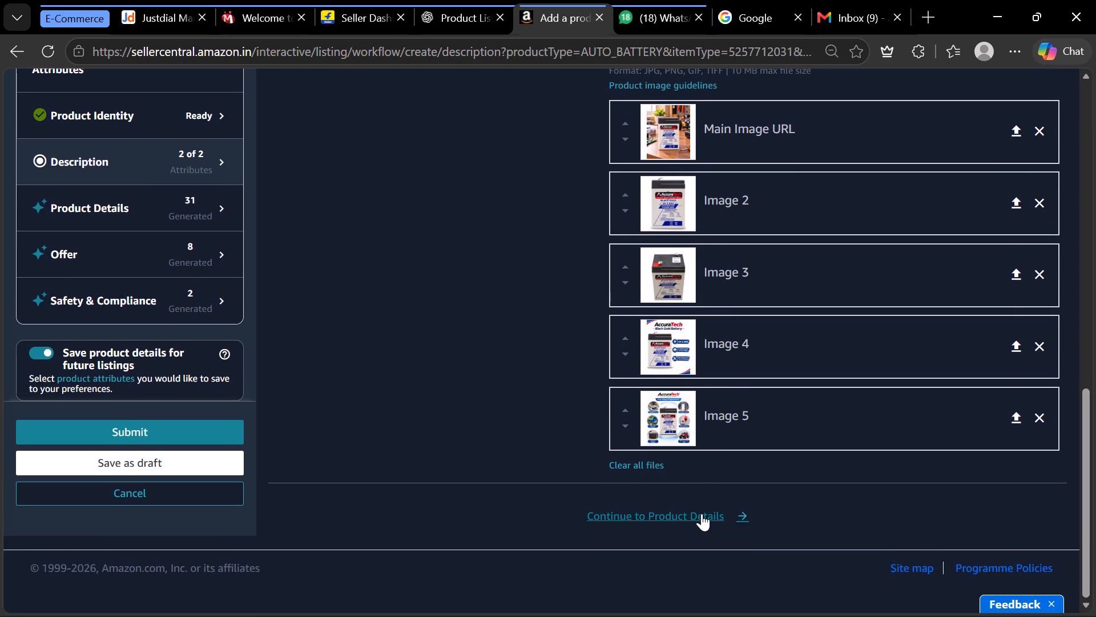
left_click(703, 512)
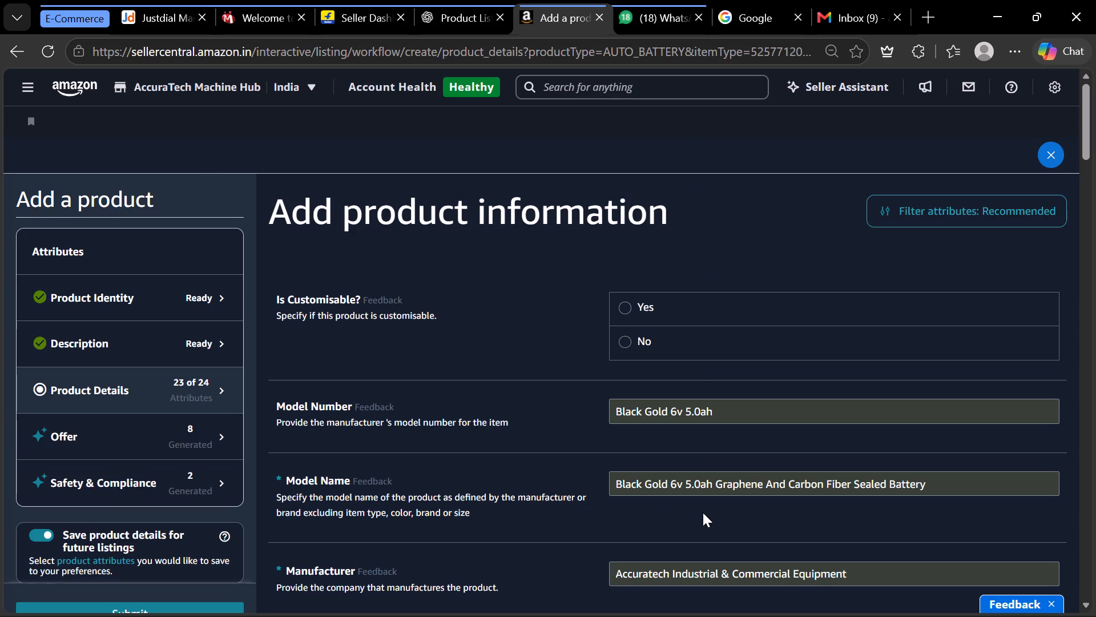
left_click(622, 340)
Change the manufacturer to Accuratech Machine Hub in the product details.
scroll(562, 395, "down", 1)
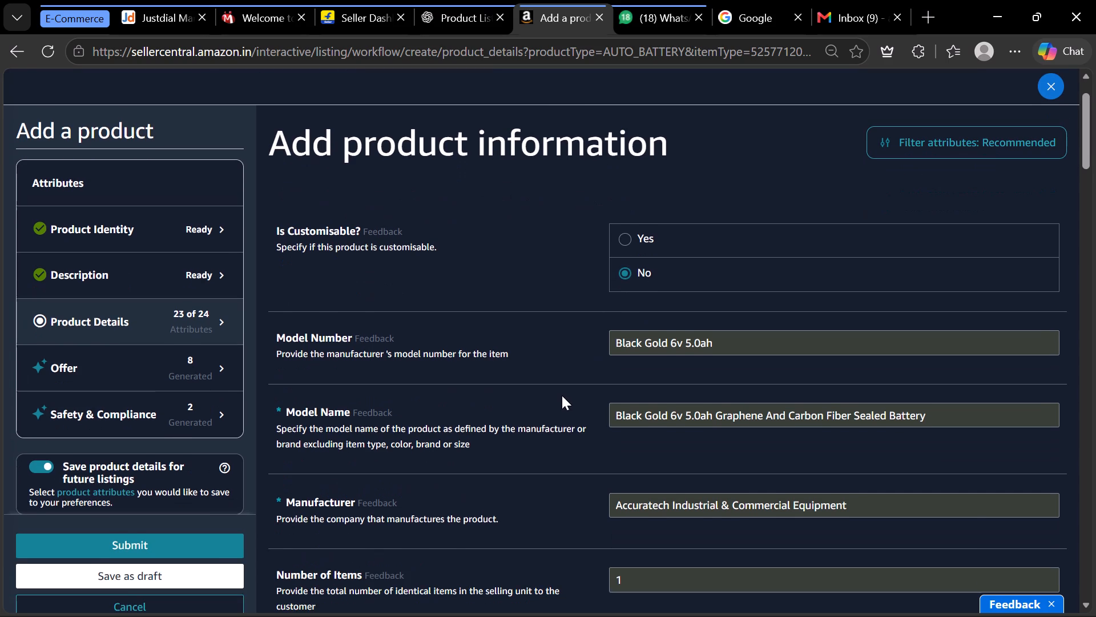
scroll(562, 395, "down", 1)
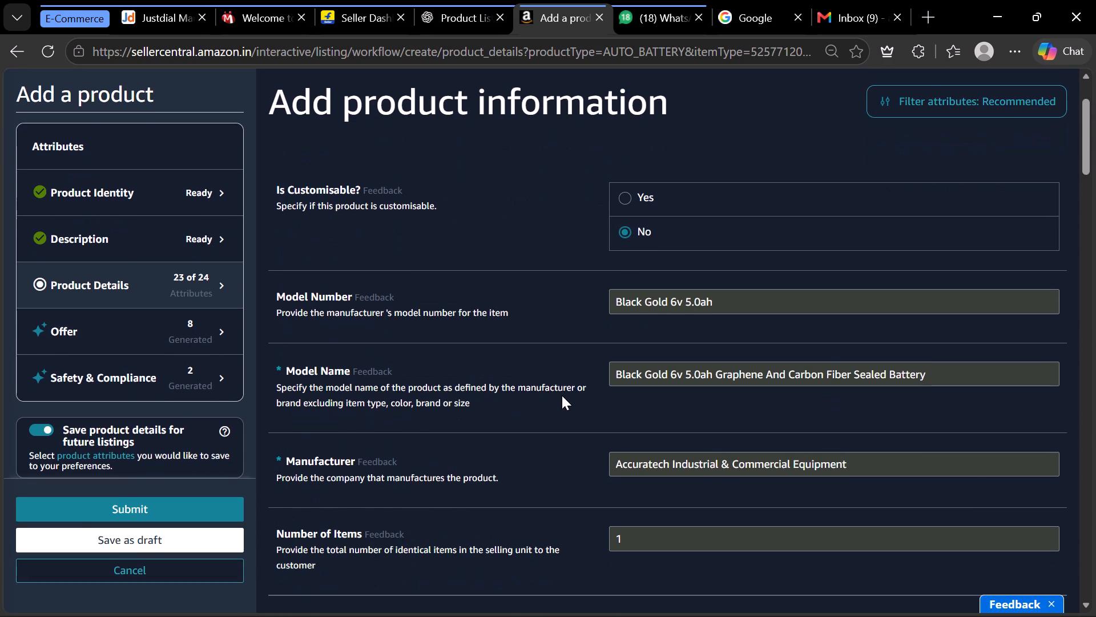
scroll(562, 395, "down", 3)
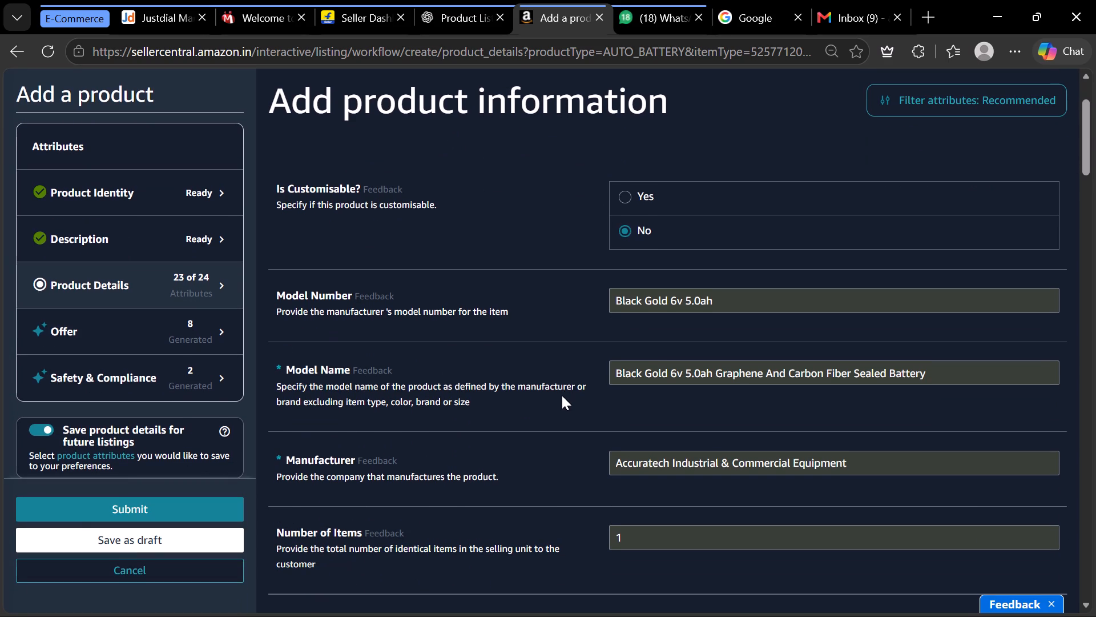
scroll(562, 395, "down", 2)
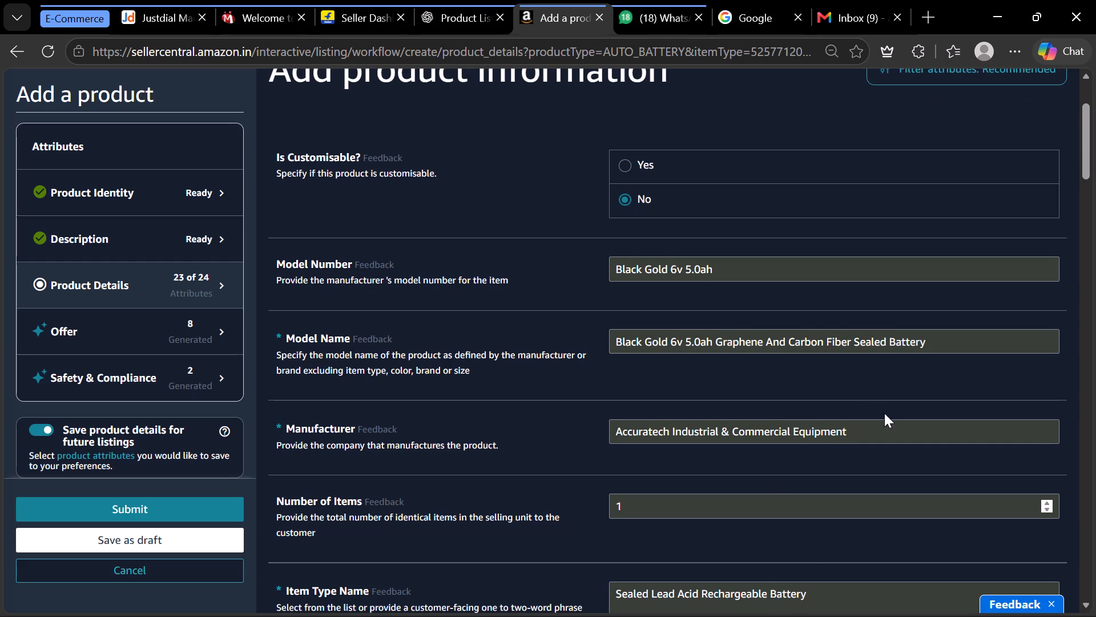
left_click(889, 428)
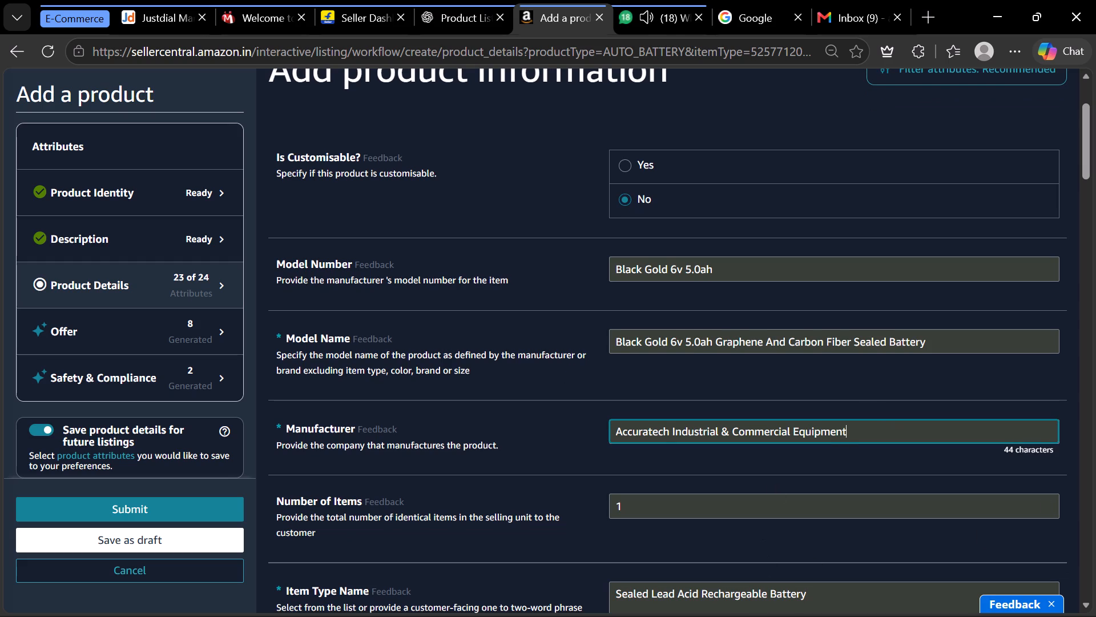
key("BackSpace")
key("BackSpace")
key("BackSpace")
key("BackSpace")
key("BackSpace")
key("BackSpace")
key("BackSpace")
key("BackSpace")
key("BackSpace")
key("BackSpace")
key("BackSpace")
key("BackSpace")
key("BackSpace")
key("BackSpace")
key("BackSpace")
key("BackSpace")
key("BackSpace")
key("BackSpace")
key("BackSpace")
key("BackSpace")
key("BackSpace")
key("BackSpace")
key("BackSpace")
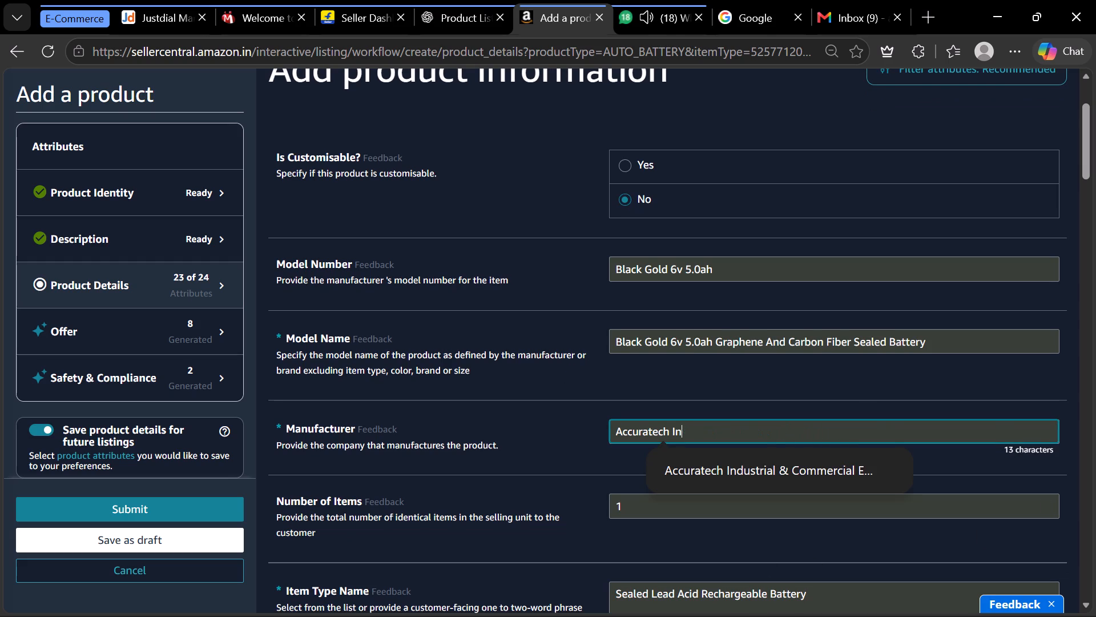
key("BackSpace")
key("BackSpace")
key("shift+m")
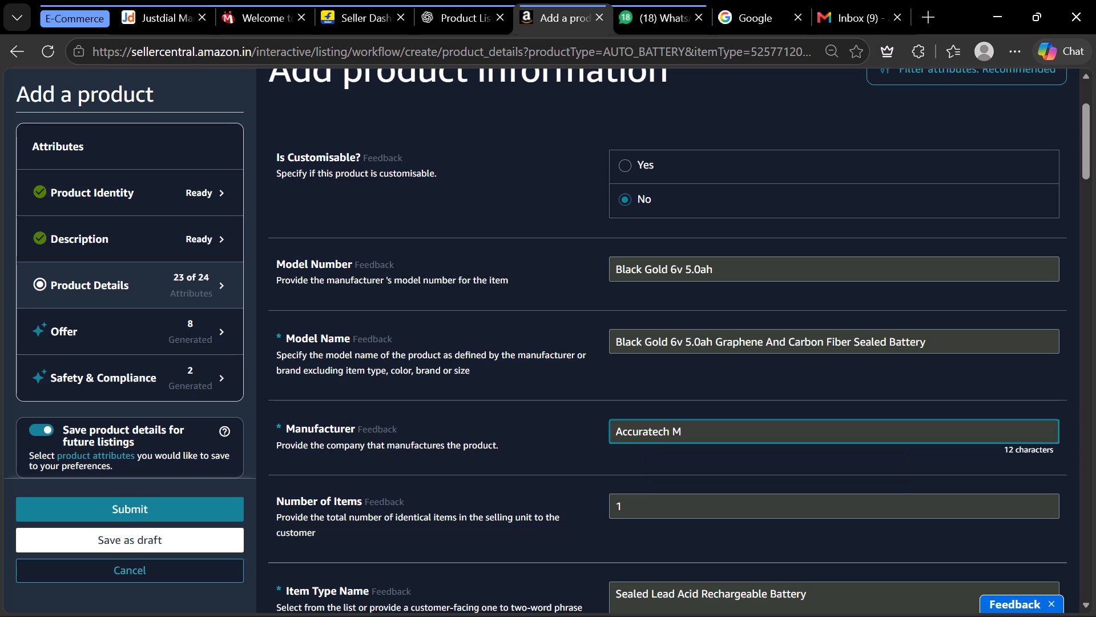
type("ac")
type("hine")
key("space")
type("Hub")
Set the Number of Cells to 1.
scroll(887, 475, "down", 1)
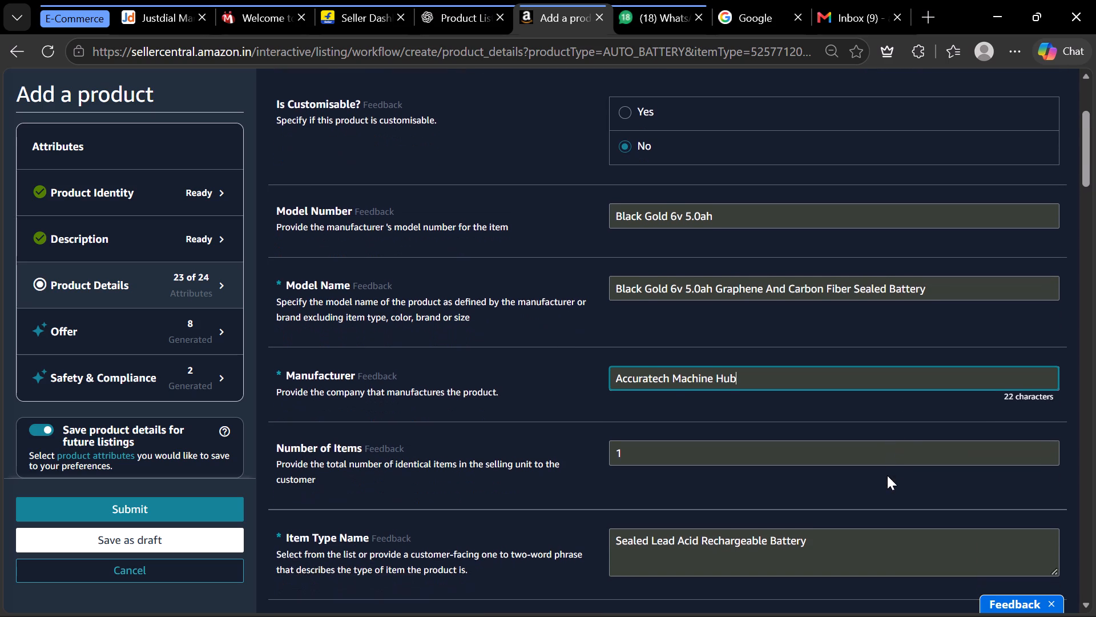
scroll(887, 475, "down", 3)
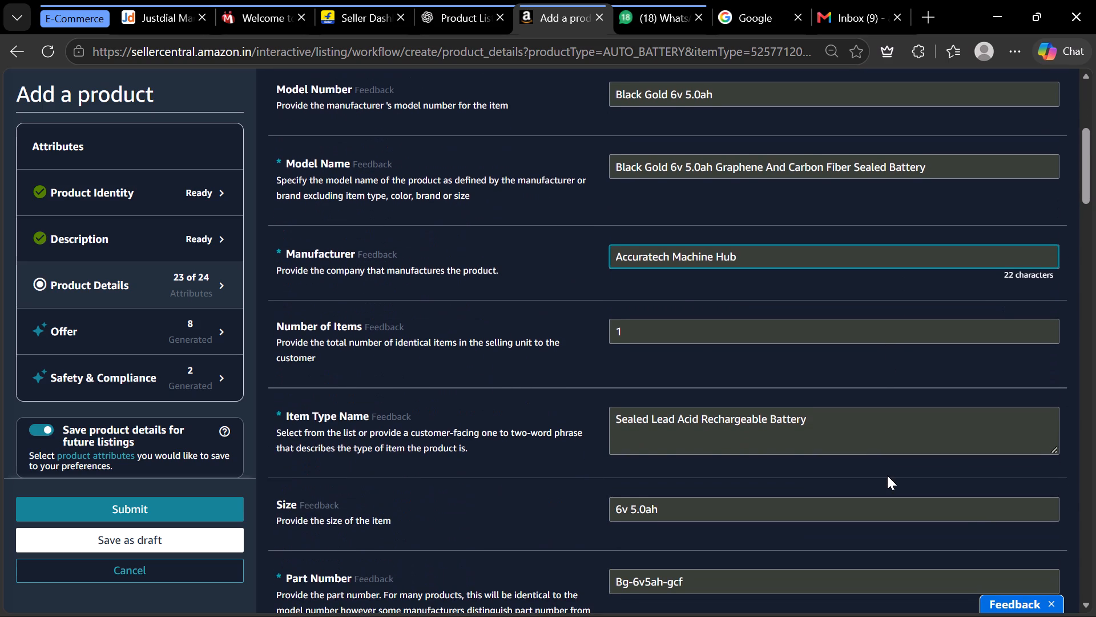
scroll(887, 475, "down", 1)
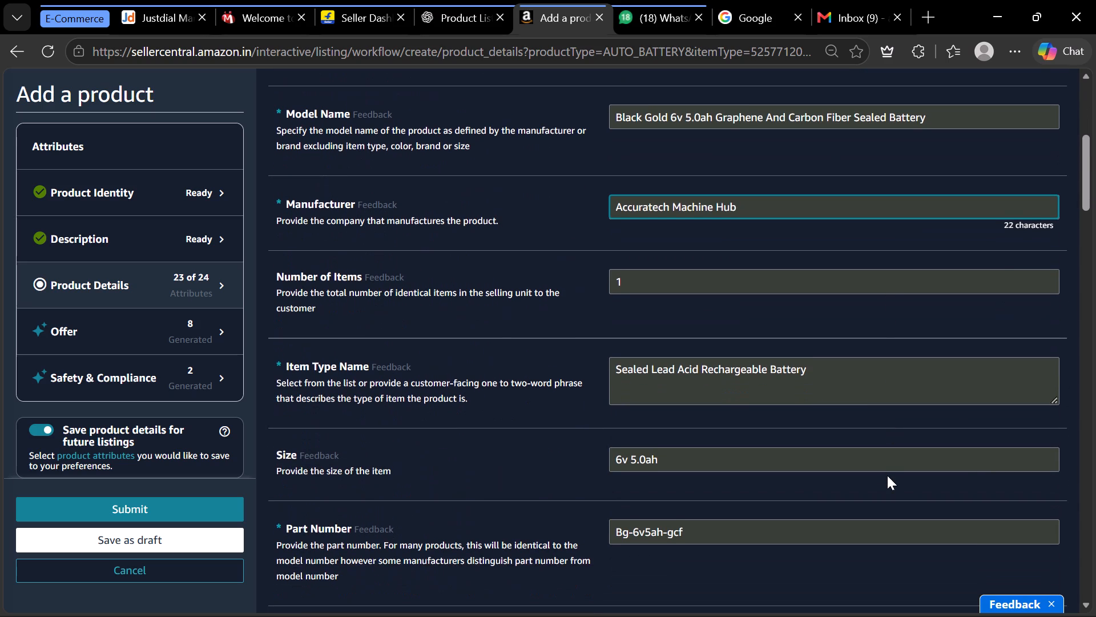
scroll(887, 475, "down", 1)
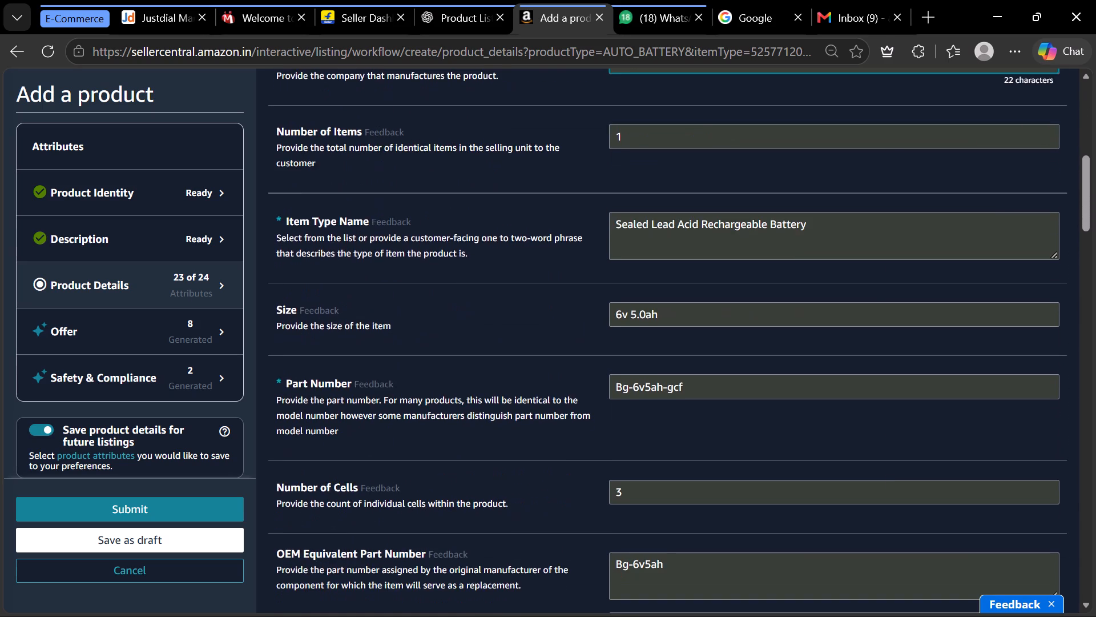
scroll(887, 475, "down", 3)
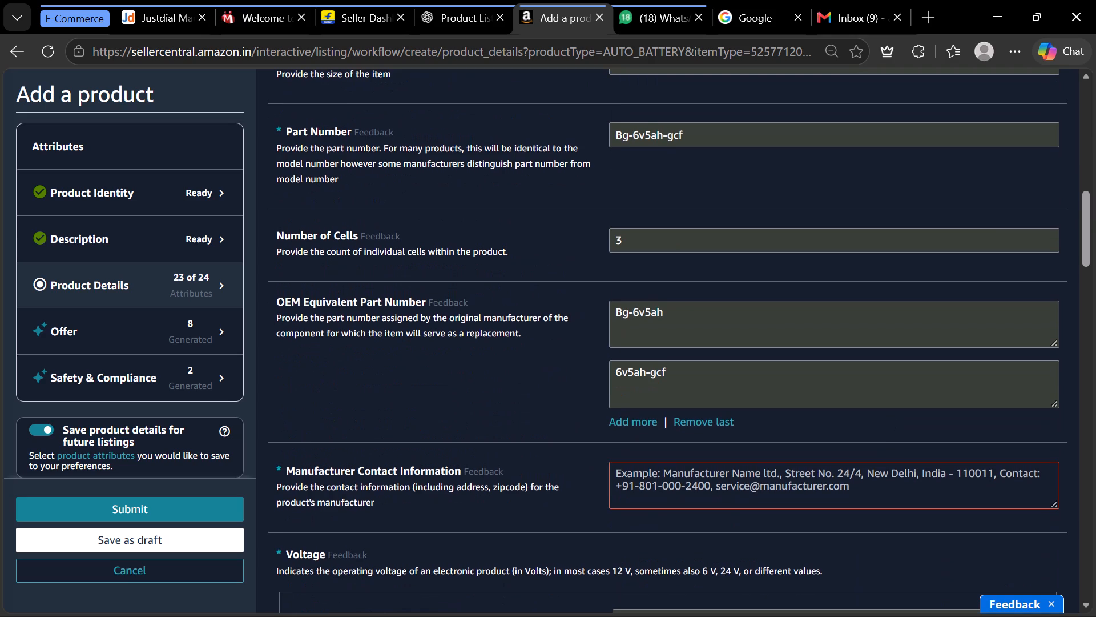
left_click(684, 242)
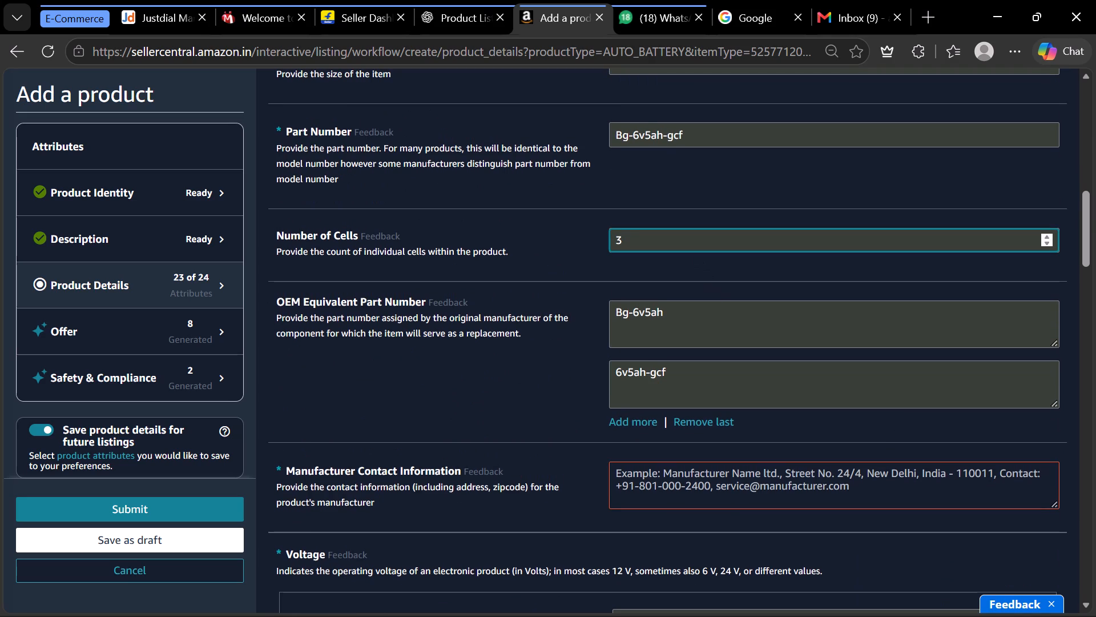
key("BackSpace")
key("1")
left_click(586, 295)
Open the required Manufacturer Contact Information field for entry.
scroll(586, 295, "down", 1)
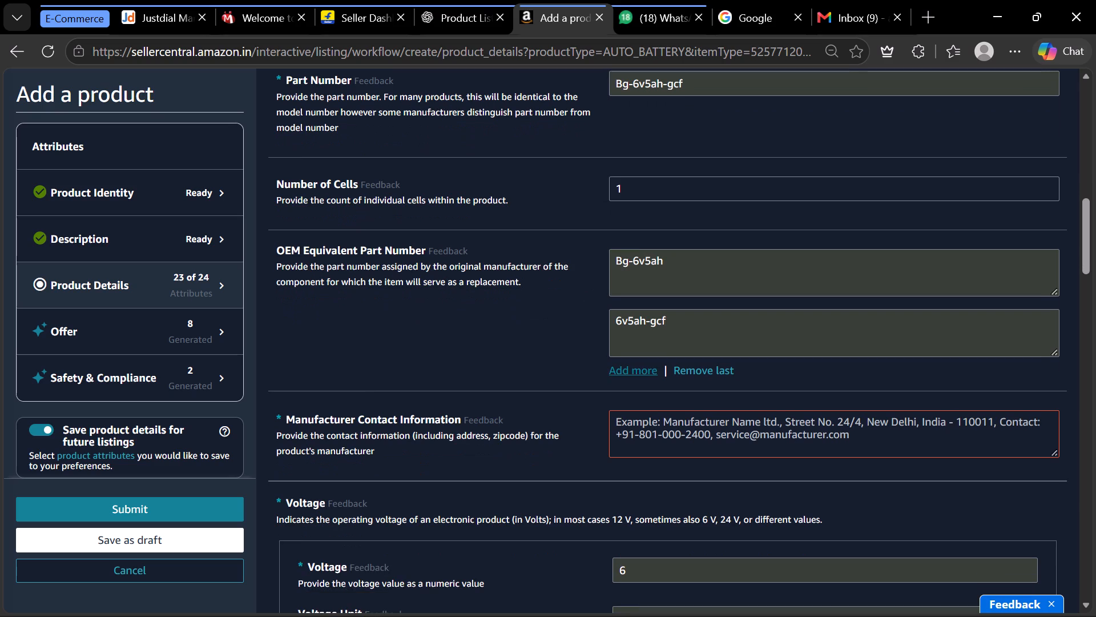
left_click(689, 427)
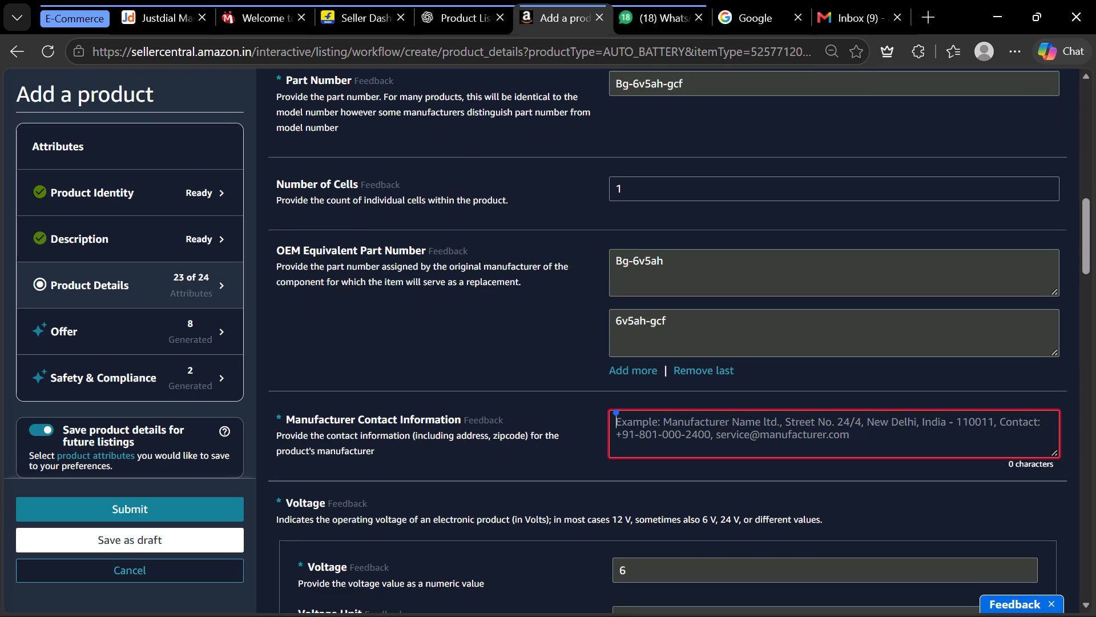
scroll(746, 340, "up", 5)
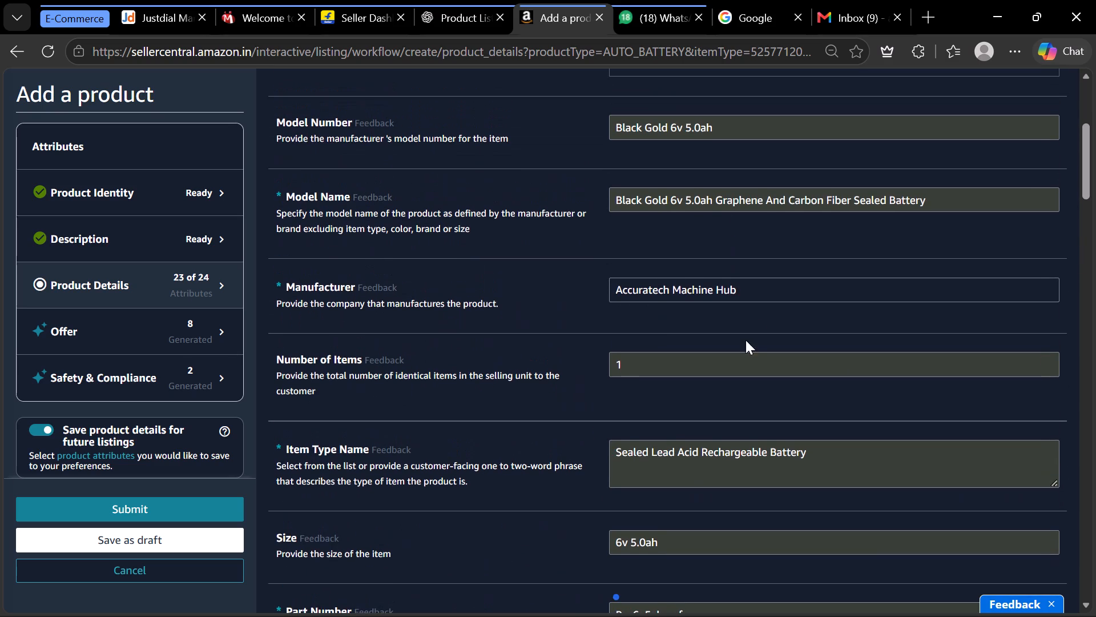
left_click(756, 308)
left_click(757, 305)
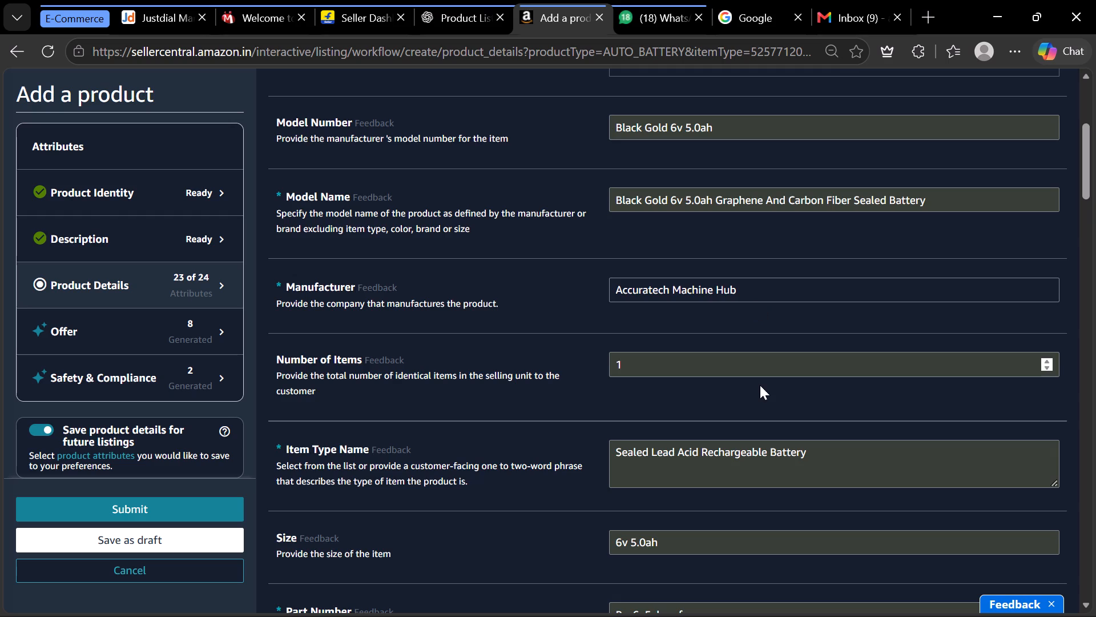
scroll(760, 385, "down", 4)
left_click(698, 335)
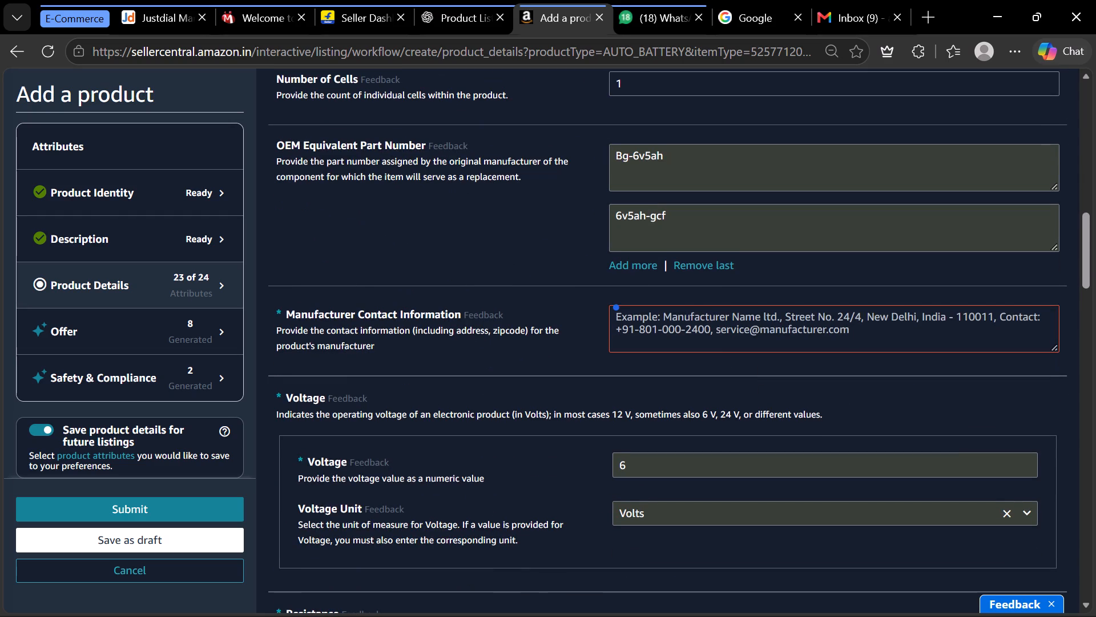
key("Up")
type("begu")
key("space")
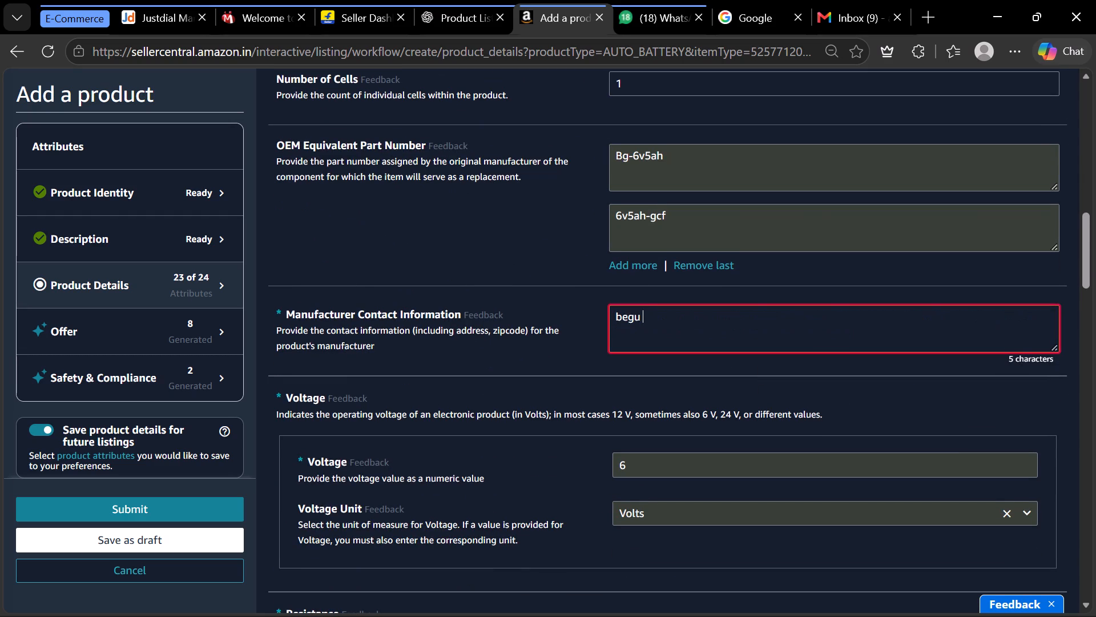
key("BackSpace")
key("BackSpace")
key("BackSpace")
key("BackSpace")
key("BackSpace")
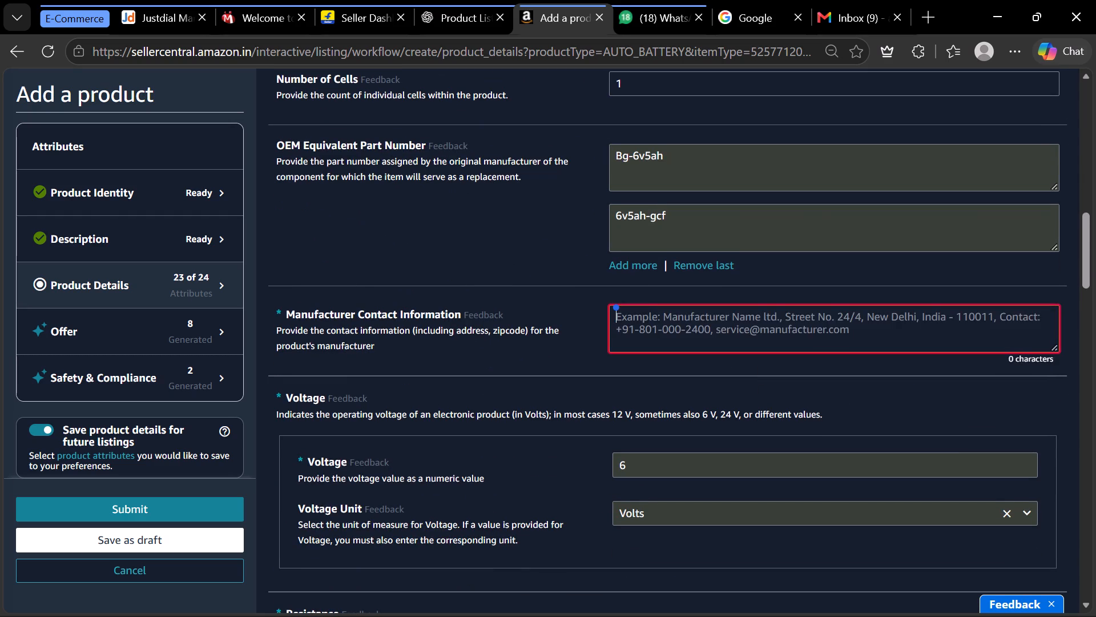
Enter the manufacturer's postal address, including road, city and PIN code, in the Manufacturer Contact Information field.
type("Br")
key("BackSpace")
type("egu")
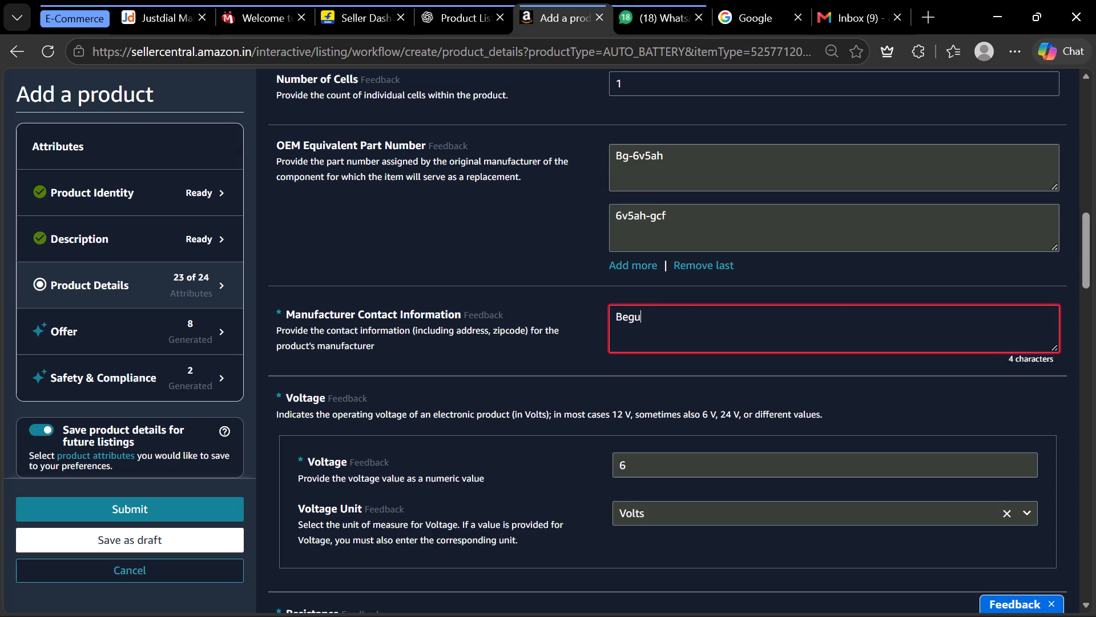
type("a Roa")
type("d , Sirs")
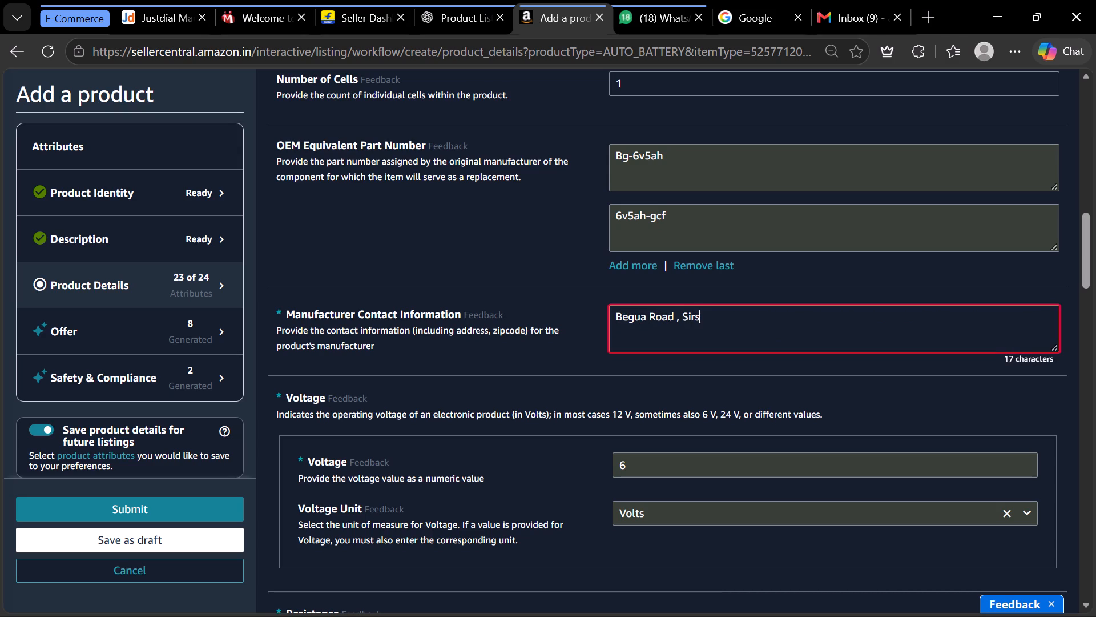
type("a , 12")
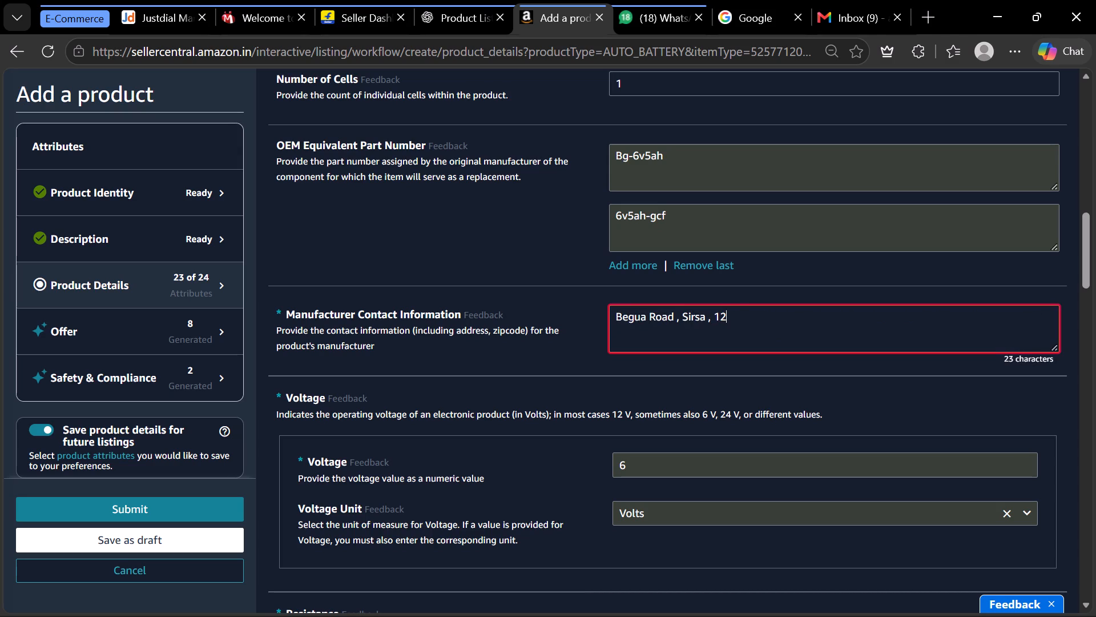
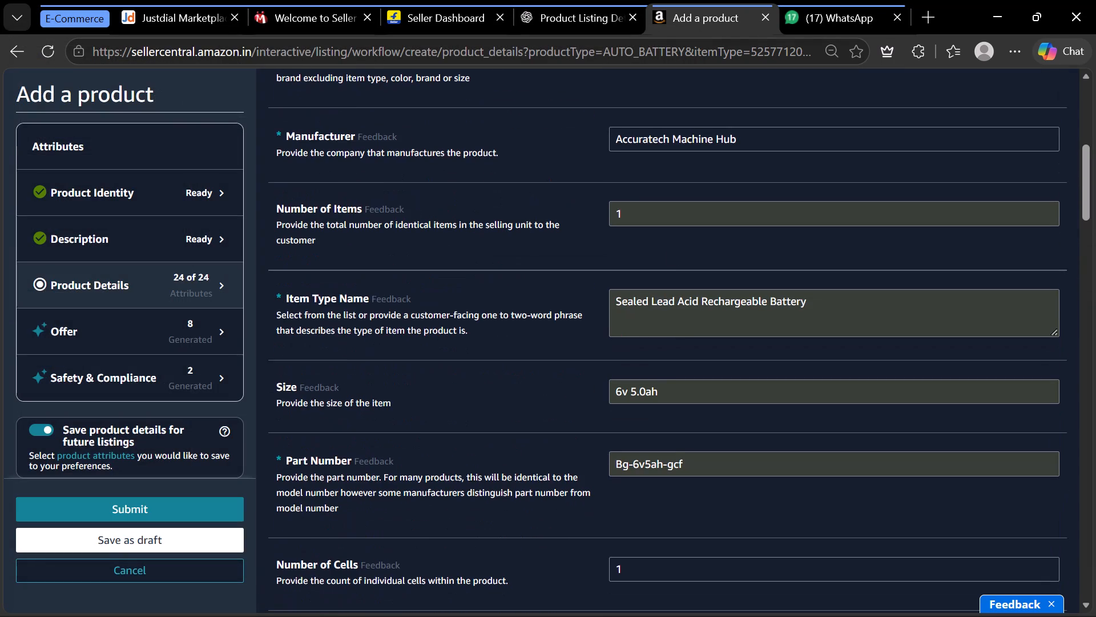
Change the manufacturer to Trontek in the product details.
scroll(669, 250, "up", 2)
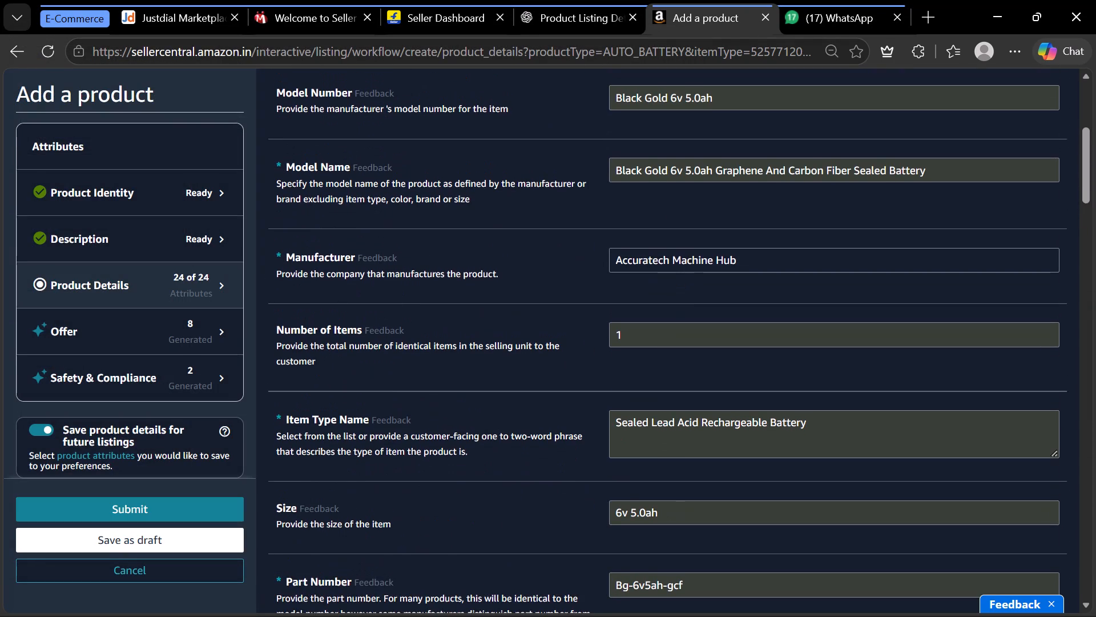
left_click(756, 263)
key("BackSpace")
key("BackSpace")
key("BackSpace")
key("BackSpace")
key("BackSpace")
key("BackSpace")
key("BackSpace")
key("BackSpace")
key("BackSpace")
key("BackSpace")
key("BackSpace")
key("BackSpace")
key("BackSpace")
key("BackSpace")
key("BackSpace")
key("BackSpace")
key("BackSpace")
key("BackSpace")
key("BackSpace")
key("BackSpace")
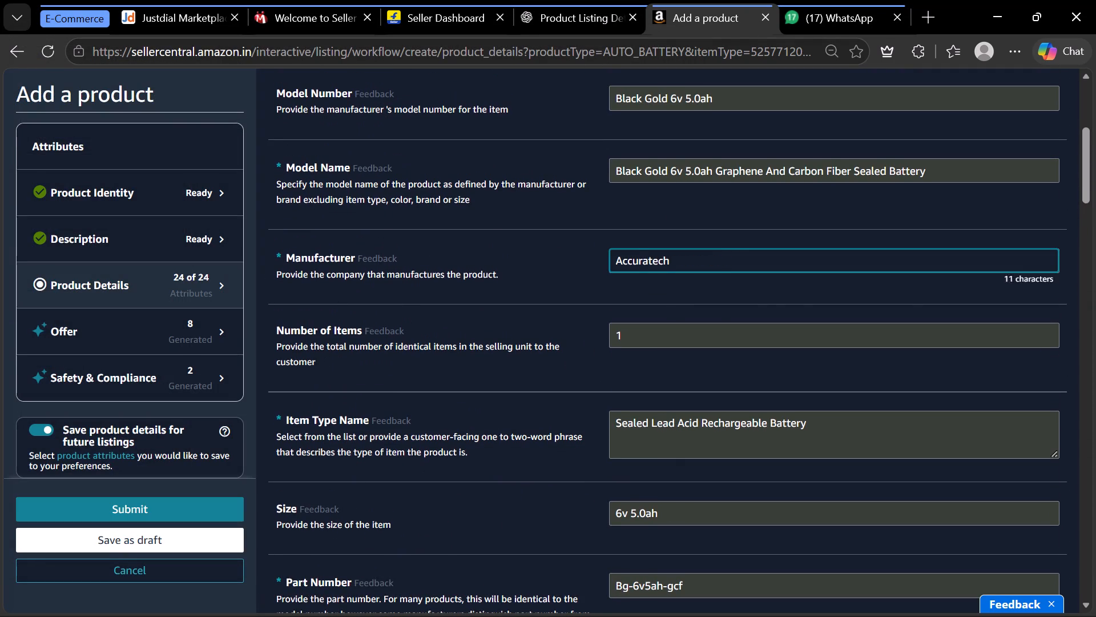
key("shift+t")
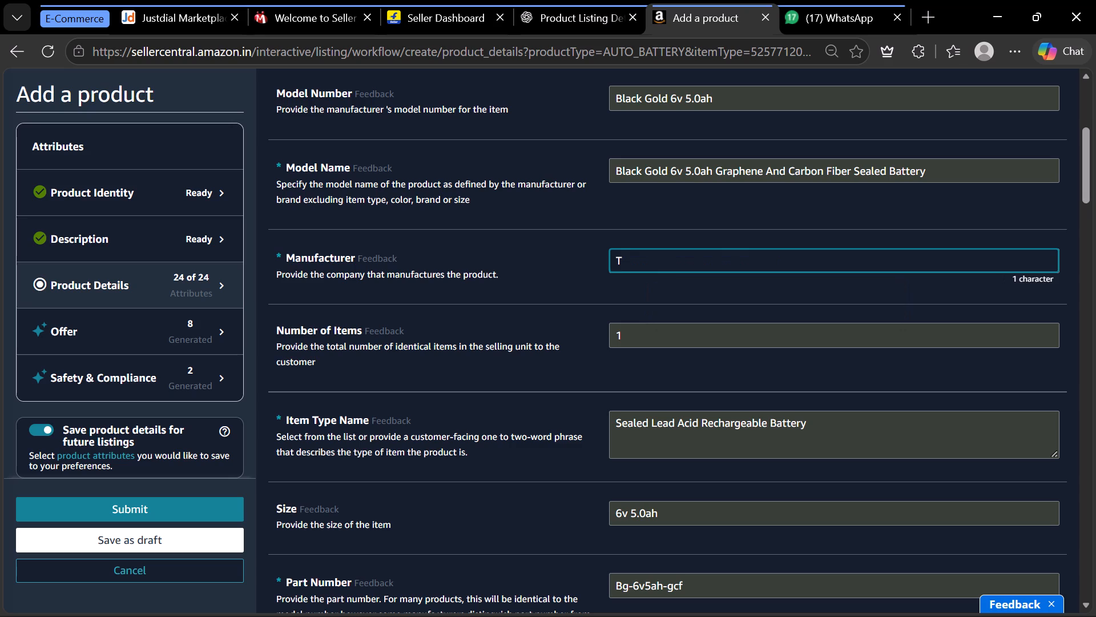
type("ro")
type("ntel")
key("BackSpace")
key("k")
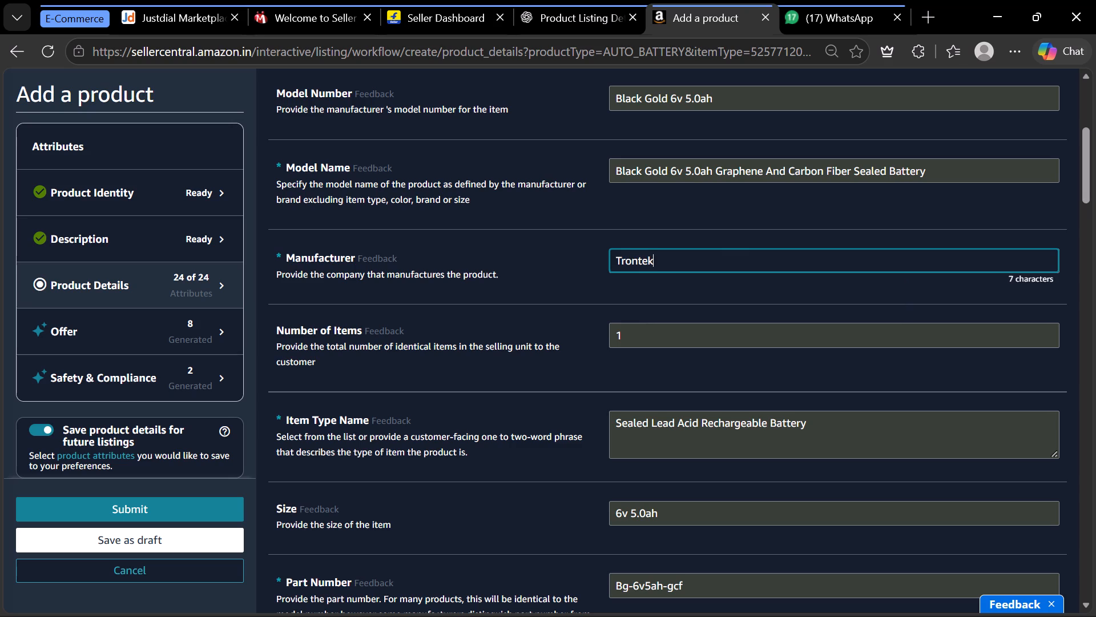
Replace the Manufacturer Contact Information with Trontek.
scroll(756, 263, "down", 2)
scroll(835, 398, "down", 1)
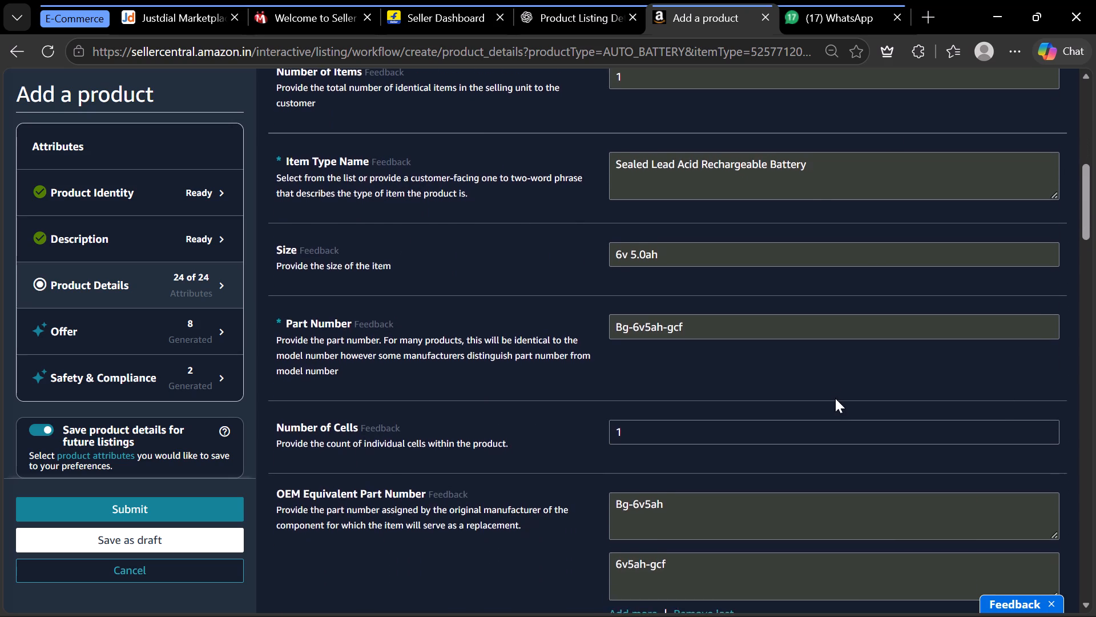
scroll(835, 398, "down", 1)
left_click(748, 523)
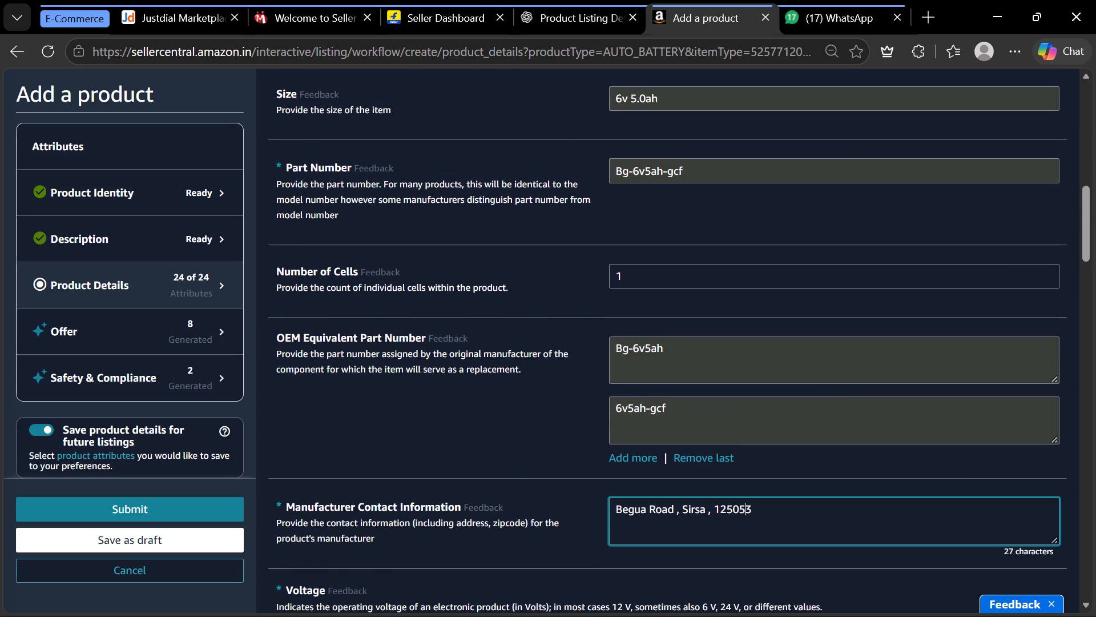
left_click(756, 515)
key("BackSpace")
key("BackSpace")
key("BackSpace")
key("BackSpace")
key("BackSpace")
key("BackSpace")
key("BackSpace")
key("BackSpace")
key("BackSpace")
key("BackSpace")
key("BackSpace")
key("BackSpace")
key("BackSpace")
key("BackSpace")
key("BackSpace")
key("BackSpace")
key("BackSpace")
key("BackSpace")
key("BackSpace")
key("BackSpace")
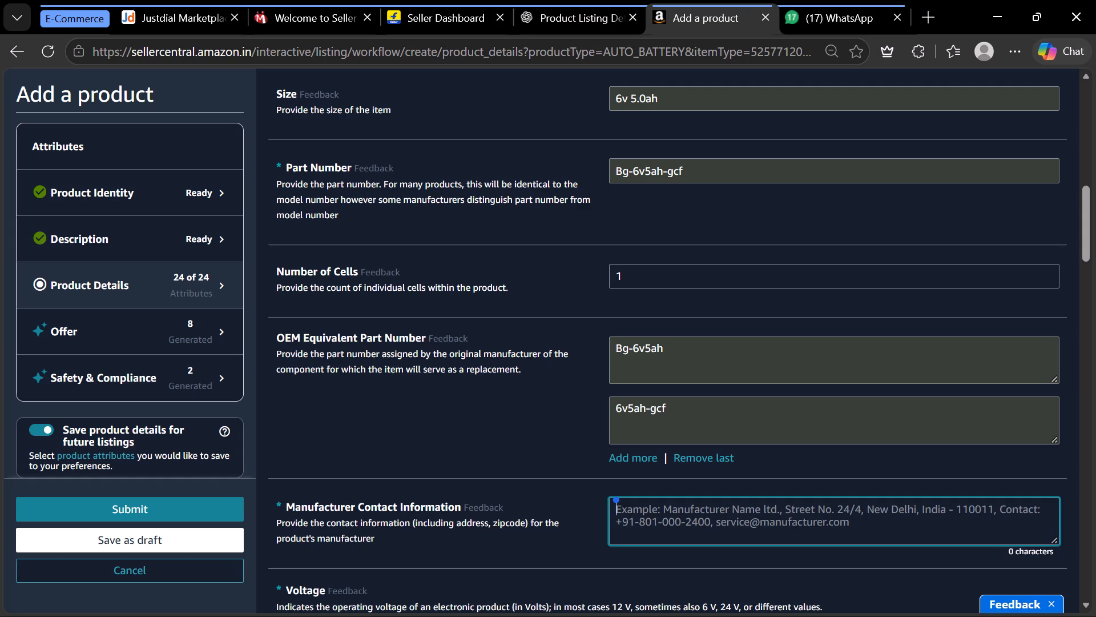
type("Trontek")
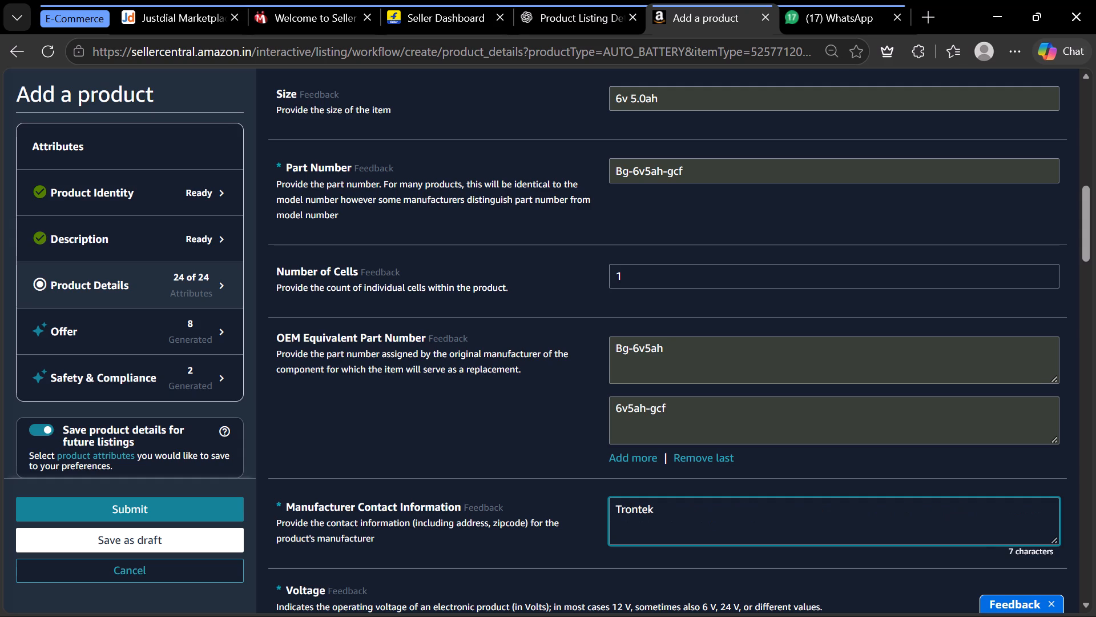
left_click(581, 527)
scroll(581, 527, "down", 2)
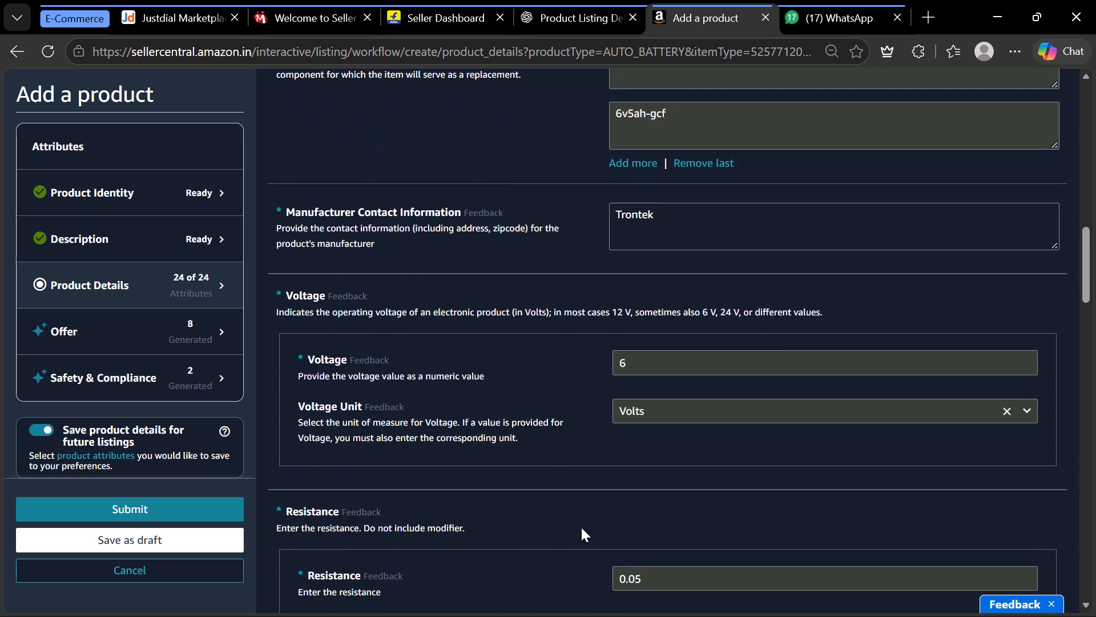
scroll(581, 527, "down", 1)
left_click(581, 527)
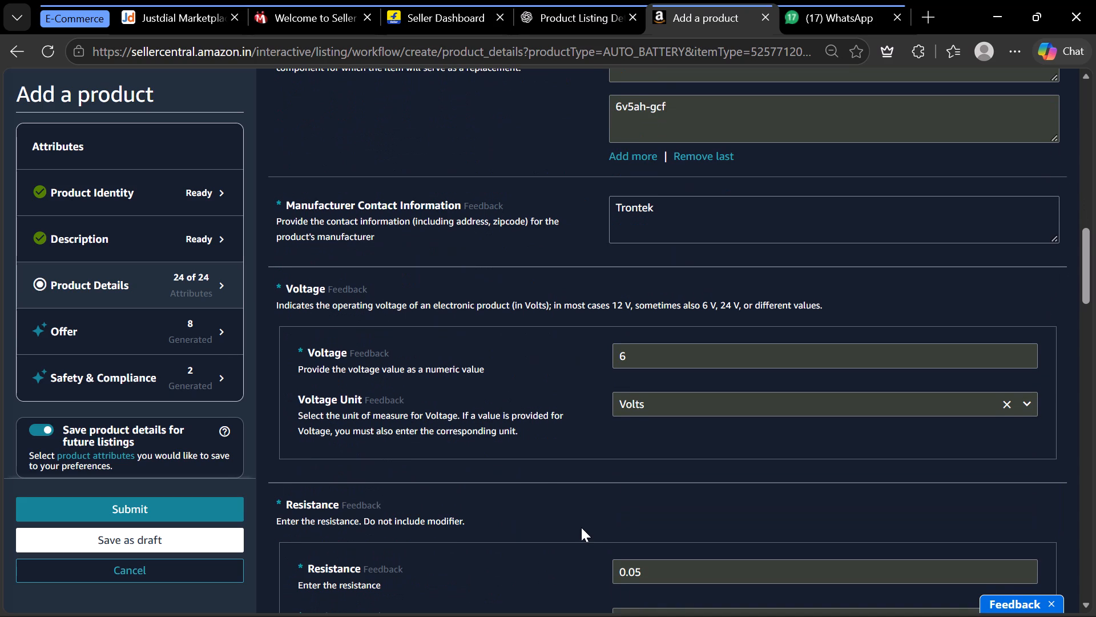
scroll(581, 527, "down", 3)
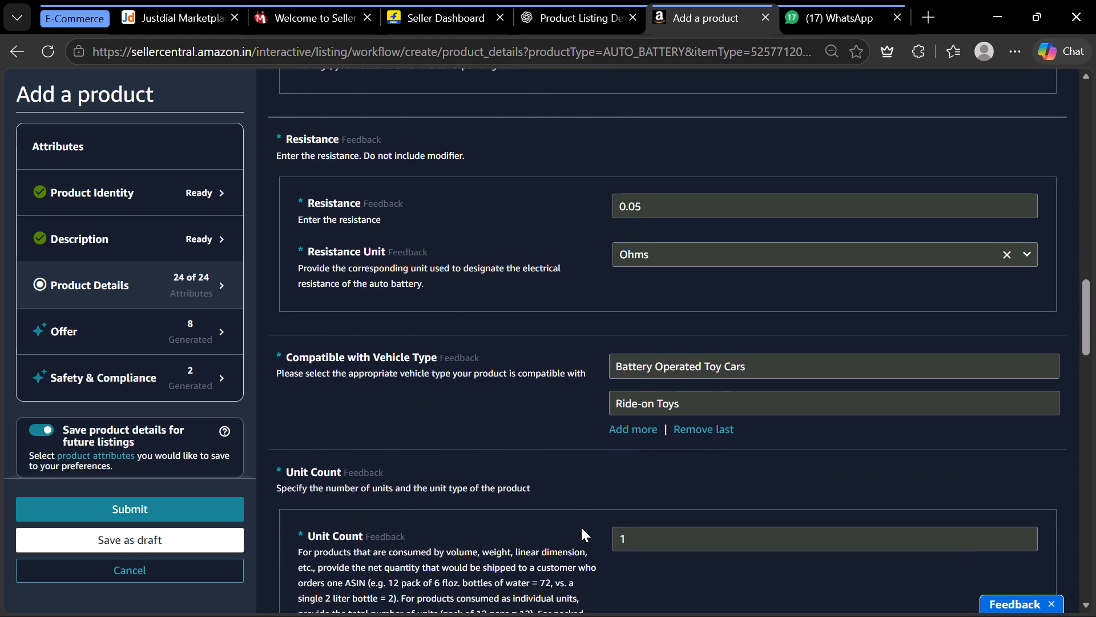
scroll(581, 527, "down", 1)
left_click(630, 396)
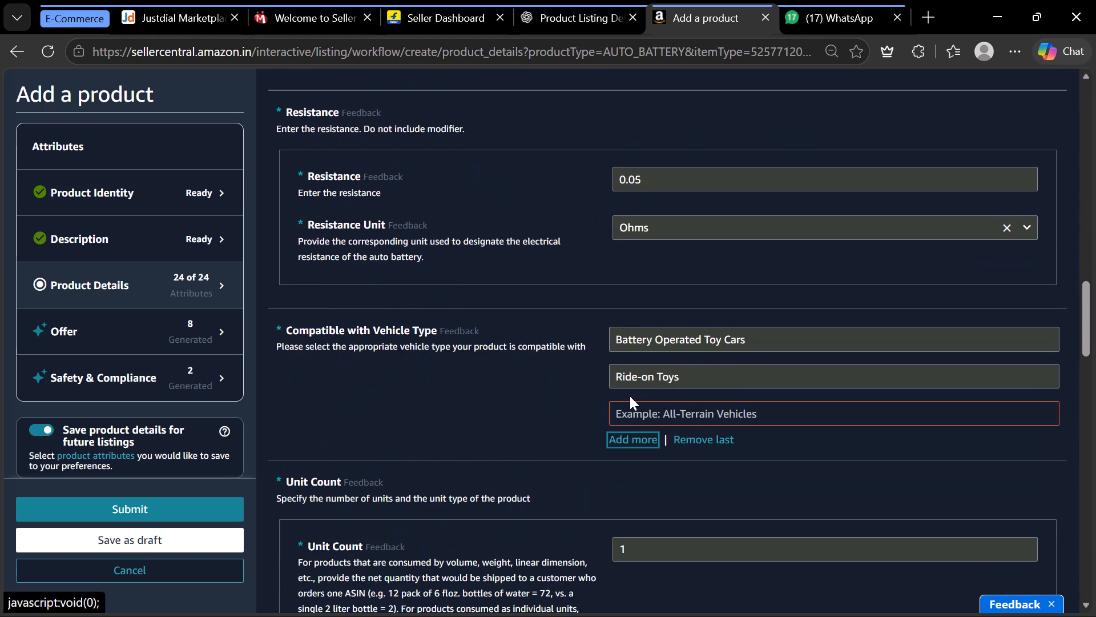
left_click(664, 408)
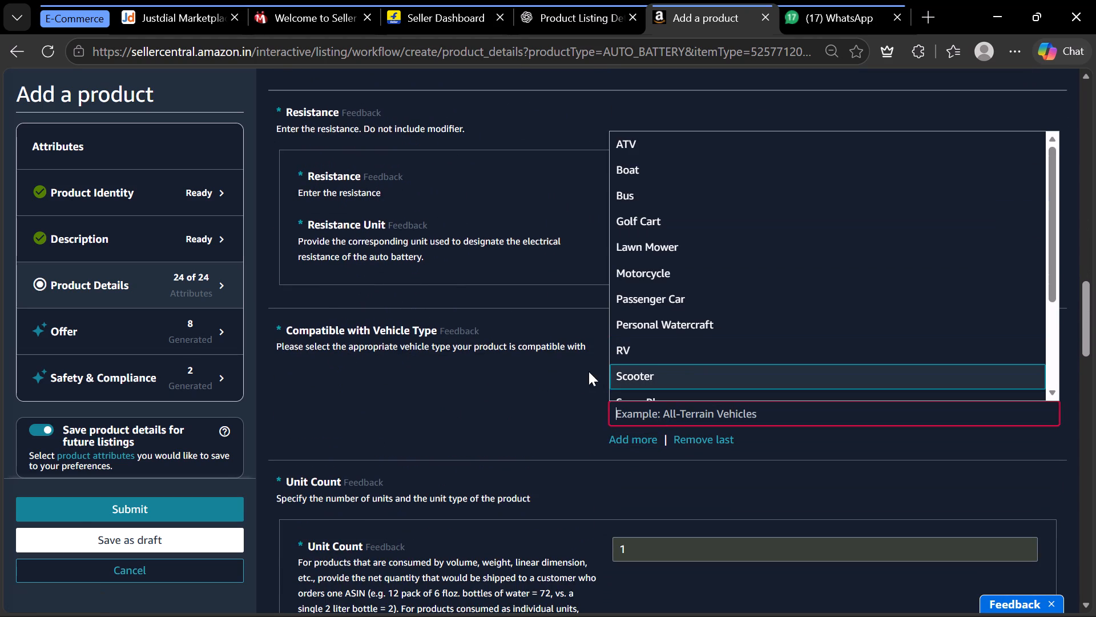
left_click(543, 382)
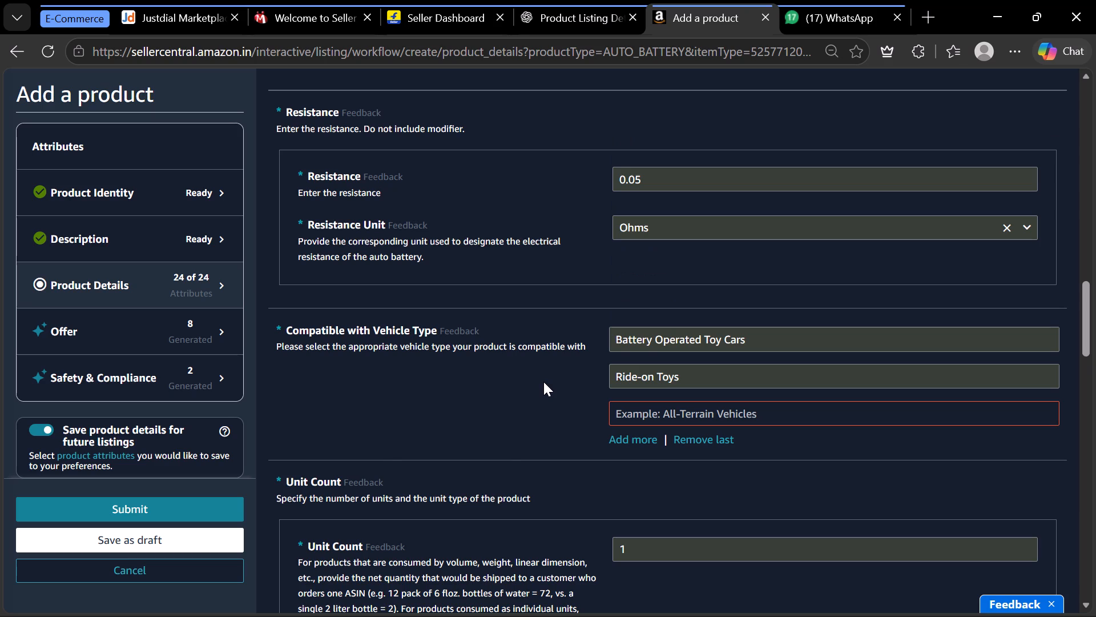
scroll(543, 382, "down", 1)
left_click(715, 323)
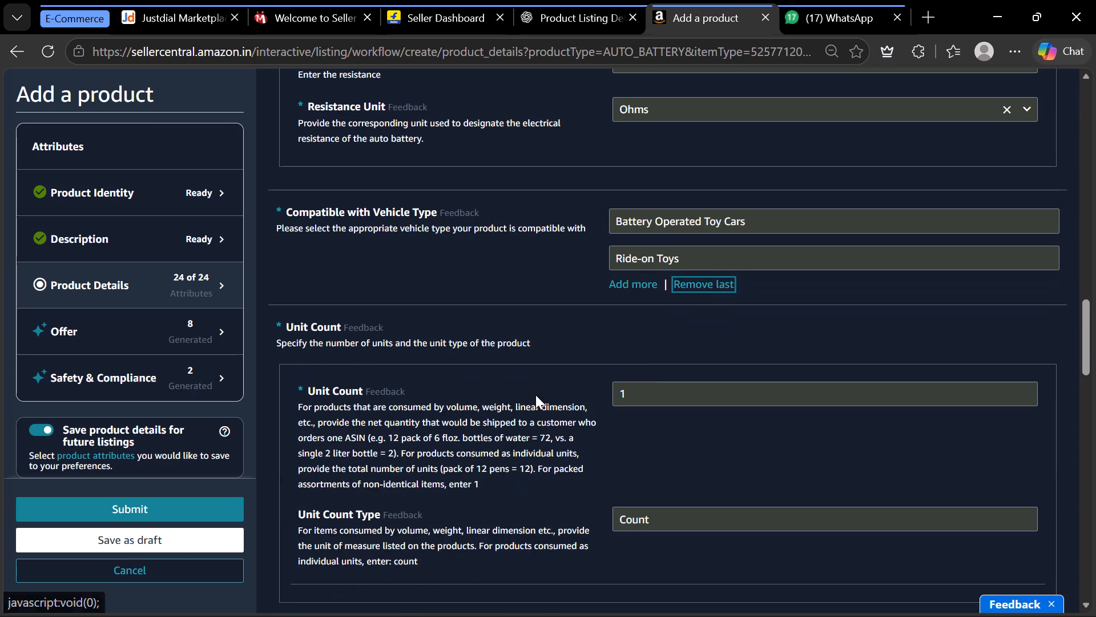
Clear the overlong description text from the External Product Information value for the HSN Code.
scroll(535, 395, "down", 4)
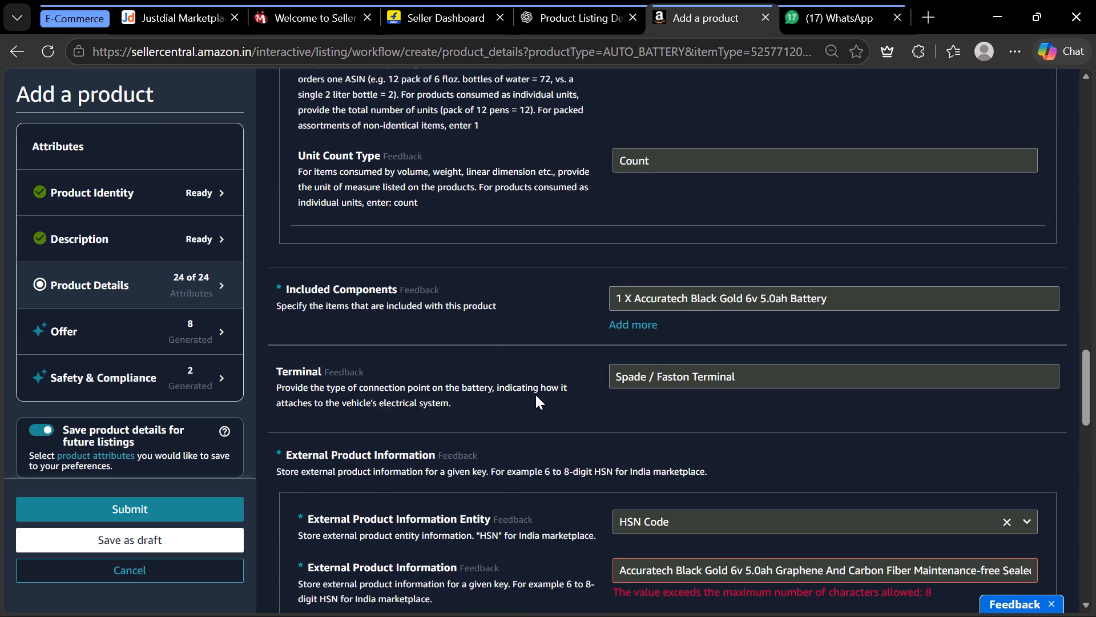
scroll(535, 395, "down", 1)
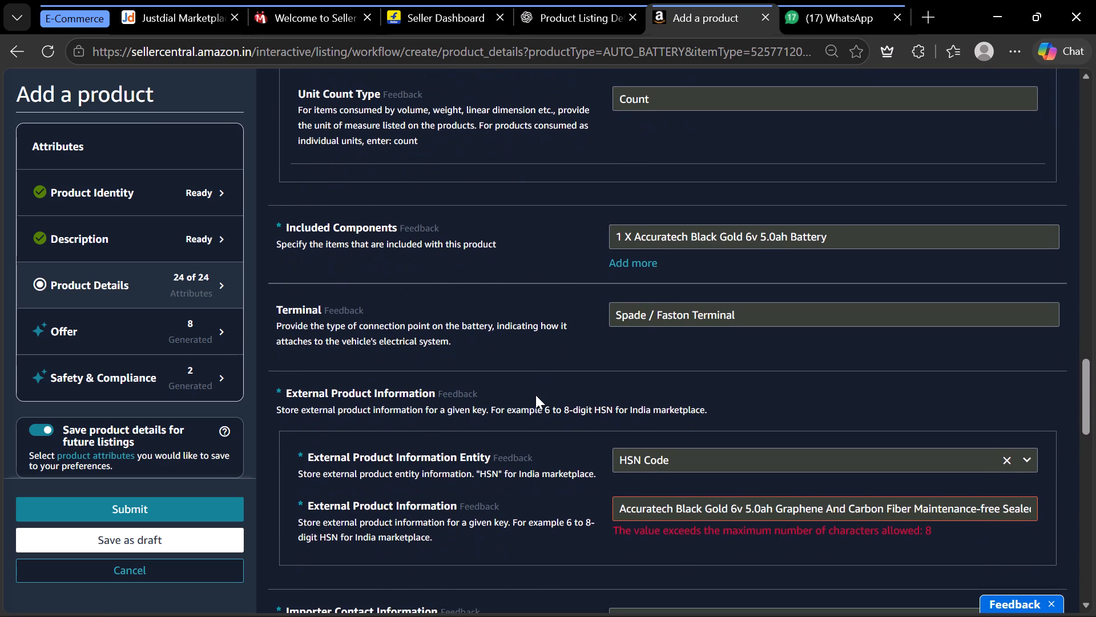
scroll(535, 395, "down", 1)
left_click(660, 430)
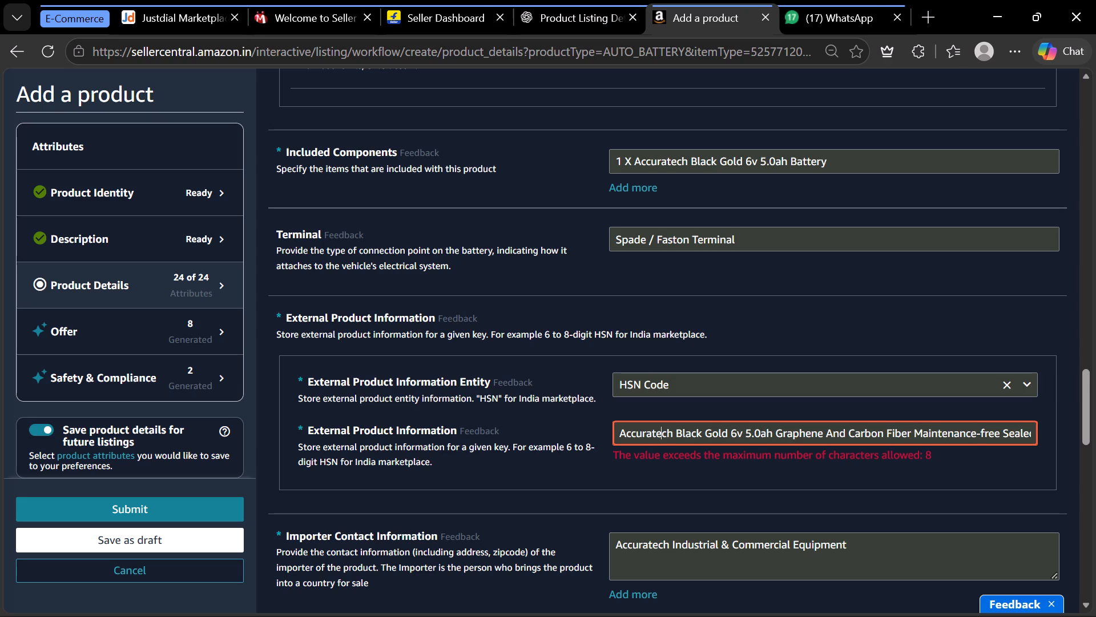
key("Right")
key("Right")
key("Right")
key("BackSpace")
key("BackSpace")
key("BackSpace")
key("BackSpace")
key("BackSpace")
key("BackSpace")
key("BackSpace")
key("BackSpace")
key("BackSpace")
key("BackSpace")
key("BackSpace")
key("BackSpace")
key("BackSpace")
key("BackSpace")
key("BackSpace")
key("BackSpace")
key("BackSpace")
key("BackSpace")
key("BackSpace")
key("BackSpace")
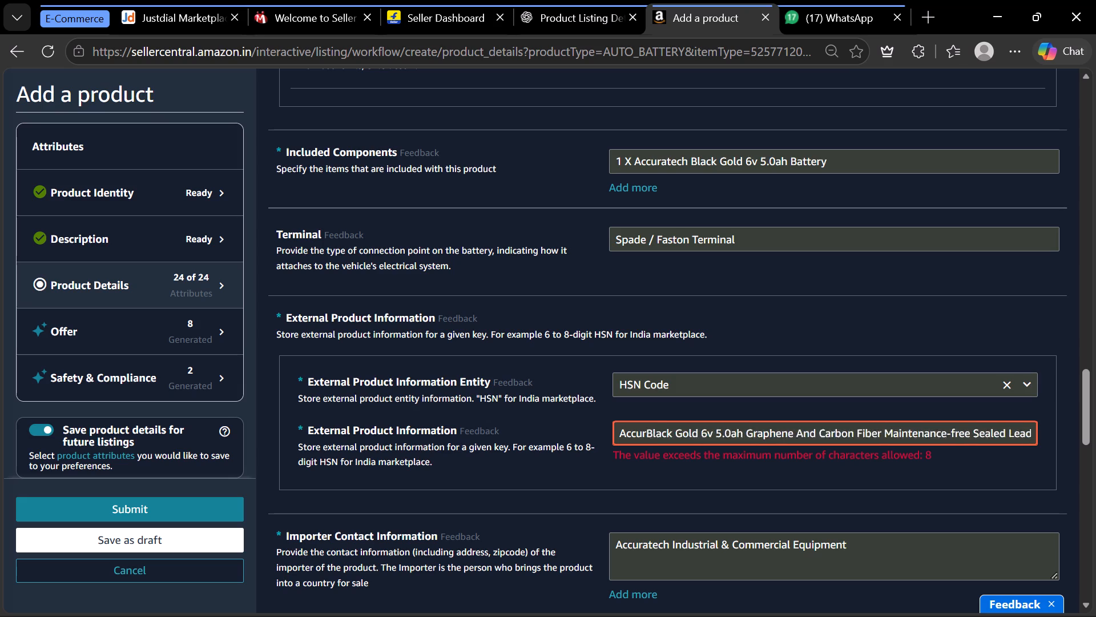
left_click(863, 499)
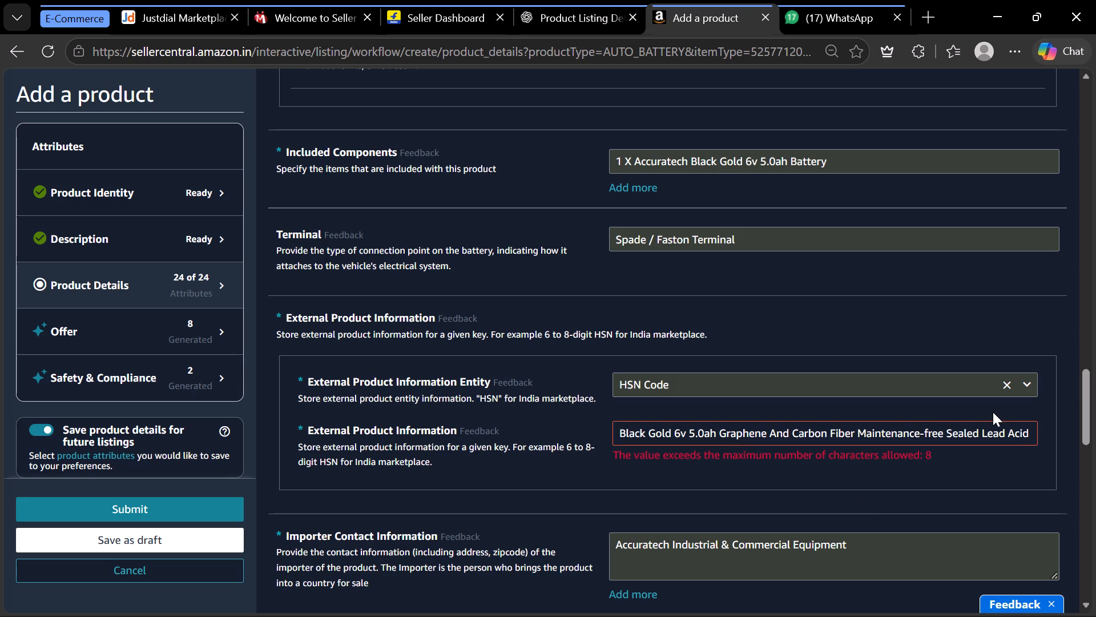
left_click(993, 435)
key("Right")
key("Right")
key("Right")
key("Right")
key("Right")
key("Right")
key("Right")
key("Right")
key("Right")
key("Right")
key("Right")
key("Right")
key("Right")
key("Right")
key("Right")
key("Right")
key("Right")
key("Right")
key("Right")
key("Right")
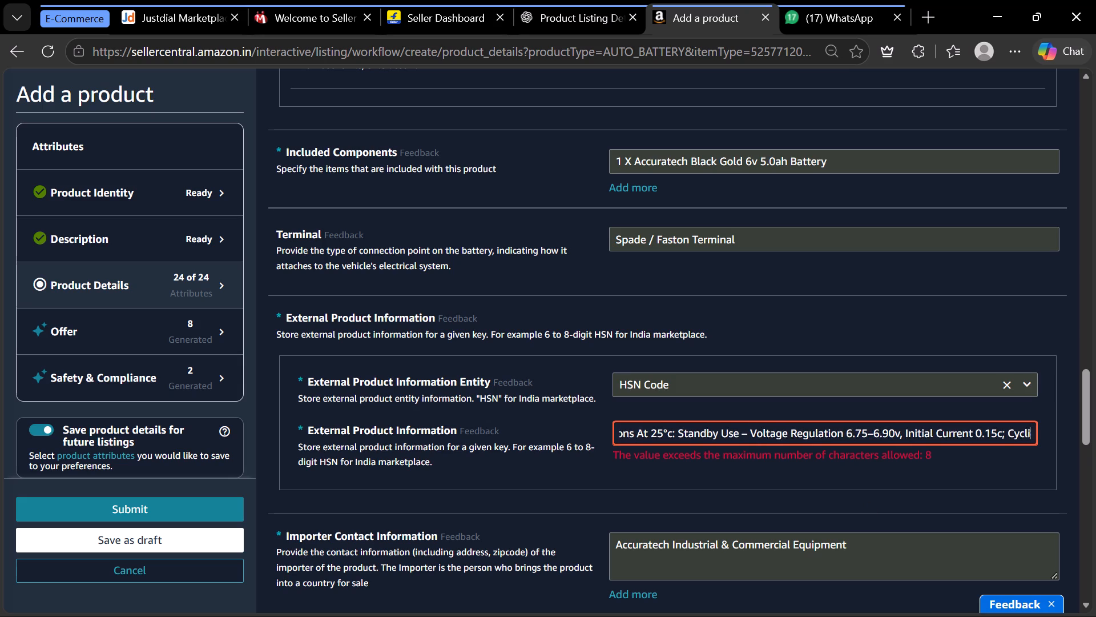
key("ctrl+a")
key("BackSpace")
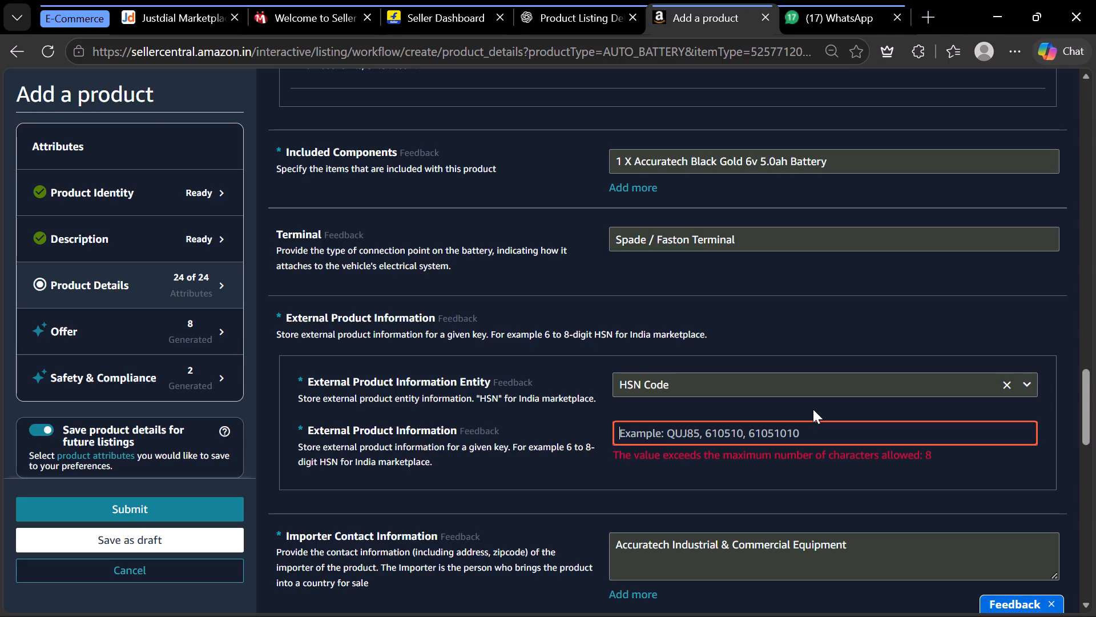
Run a Google Lens image search in a new tab using the AccuraTech Black Gold battery photo on the workbench.
left_click(924, 10)
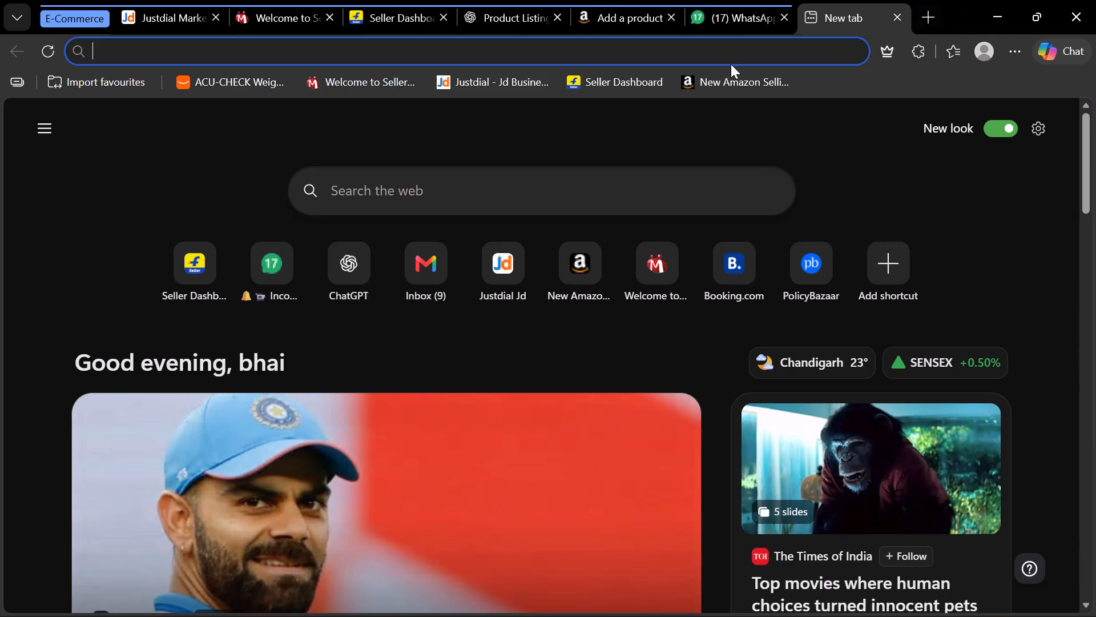
type("goo")
key("Return")
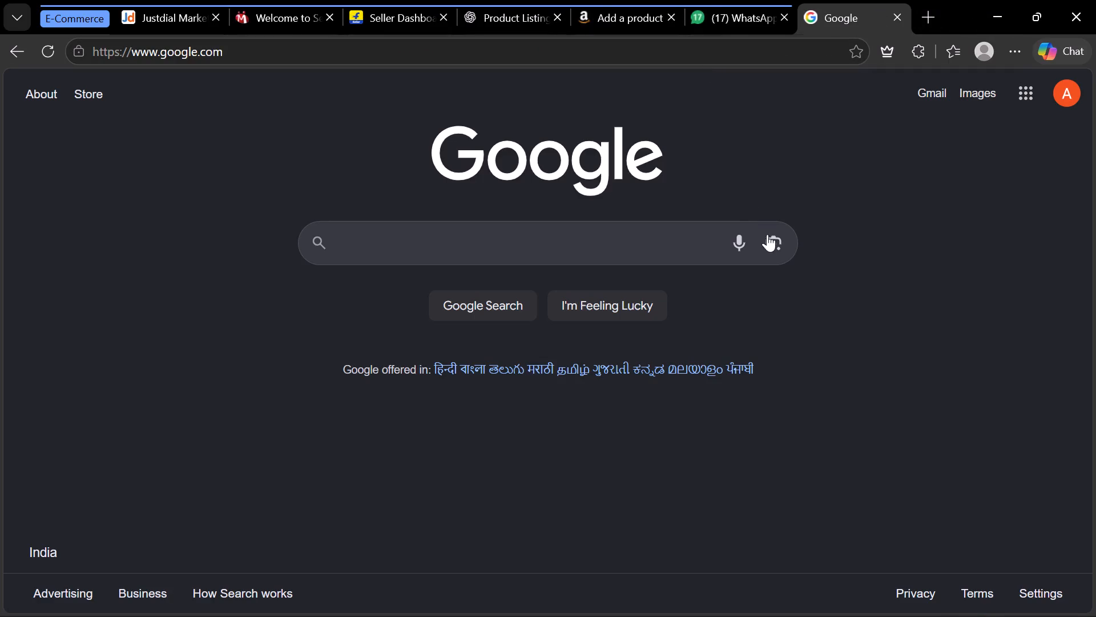
left_click(769, 238)
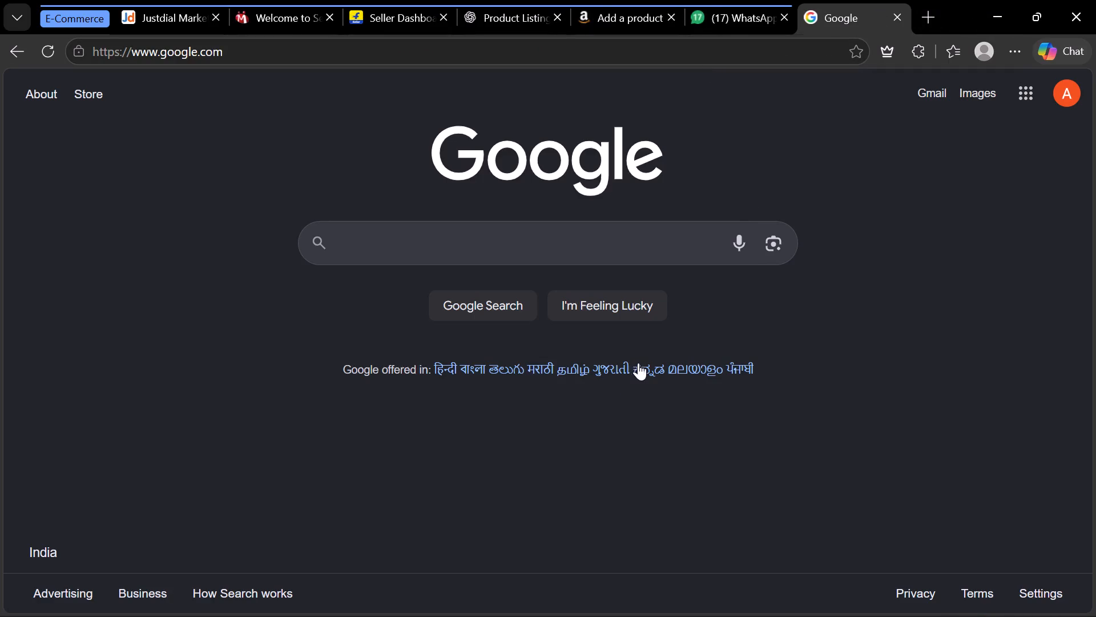
left_click(638, 364)
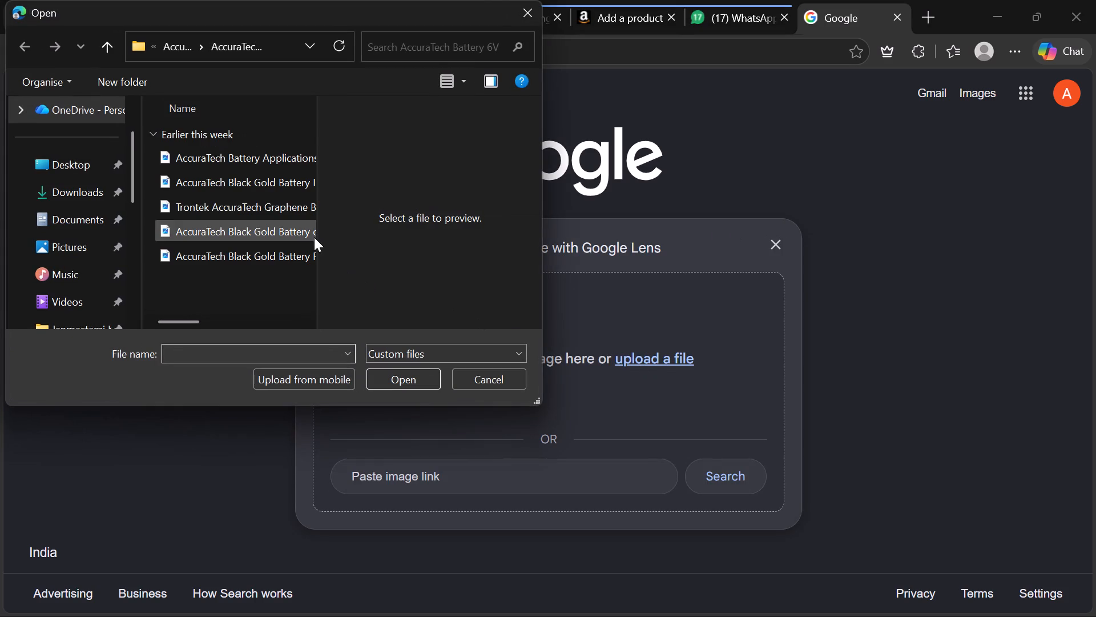
left_click(267, 235)
key("Return")
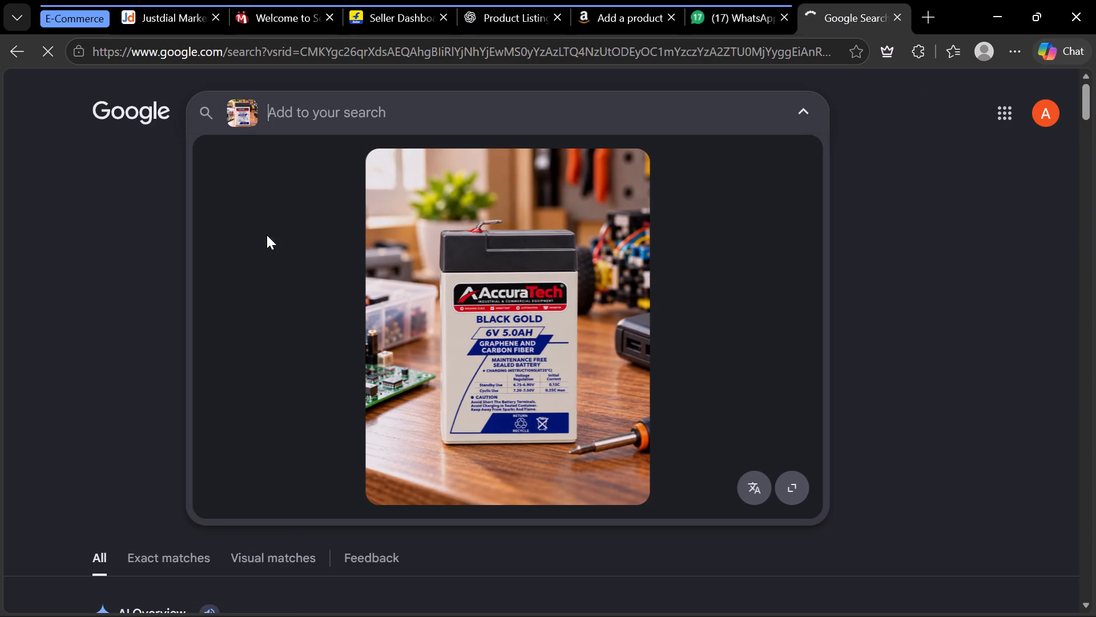
scroll(267, 235, "down", 2)
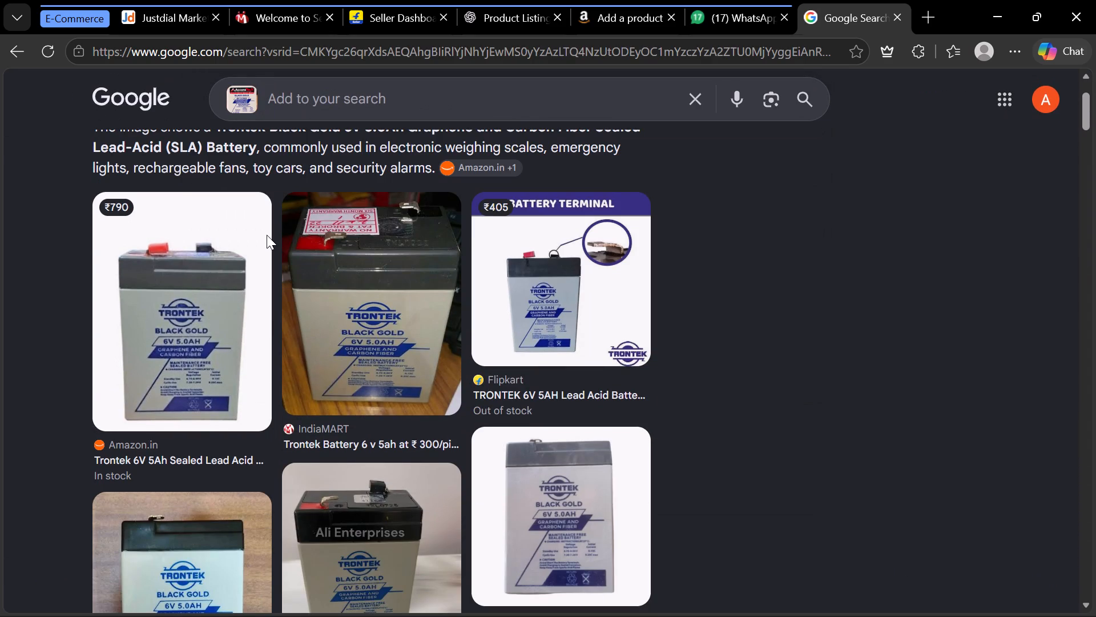
scroll(267, 235, "up", 4)
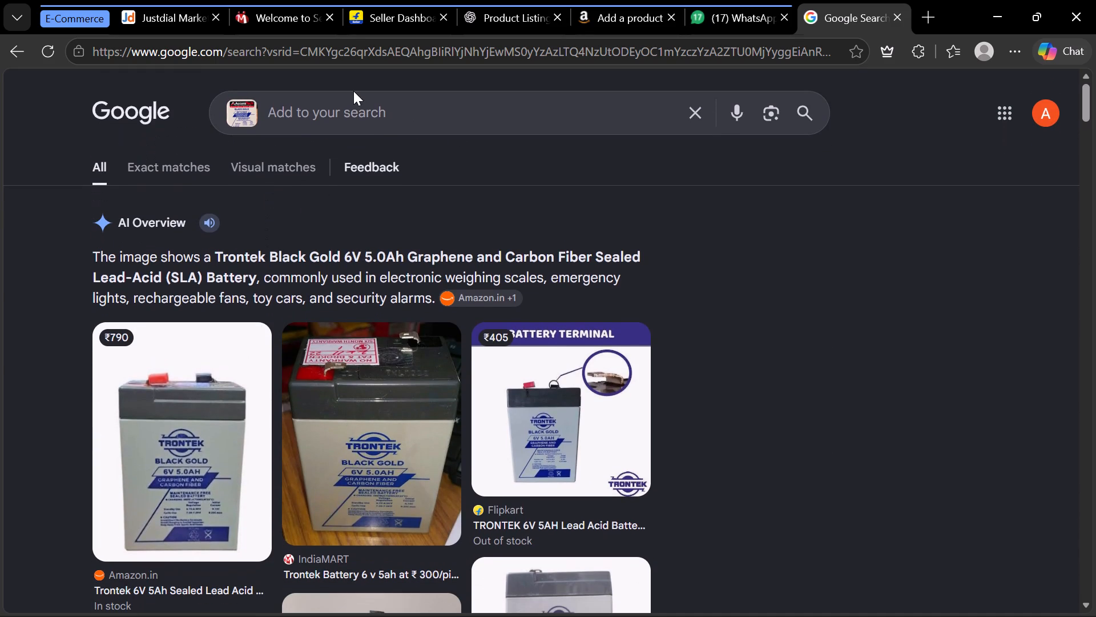
Refine the battery image search with the query "hsn code".
type("hsn")
key("space")
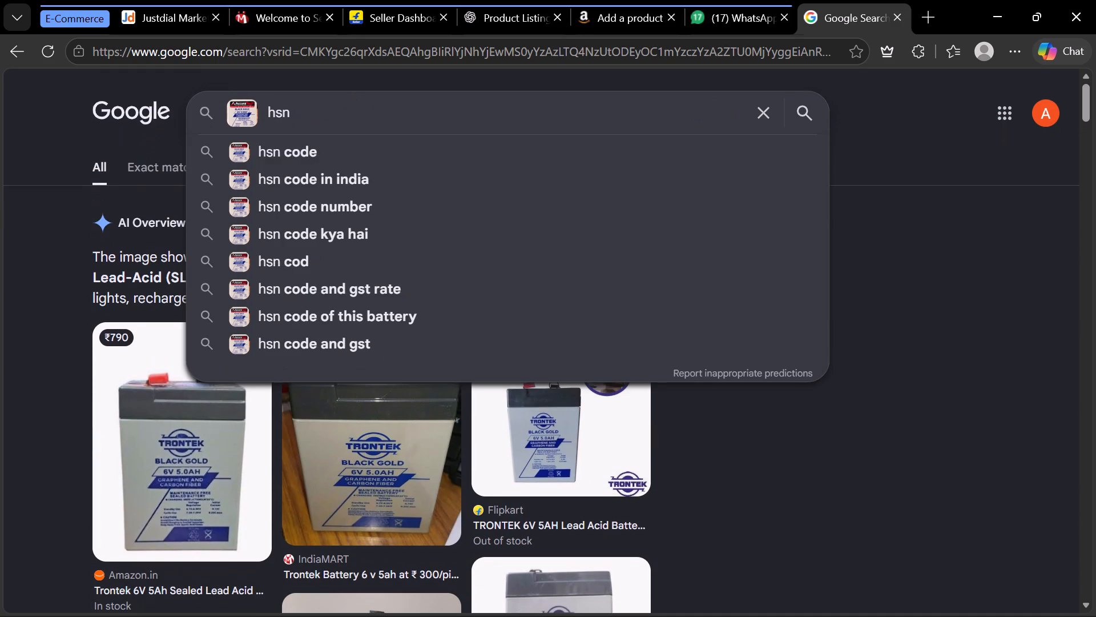
key("Down")
key("Return")
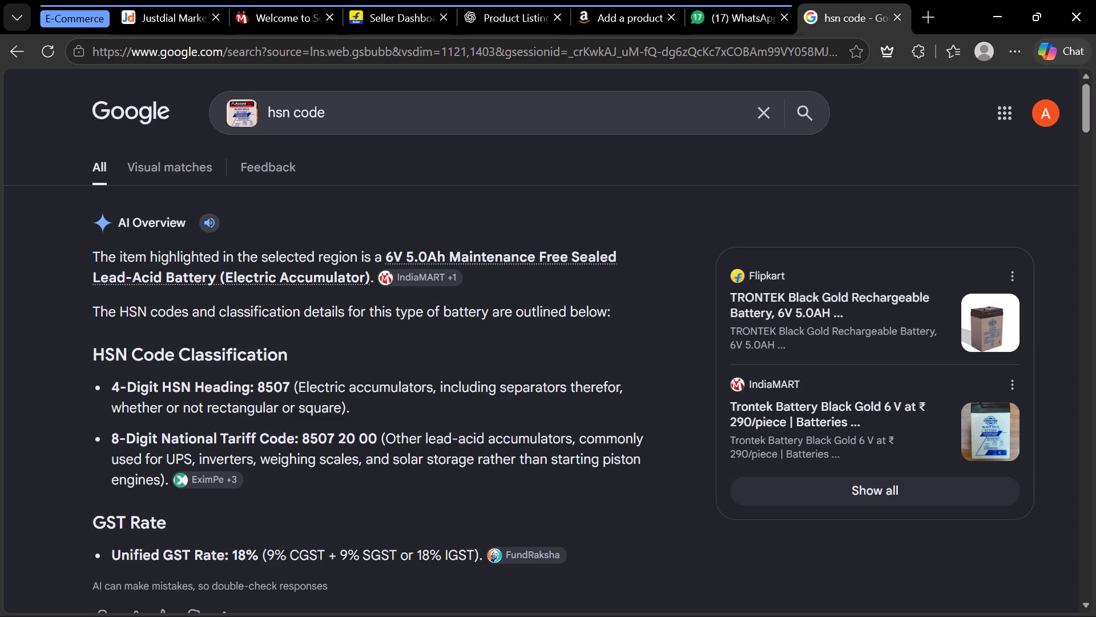
Copy the 8-digit tariff code 8507 20 00 from the search results into the listing's External Product Information field.
left_click_drag(301, 438, 376, 437)
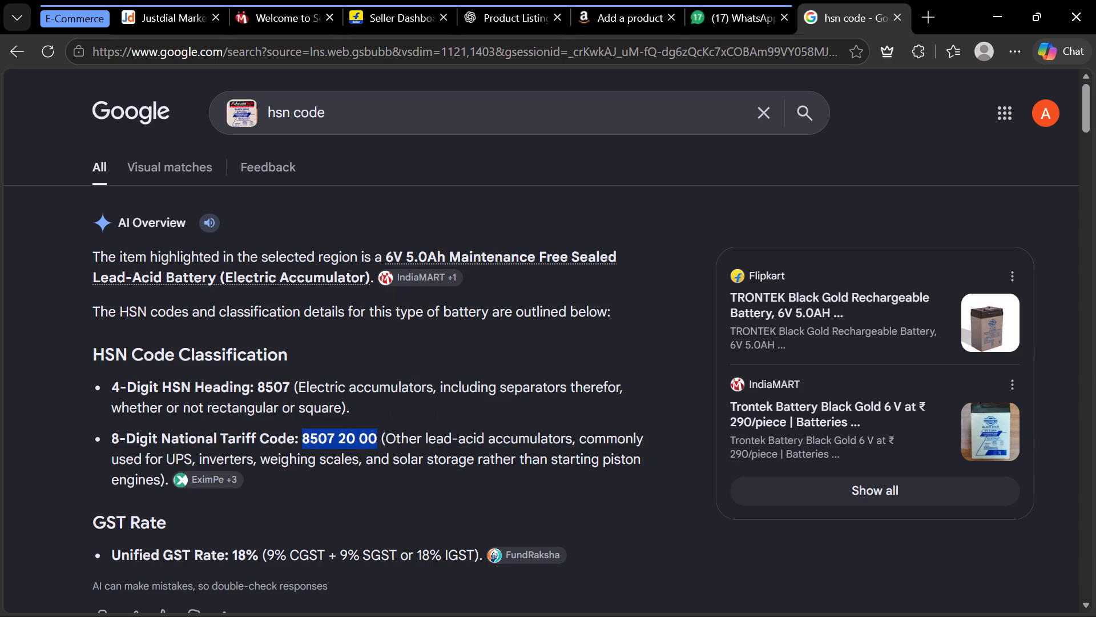
key("ctrl+c")
left_click(624, 30)
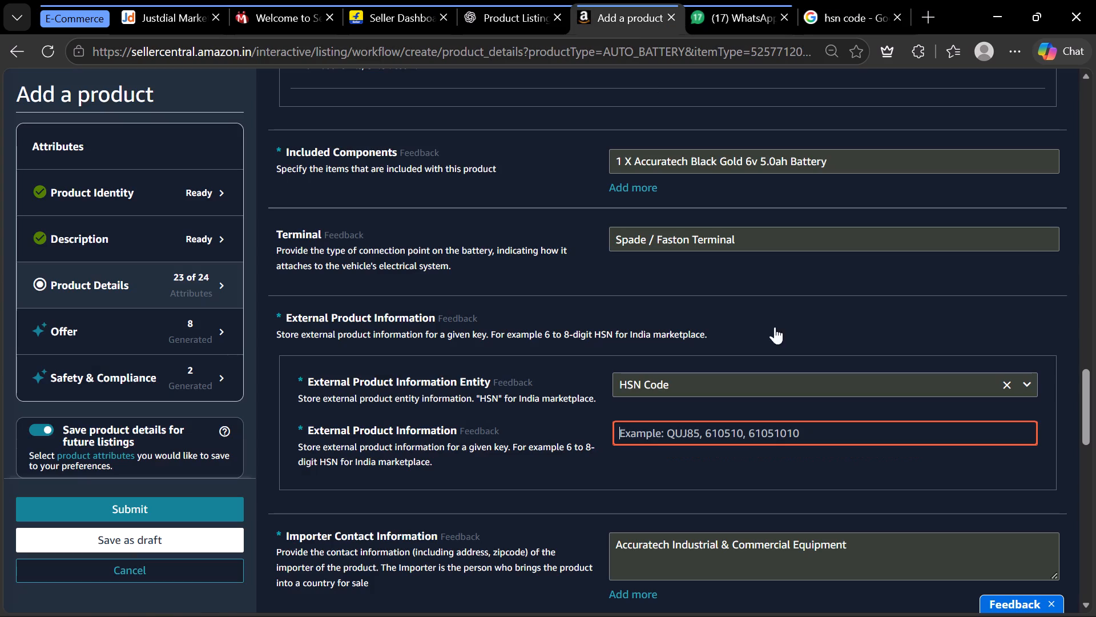
key("ctrl+v")
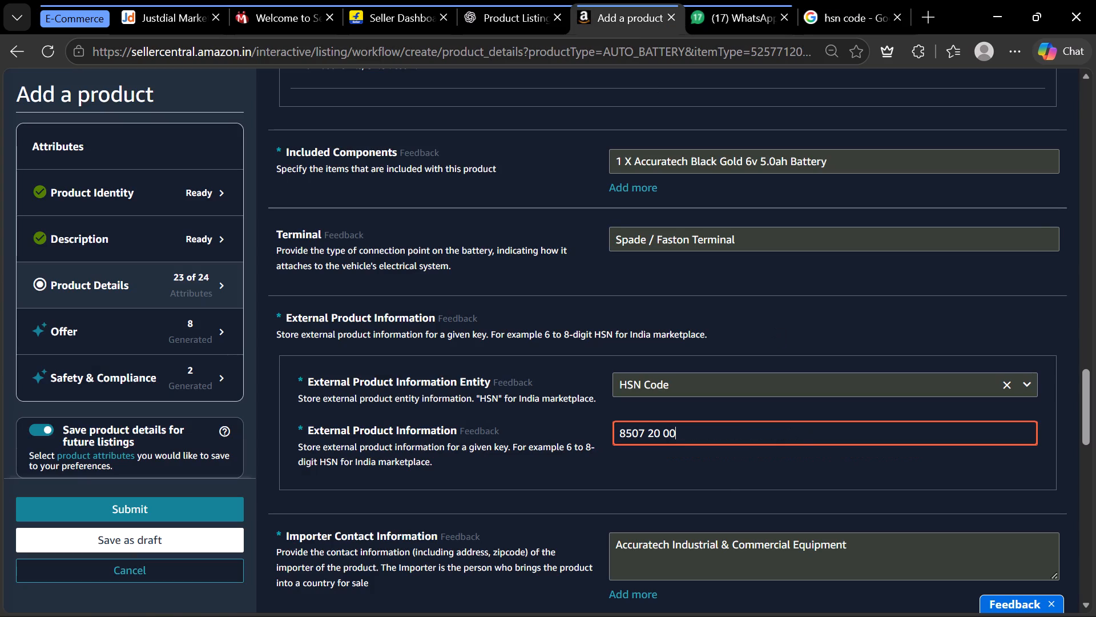
Remove the spaces from the HSN value in External Product Information so it reads 85072000.
left_click(708, 465)
left_click(662, 434)
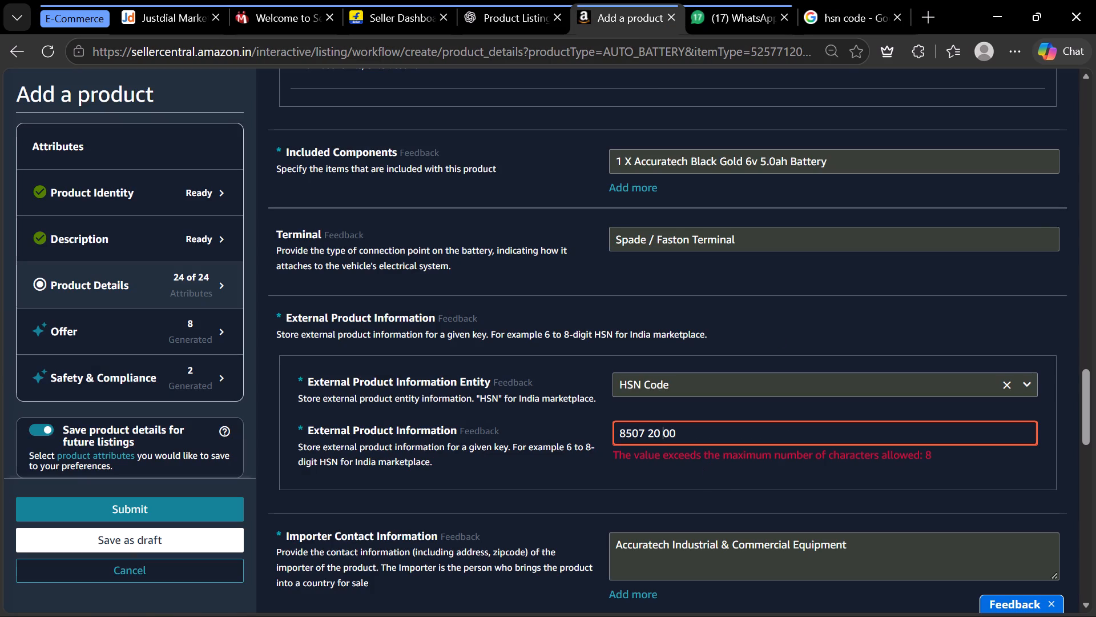
key("BackSpace")
key("Left")
key("Left")
key("BackSpace")
left_click(639, 478)
Change the Importer Contact Information to "Accuratech Machine Hub".
scroll(639, 478, "down", 1)
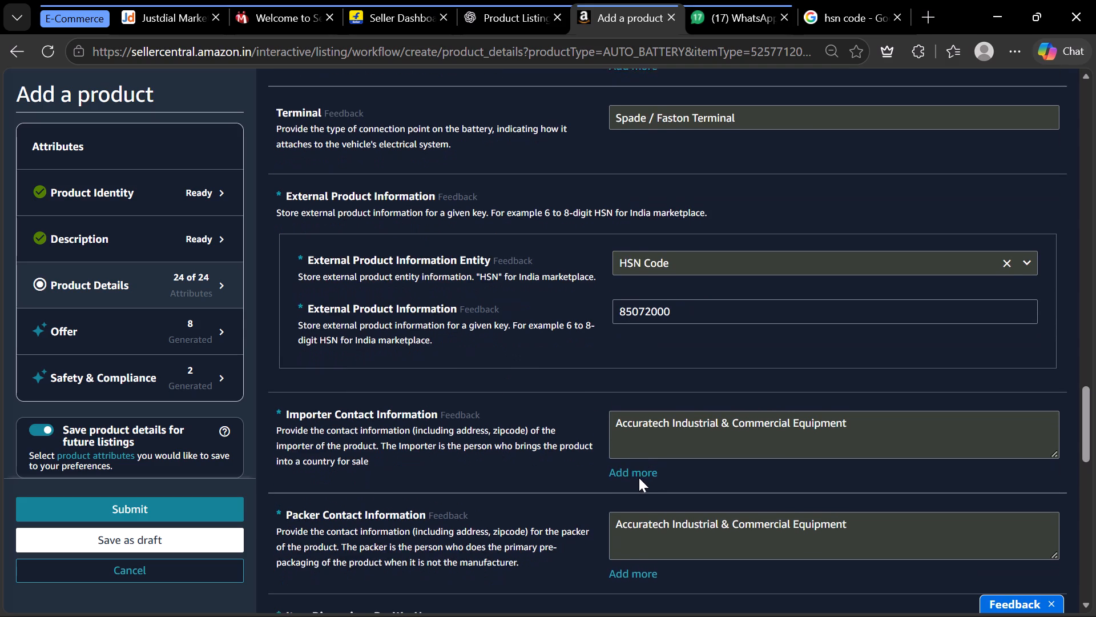
scroll(639, 478, "down", 2)
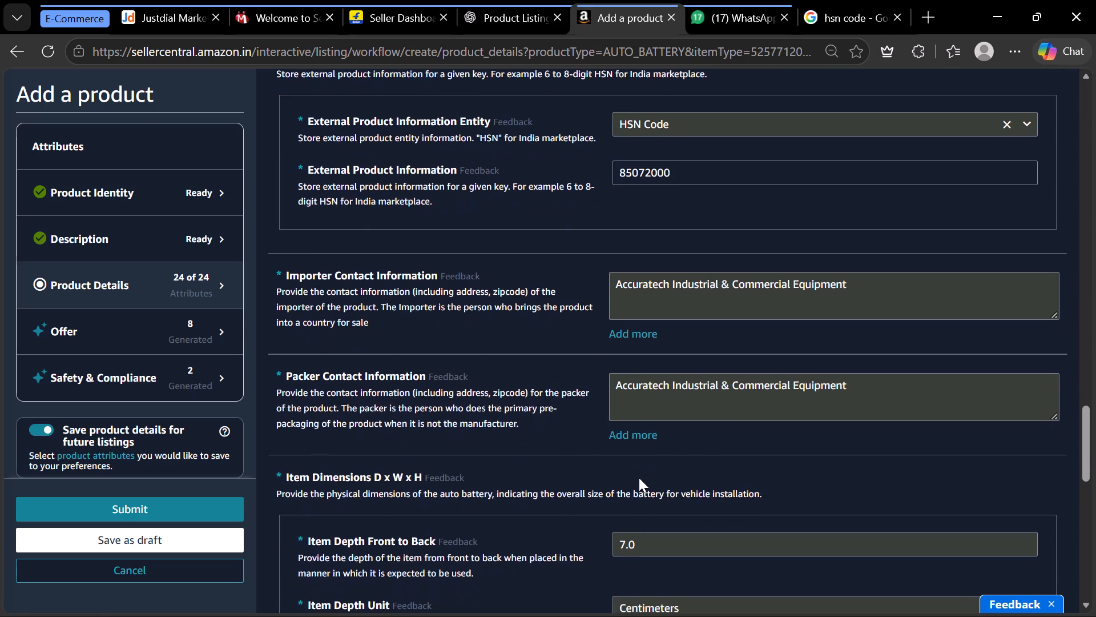
scroll(639, 478, "down", 1)
left_click(882, 247)
key("BackSpace")
key("BackSpace")
key("BackSpace")
key("BackSpace")
key("BackSpace")
key("BackSpace")
key("BackSpace")
key("BackSpace")
key("BackSpace")
key("BackSpace")
key("BackSpace")
key("BackSpace")
key("BackSpace")
key("BackSpace")
key("BackSpace")
key("BackSpace")
key("BackSpace")
key("BackSpace")
key("BackSpace")
key("BackSpace")
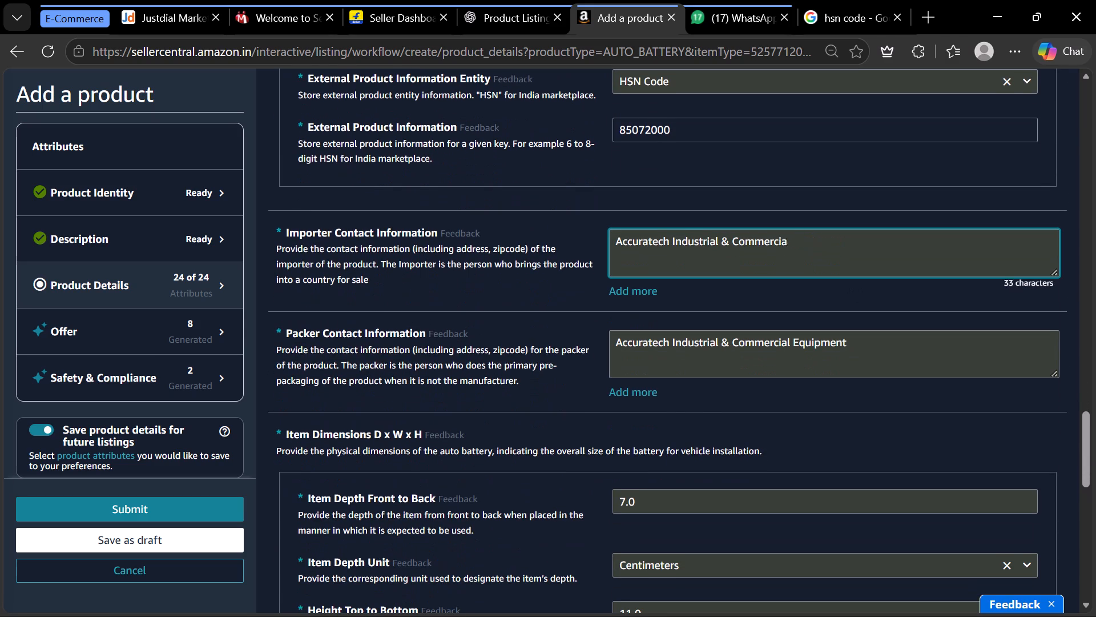
key("BackSpace")
key("BackSpace")
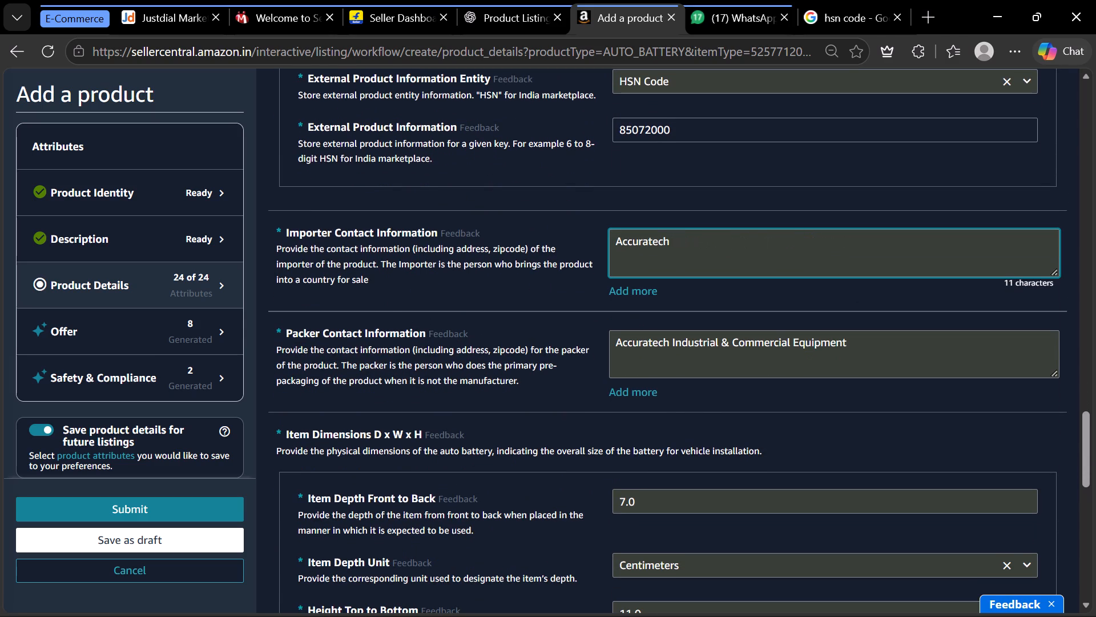
key("shift+m")
type("achine Hub")
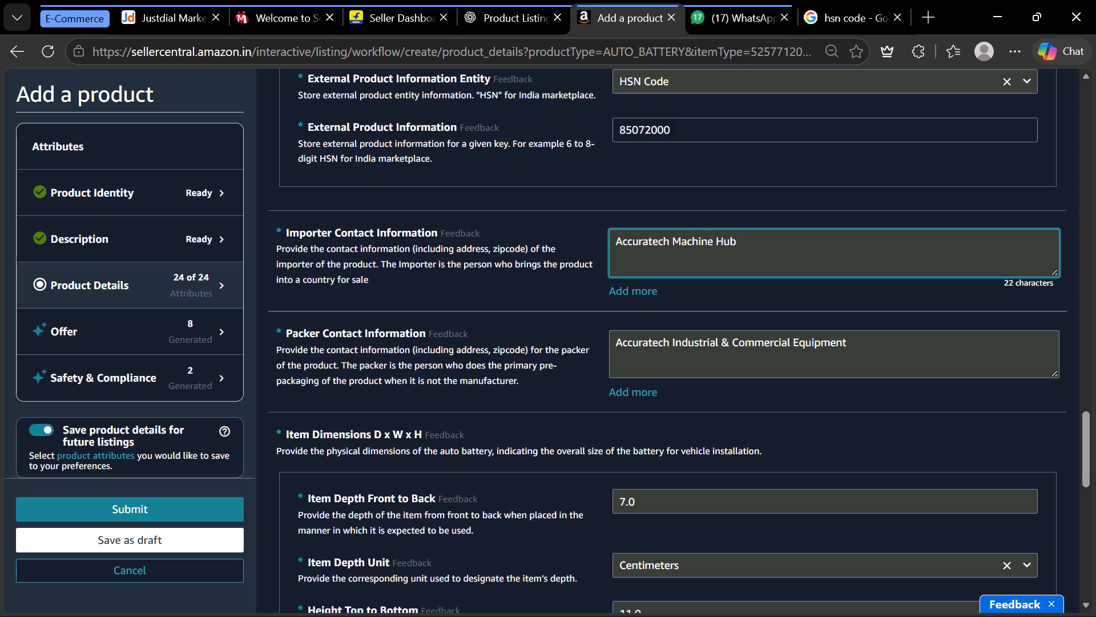
Copy the importer text "Accuratech Machine Hub" and replace the Packer Contact Information with it.
key("ctrl+a")
key("c")
key("BackSpace")
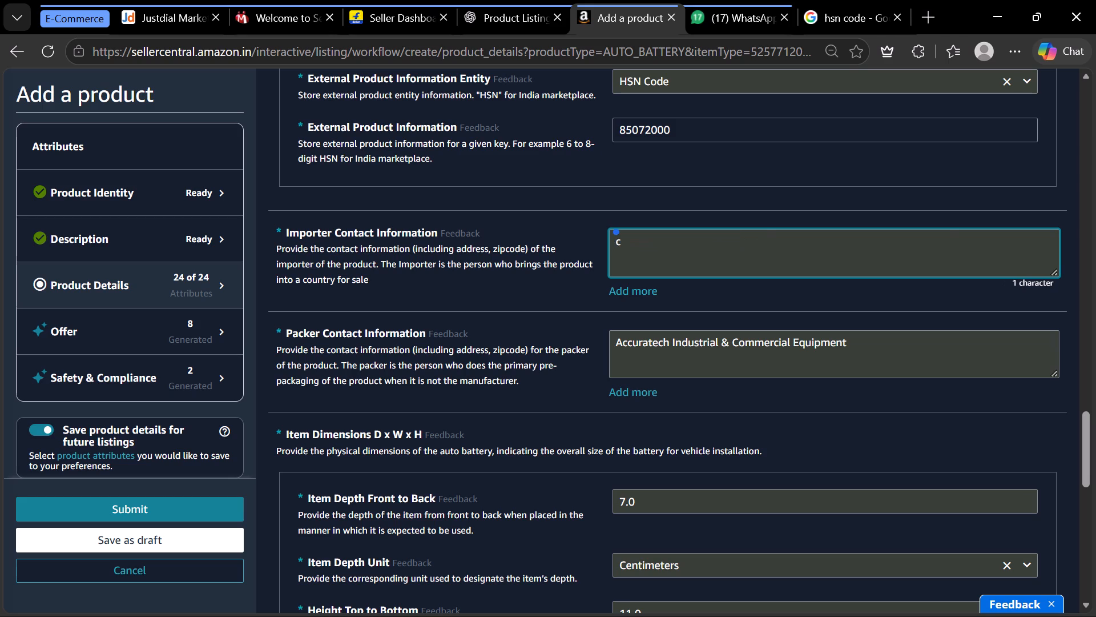
key("ctrl+z")
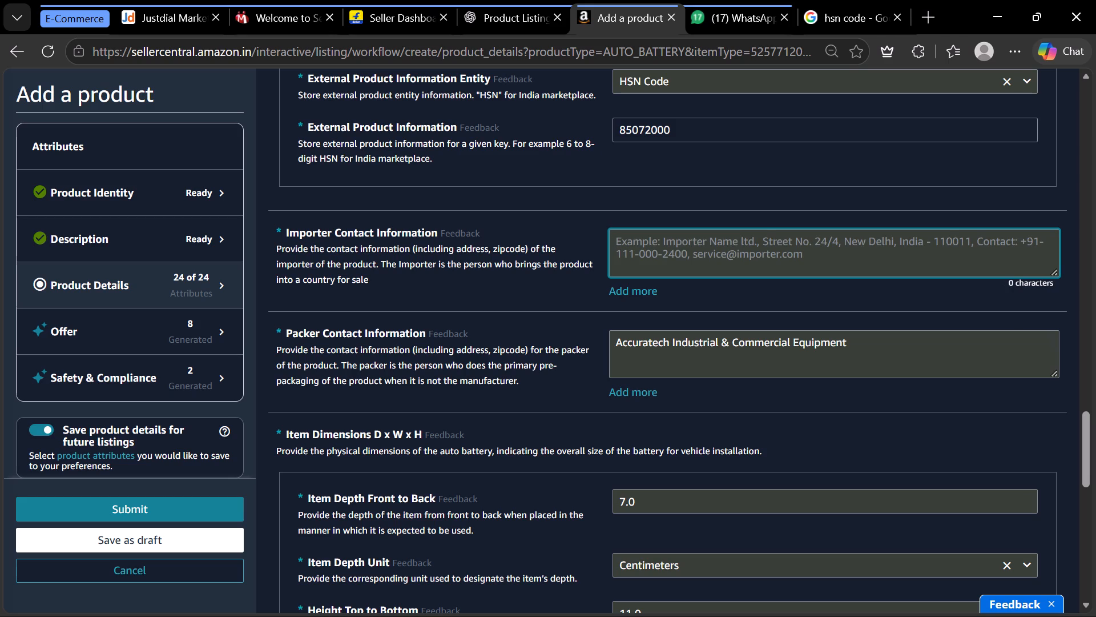
key("ctrl+z")
key("ctrl+c")
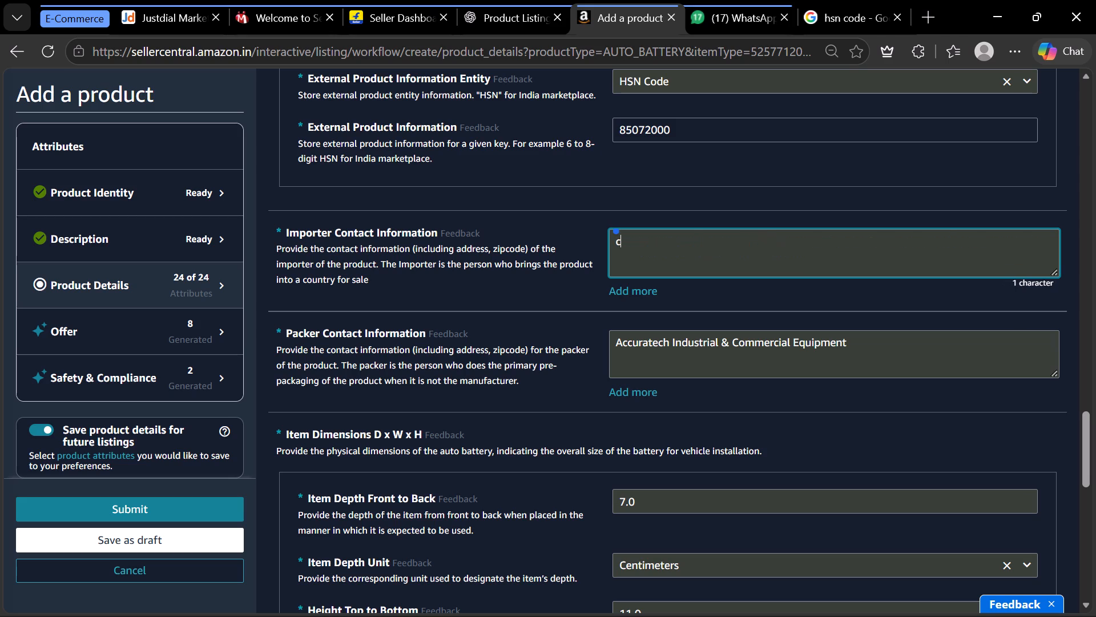
left_click(913, 359)
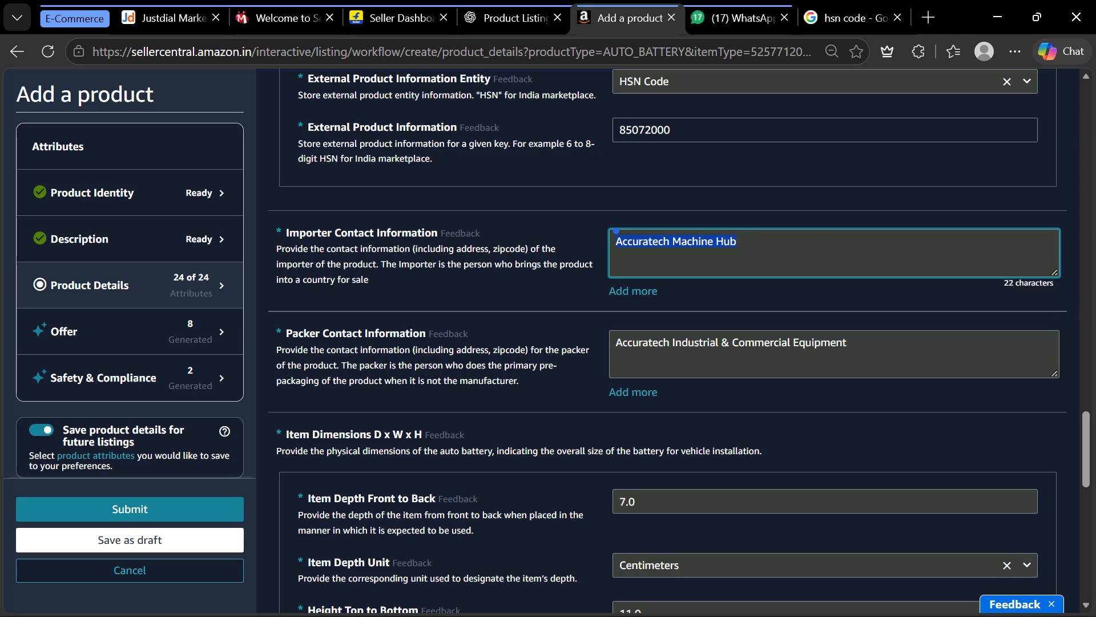
key("ctrl+a")
key("BackSpace")
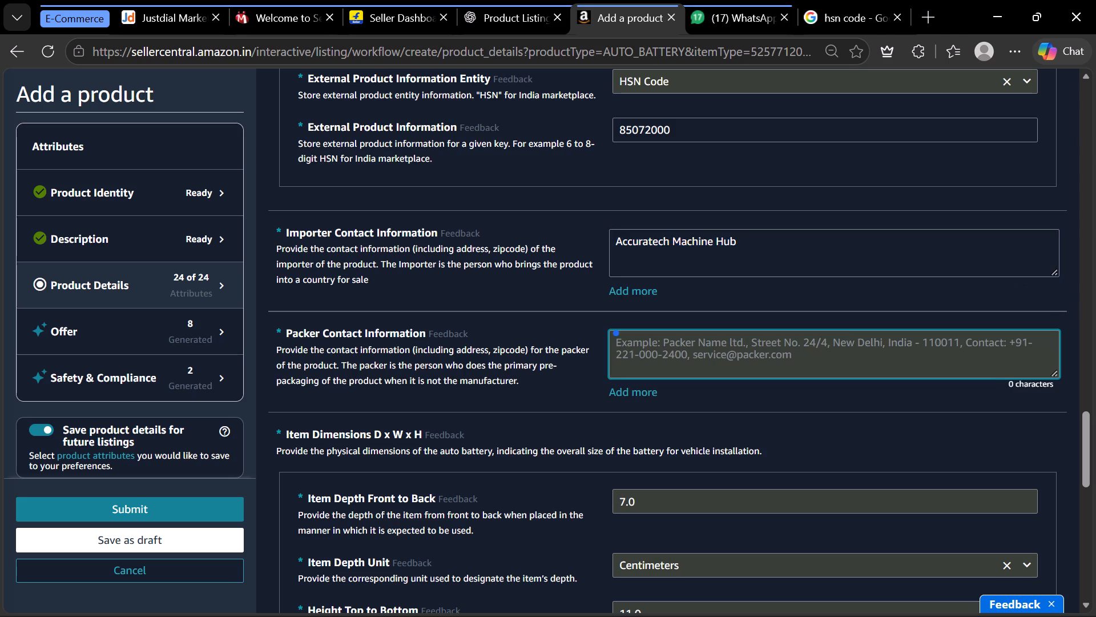
key("ctrl+v")
left_click(803, 468)
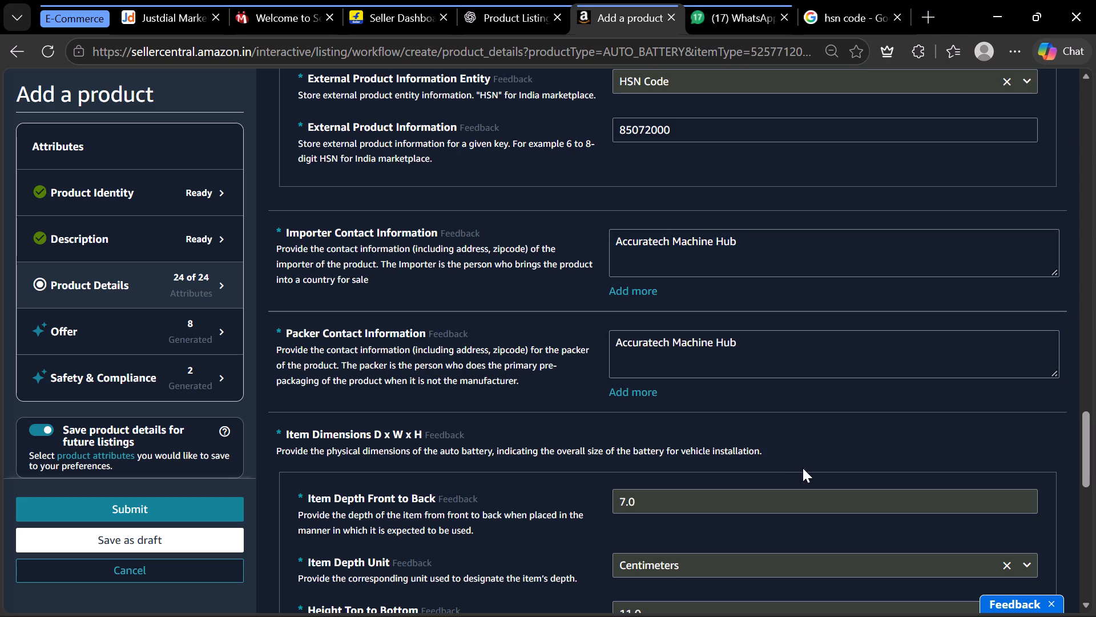
Review the remaining product details: item dimensions, automotive fit type, number of packs and item weight.
left_click(785, 442)
scroll(785, 442, "down", 1)
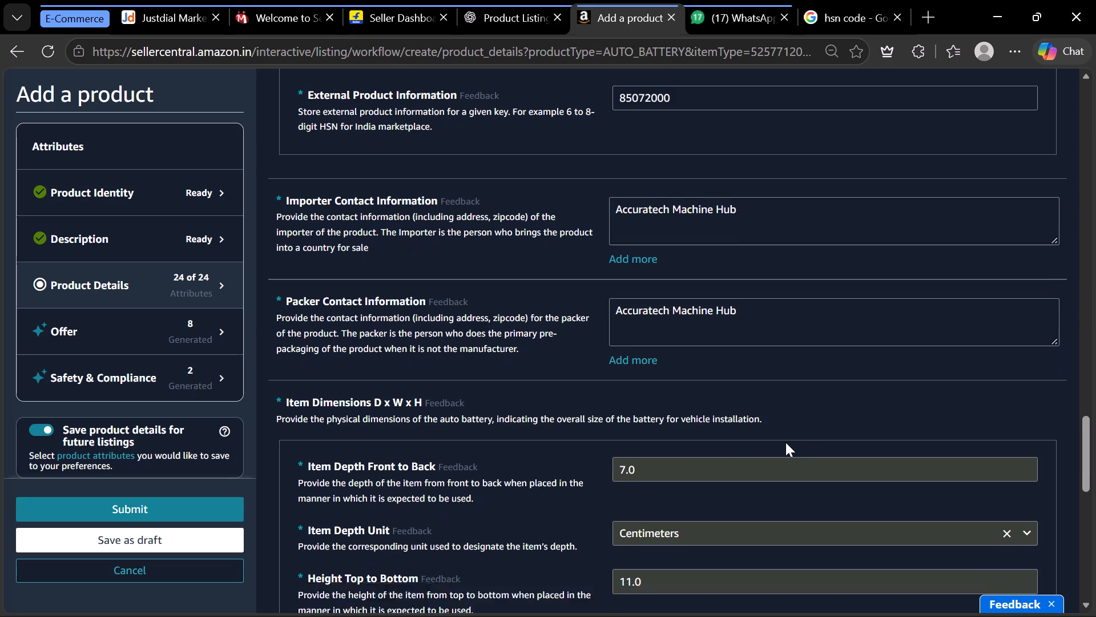
scroll(785, 442, "down", 1)
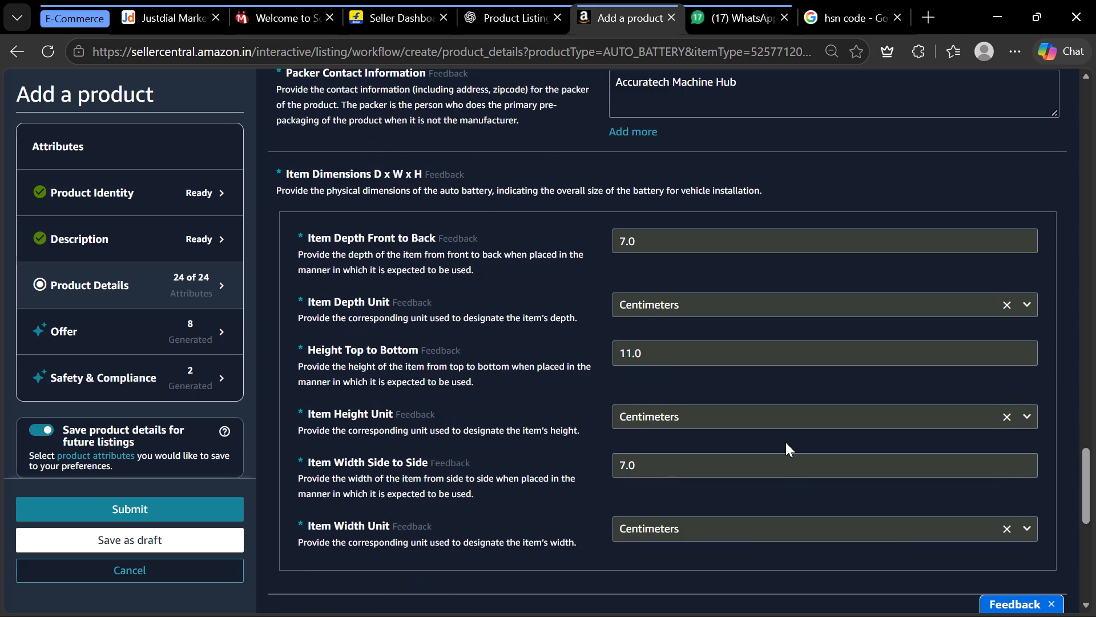
left_click(785, 442)
scroll(785, 442, "down", 2)
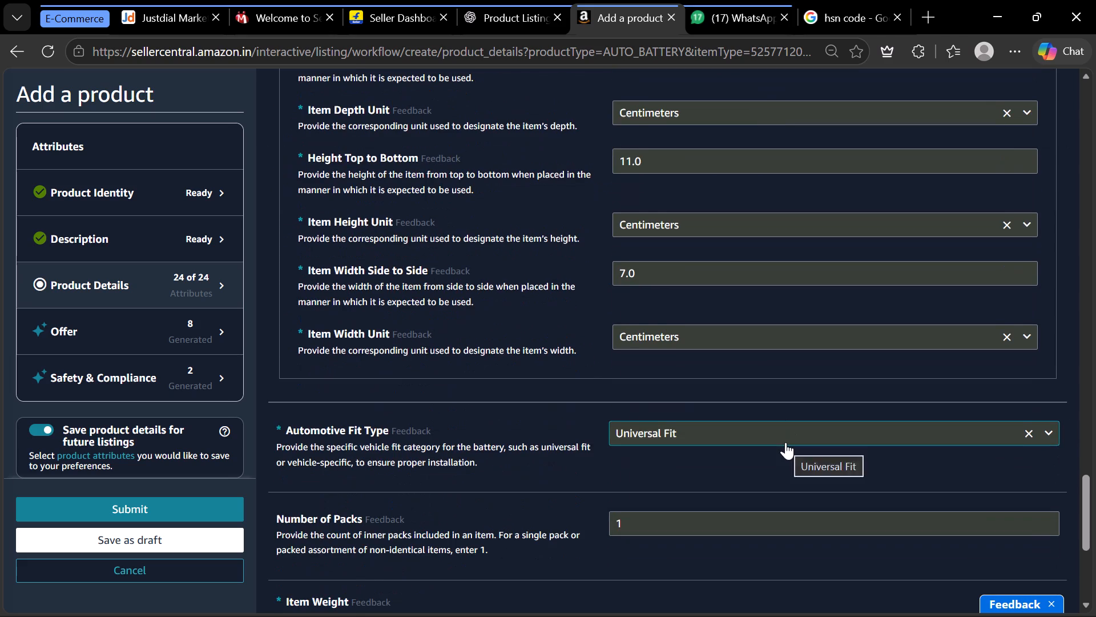
scroll(785, 442, "down", 1)
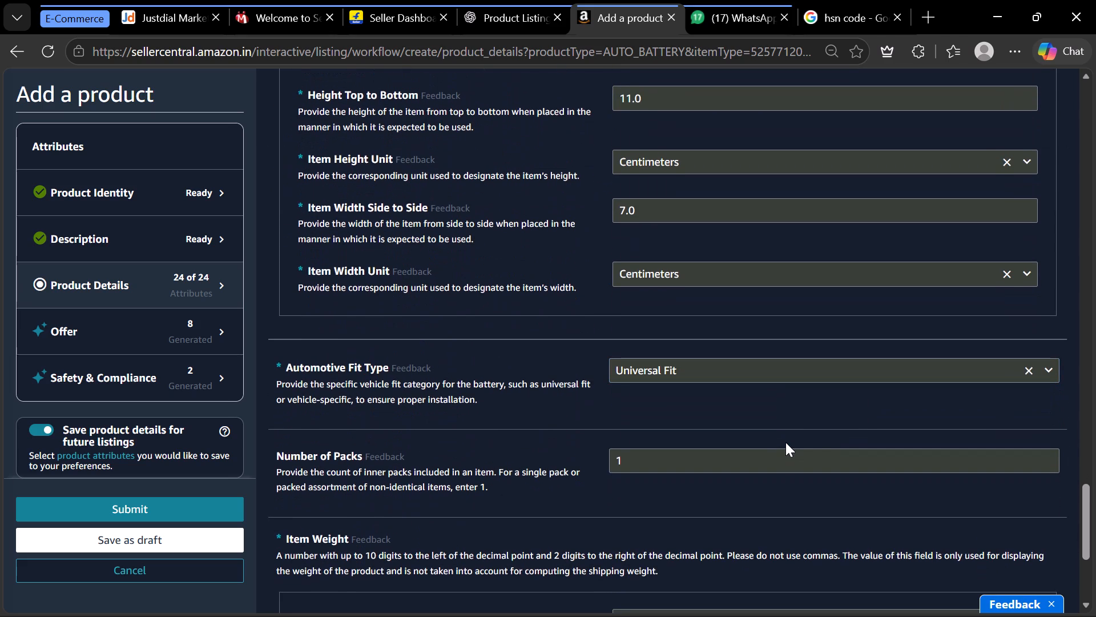
scroll(785, 442, "down", 1)
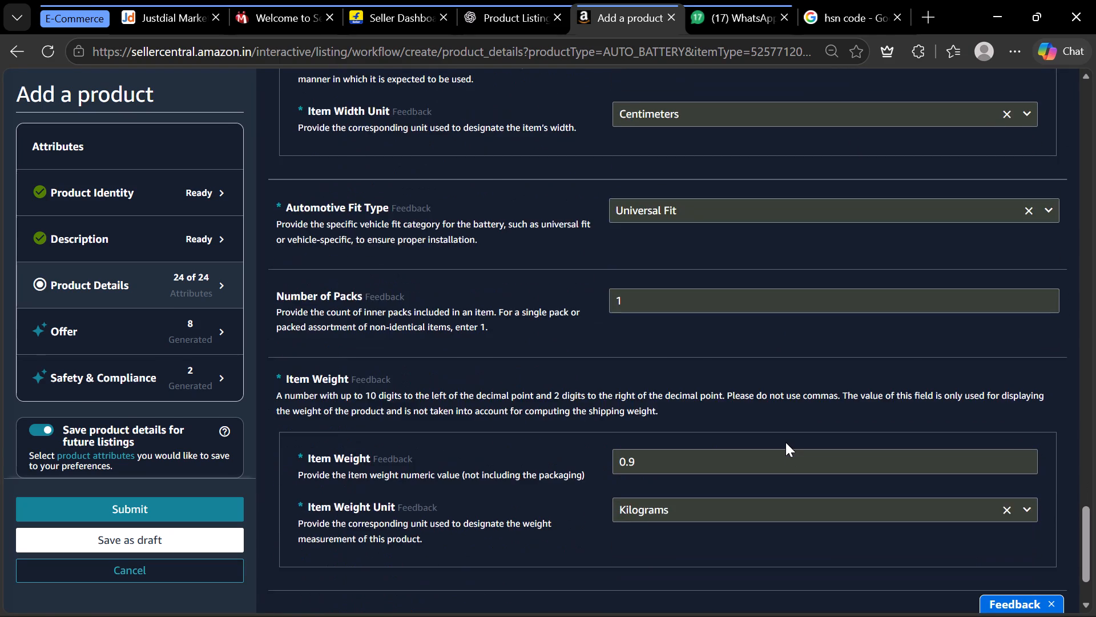
scroll(785, 442, "down", 1)
scroll(686, 381, "down", 1)
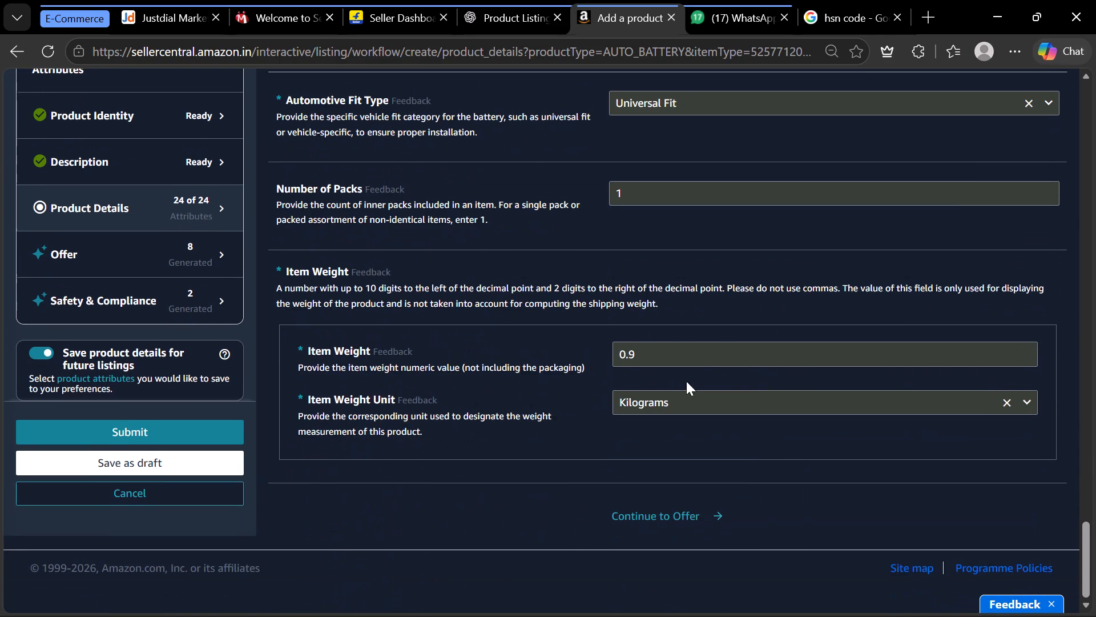
Return to the battery image search results and open Flipkart's TRONTEK 6V 5AH Lead Acid Battery for Weighing Scales listing.
left_click(828, 15)
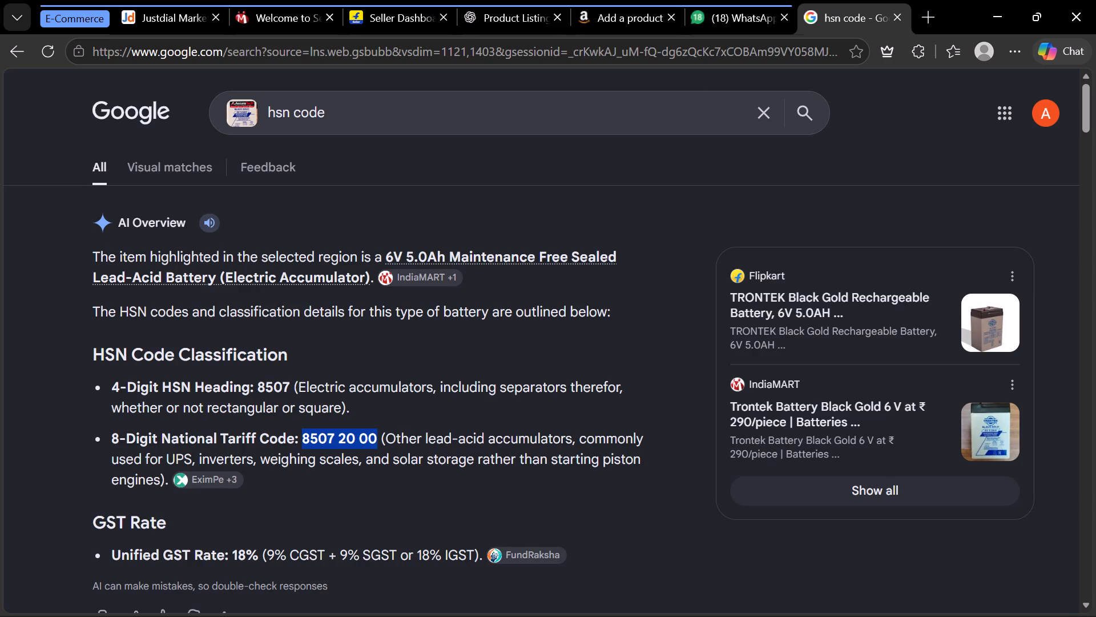
scroll(303, 405, "down", 2)
scroll(207, 420, "down", 1)
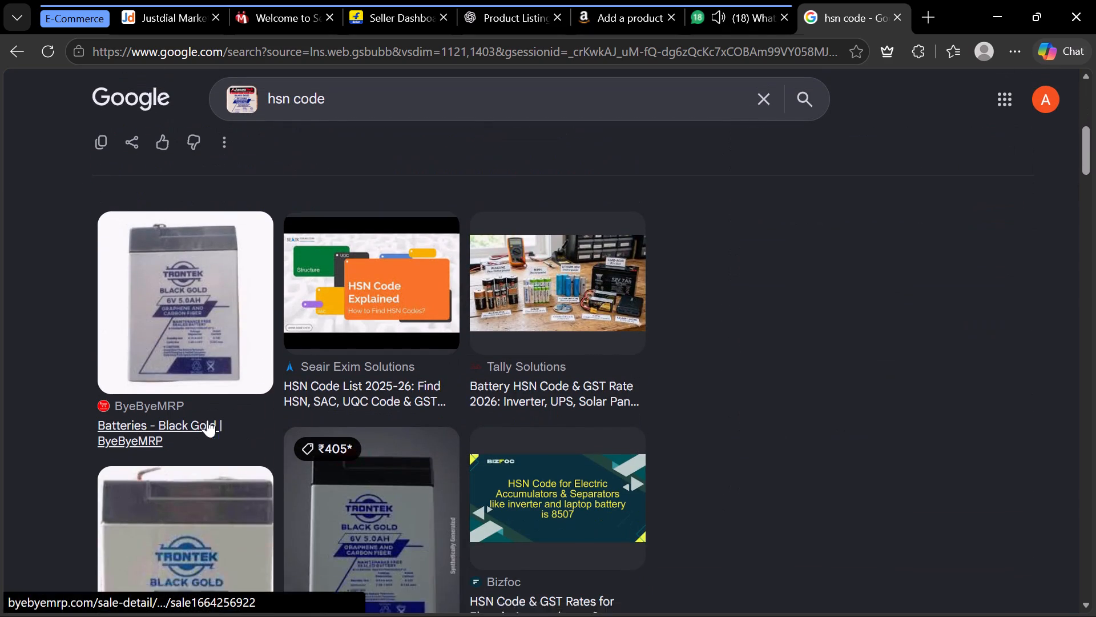
scroll(207, 420, "down", 4)
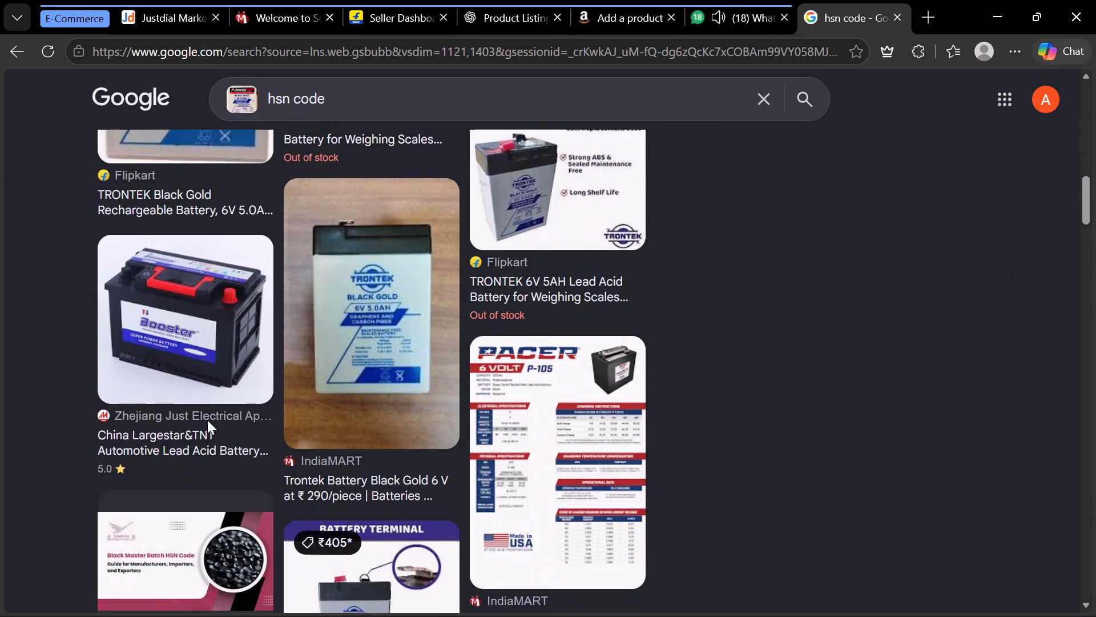
scroll(207, 420, "up", 1)
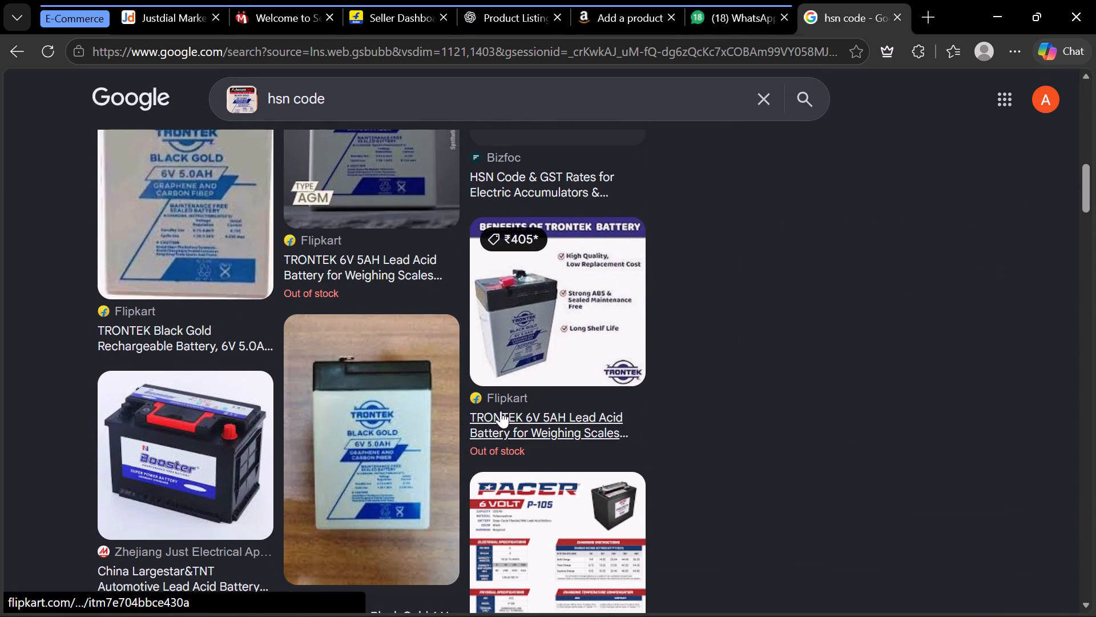
left_click(501, 411)
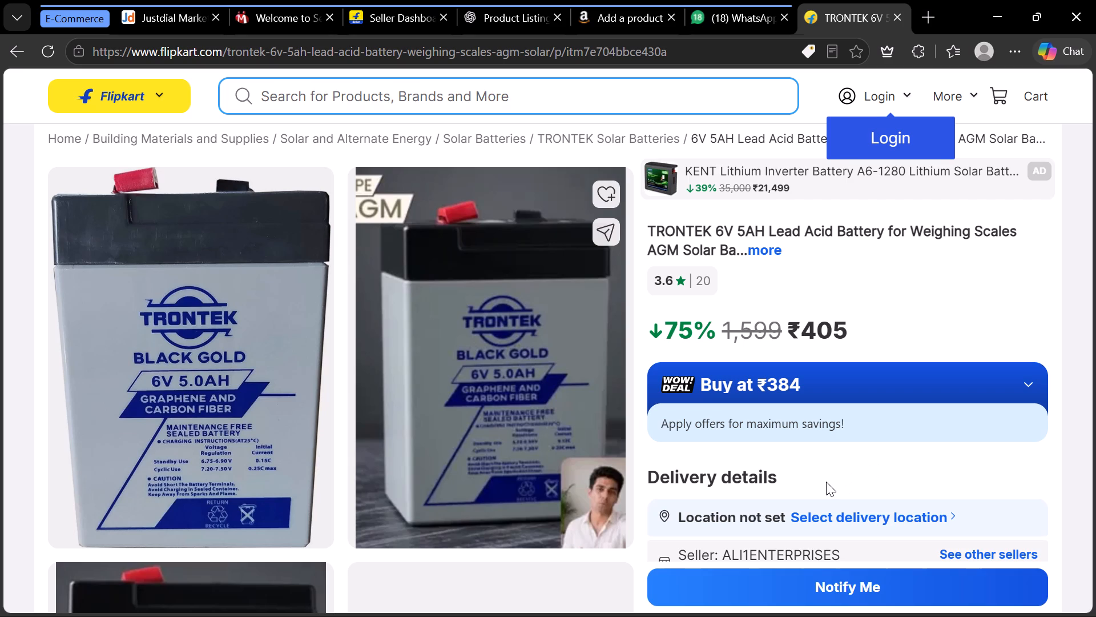
Expand the Flipkart listing's full specifications and examine the battery's dimensions and weight.
scroll(826, 482, "down", 3)
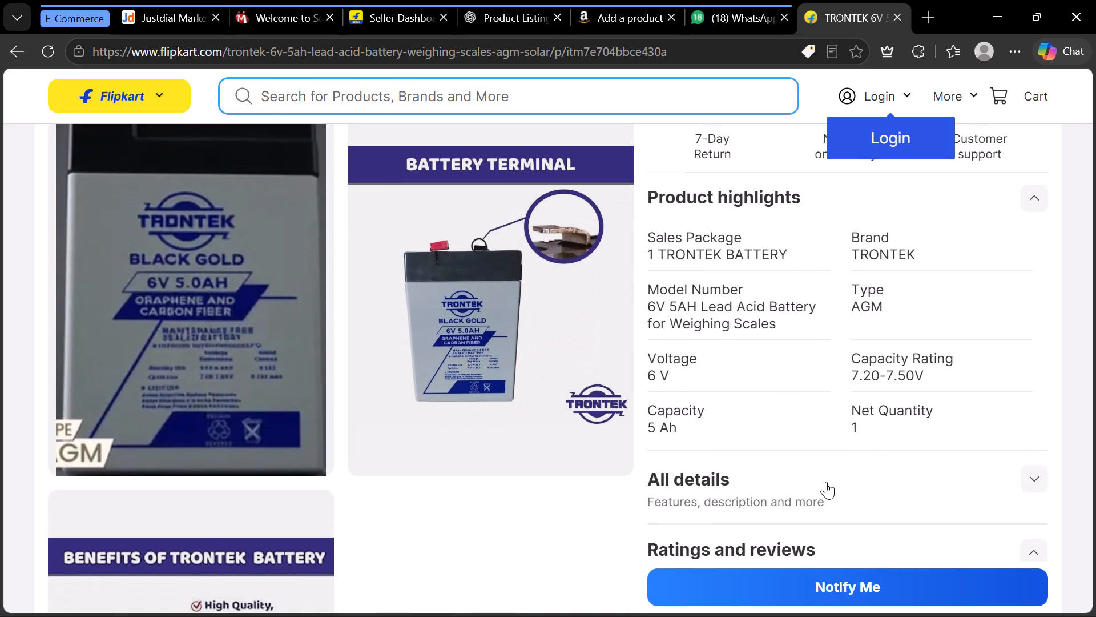
scroll(826, 482, "down", 1)
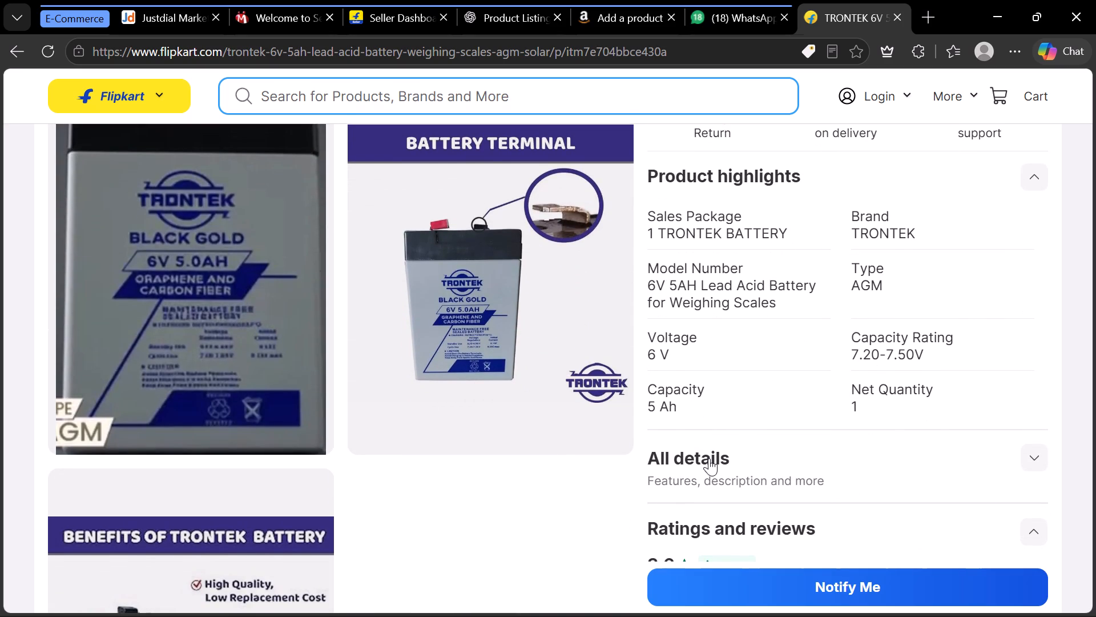
scroll(709, 458, "down", 1)
left_click(705, 402)
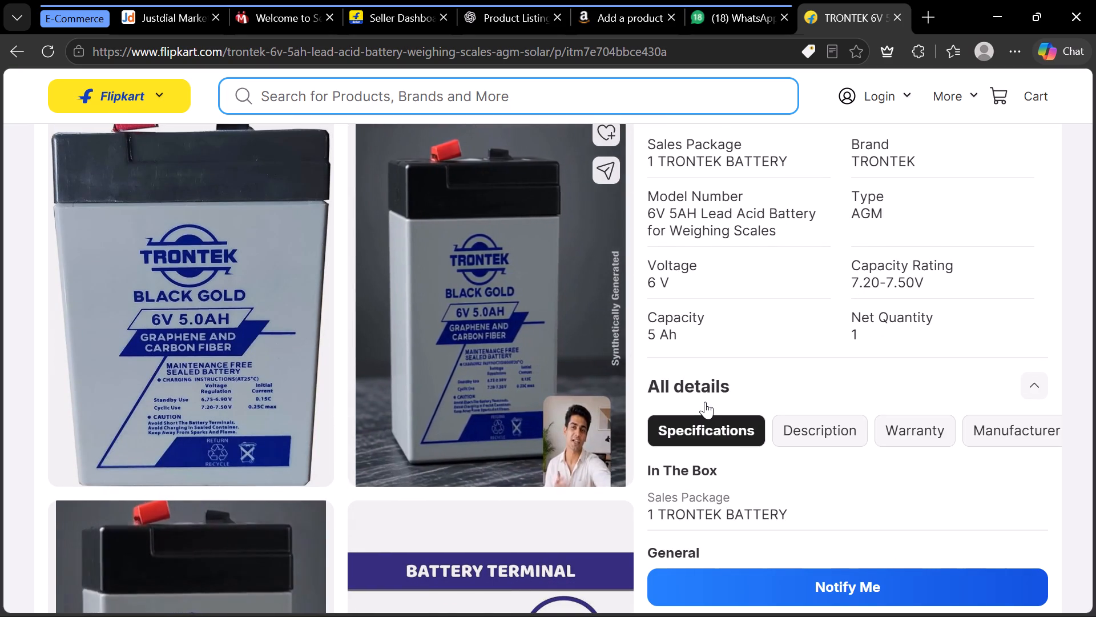
scroll(705, 402, "down", 3)
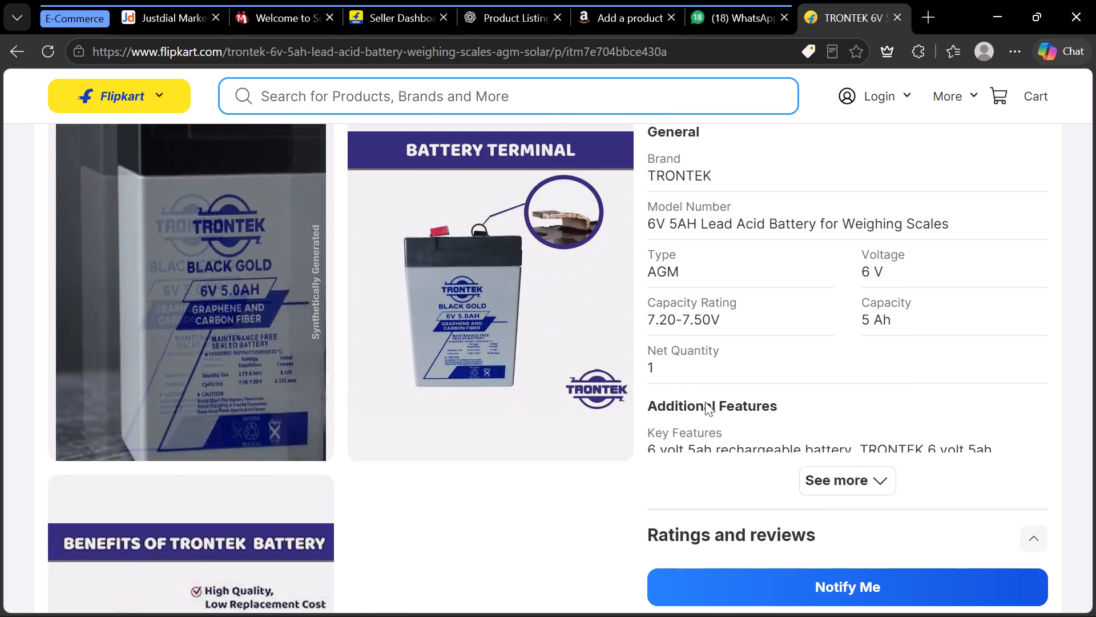
left_click(847, 484)
scroll(847, 484, "down", 1)
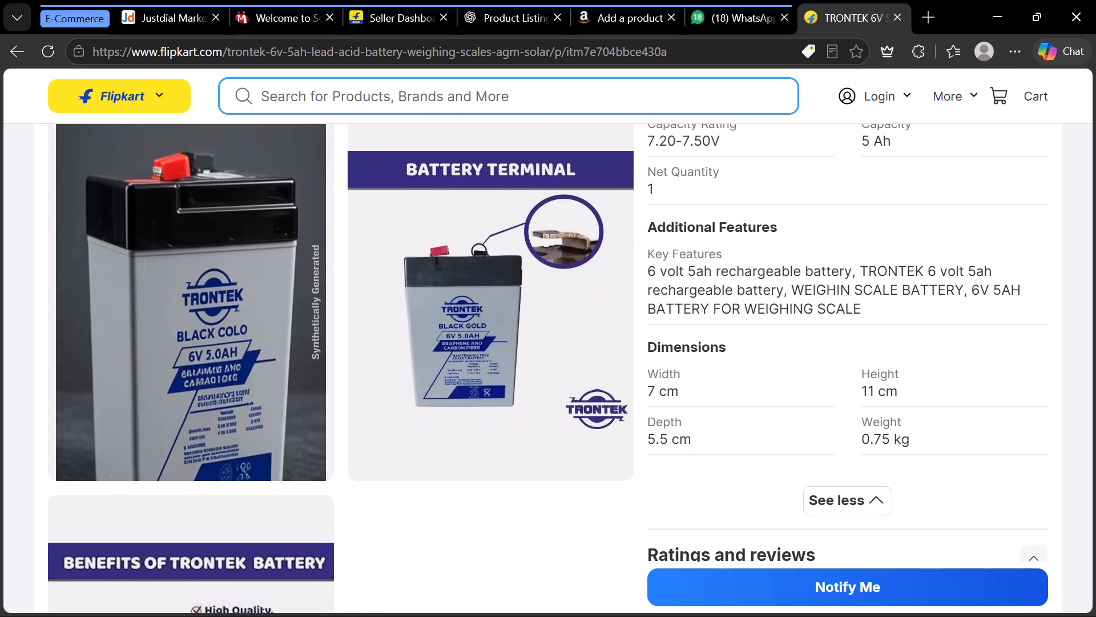
Compare the item dimensions and item weight in the Amazon product details with the specifications in the Flipkart battery listing.
scroll(847, 484, "down", 1)
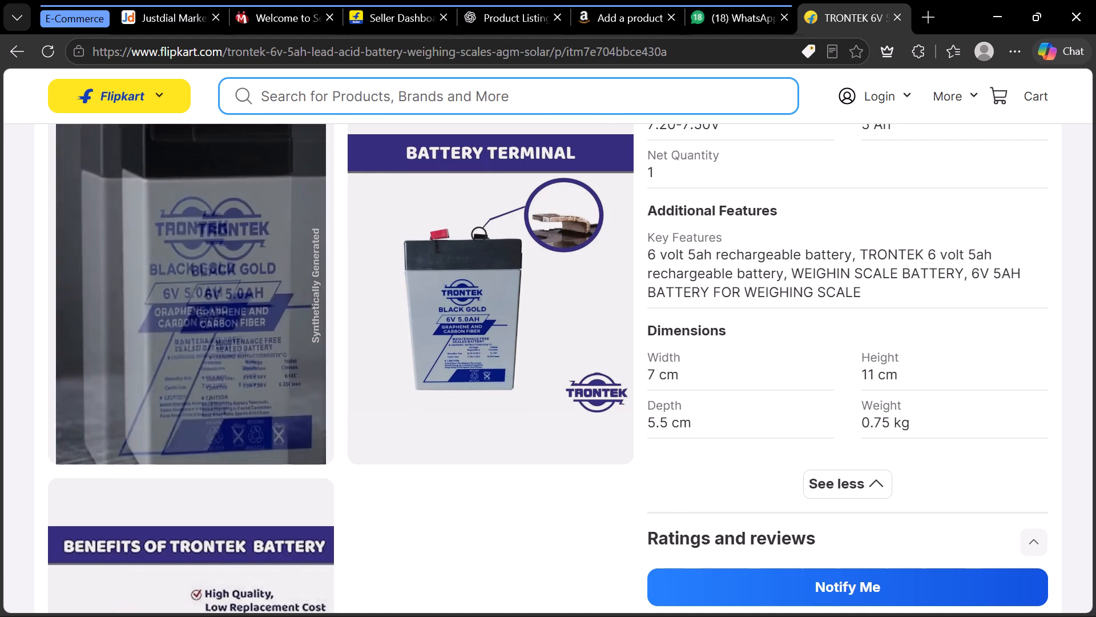
left_click(607, 16)
scroll(664, 284, "up", 2)
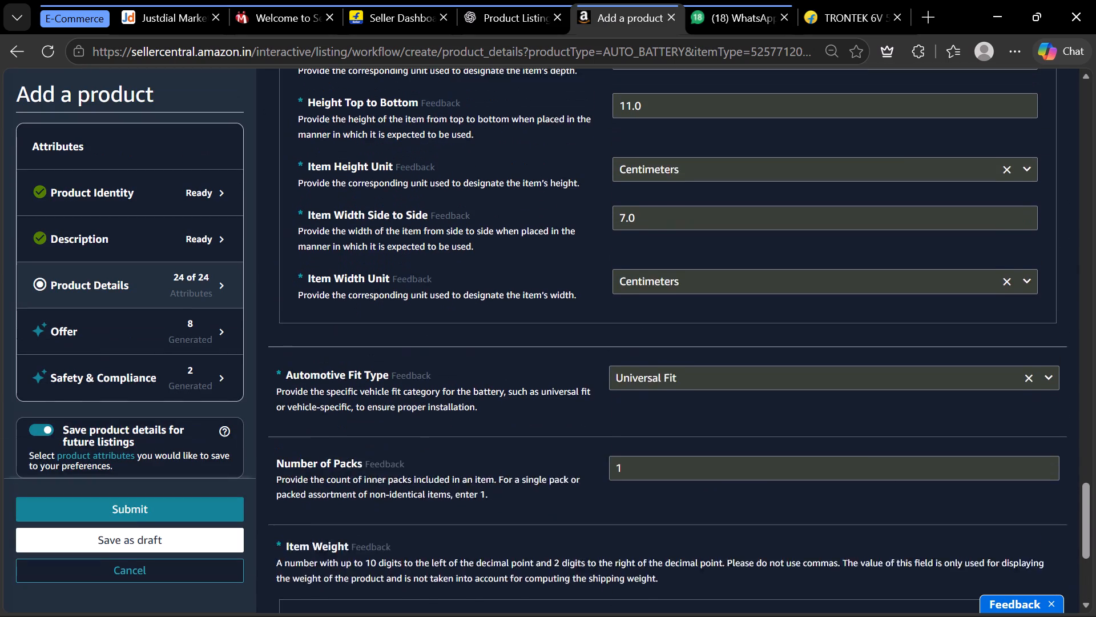
scroll(664, 284, "up", 1)
scroll(664, 284, "down", 1)
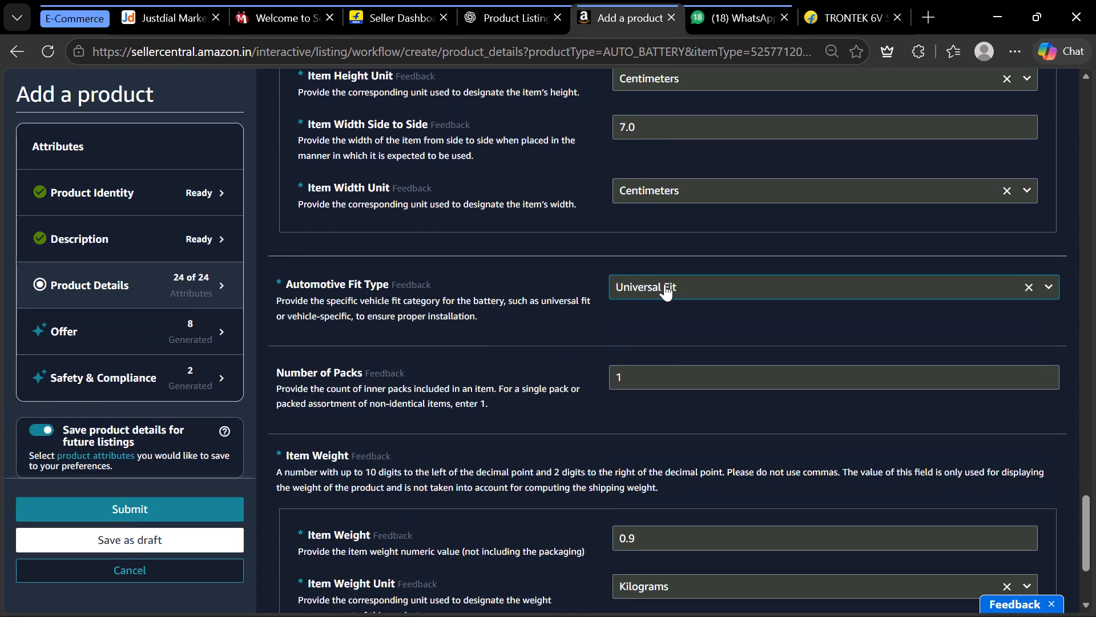
scroll(664, 284, "down", 1)
left_click(819, 28)
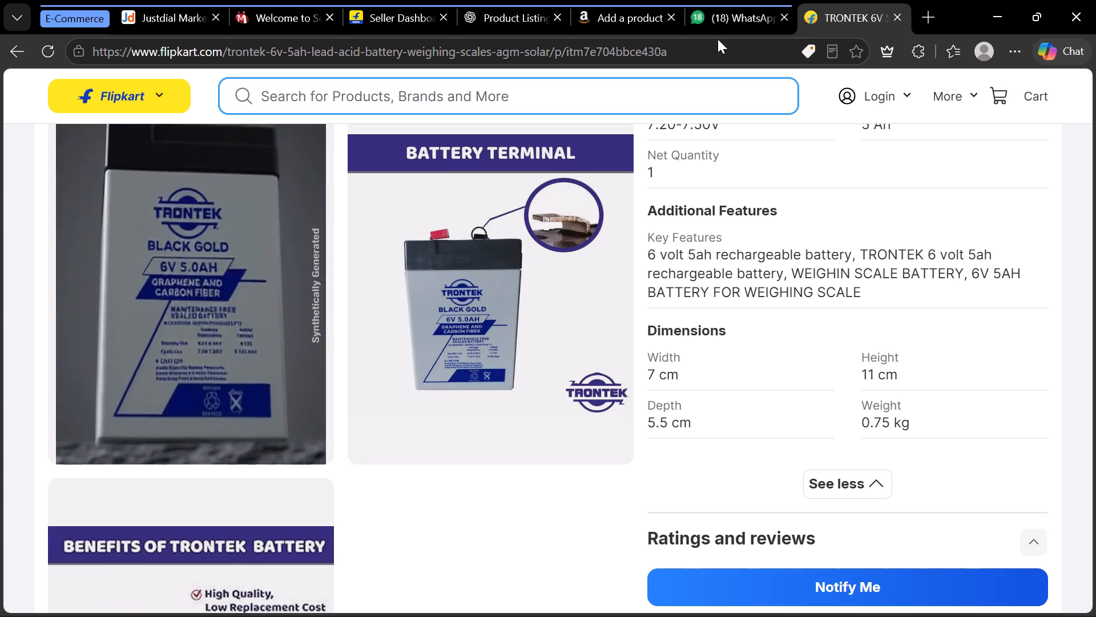
left_click(622, 21)
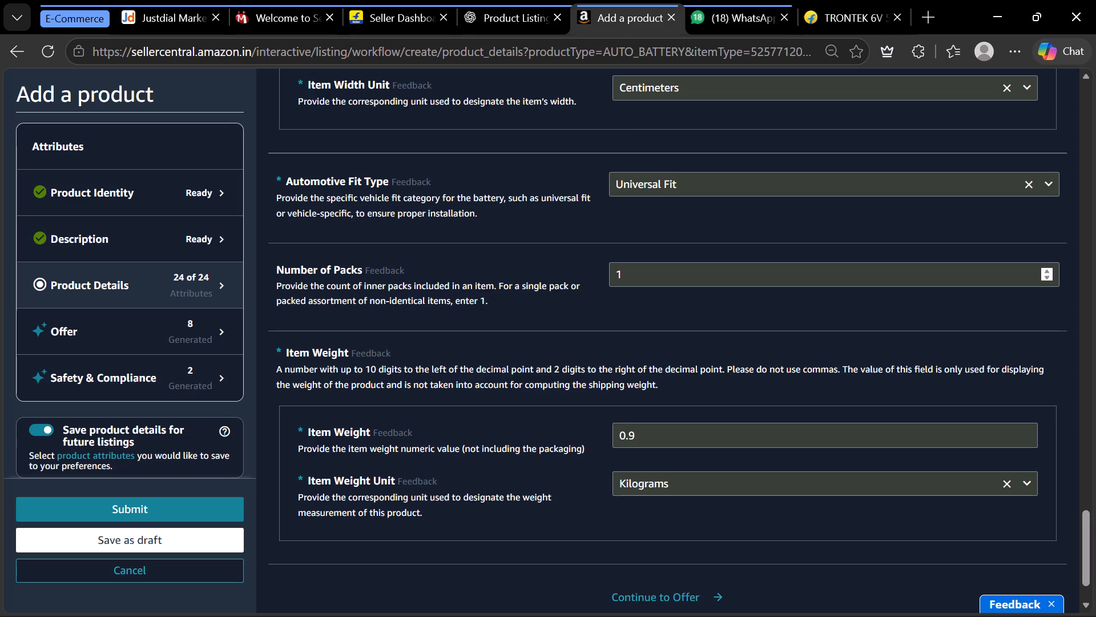
left_click(665, 438)
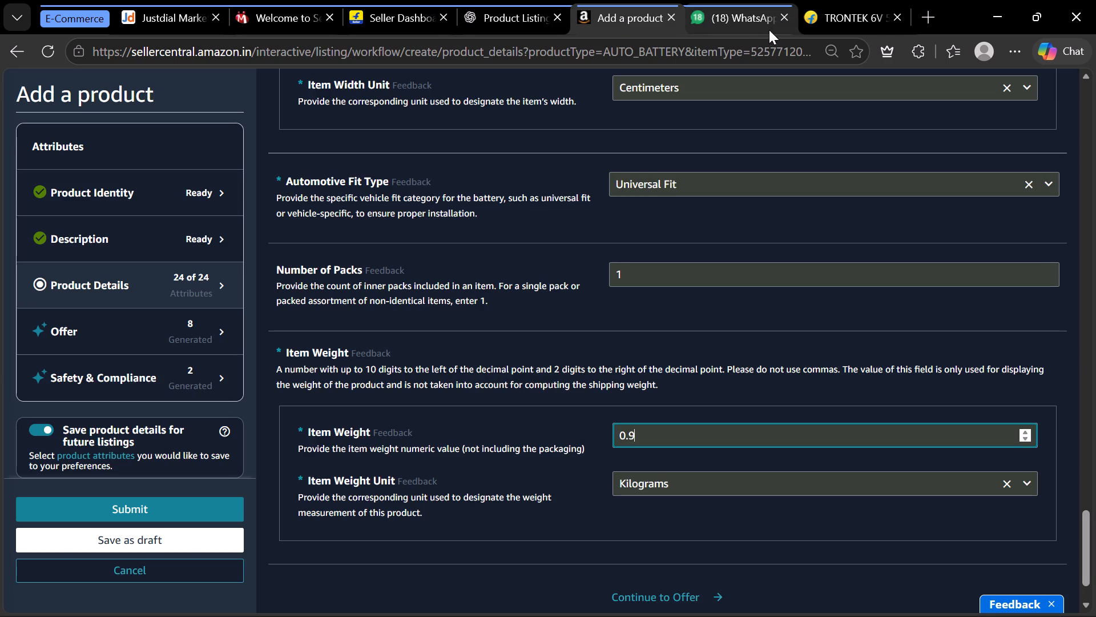
left_click(855, 23)
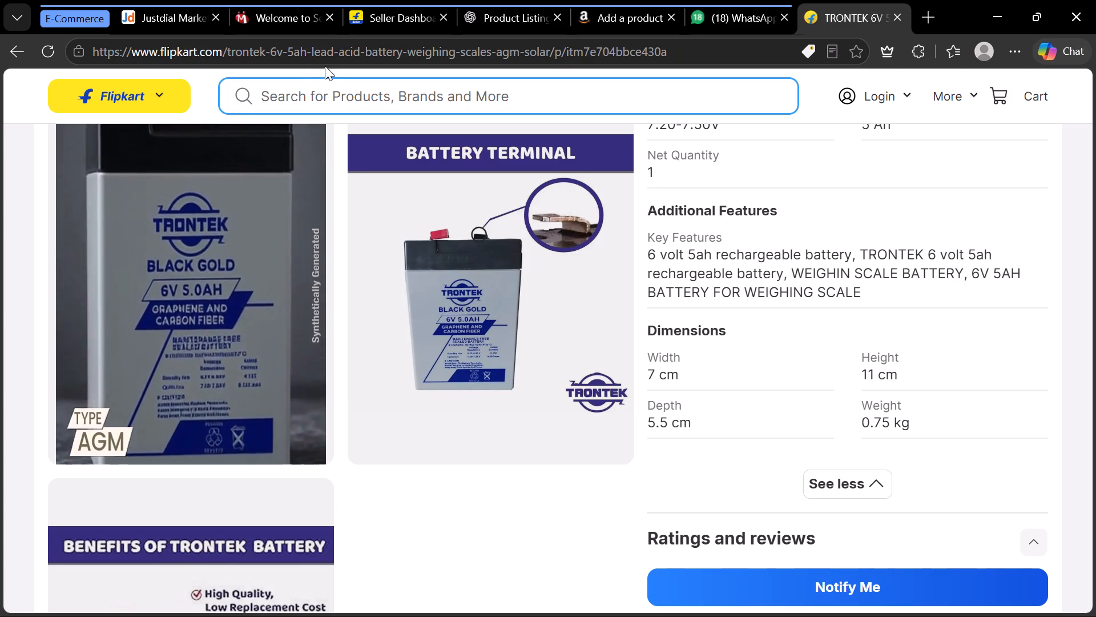
Open a new browser tab and go to Google.
left_click(921, 25)
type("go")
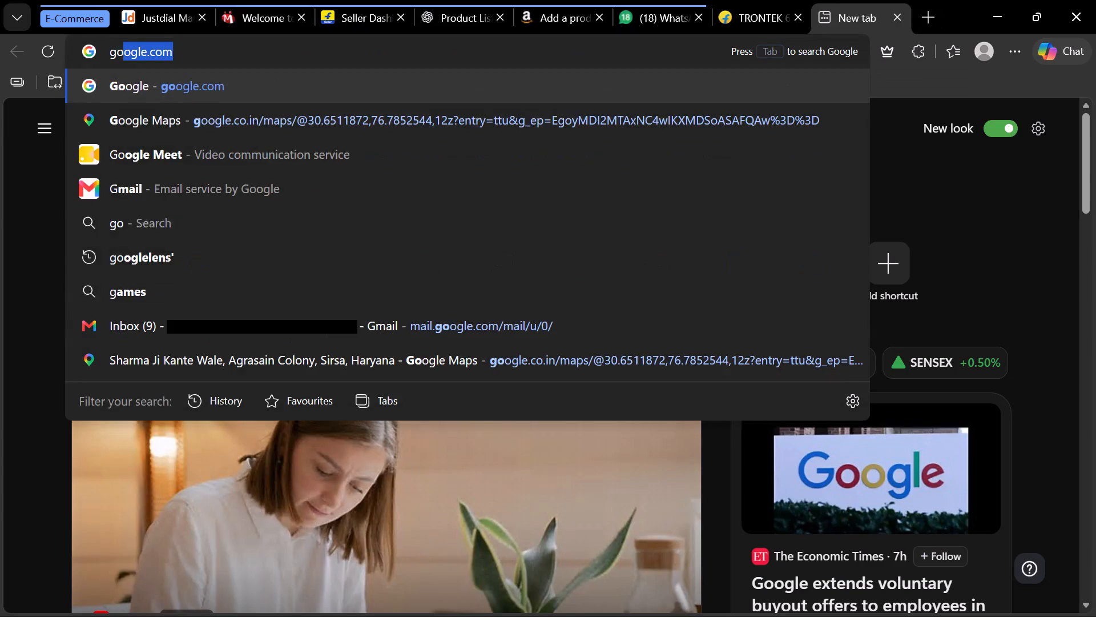
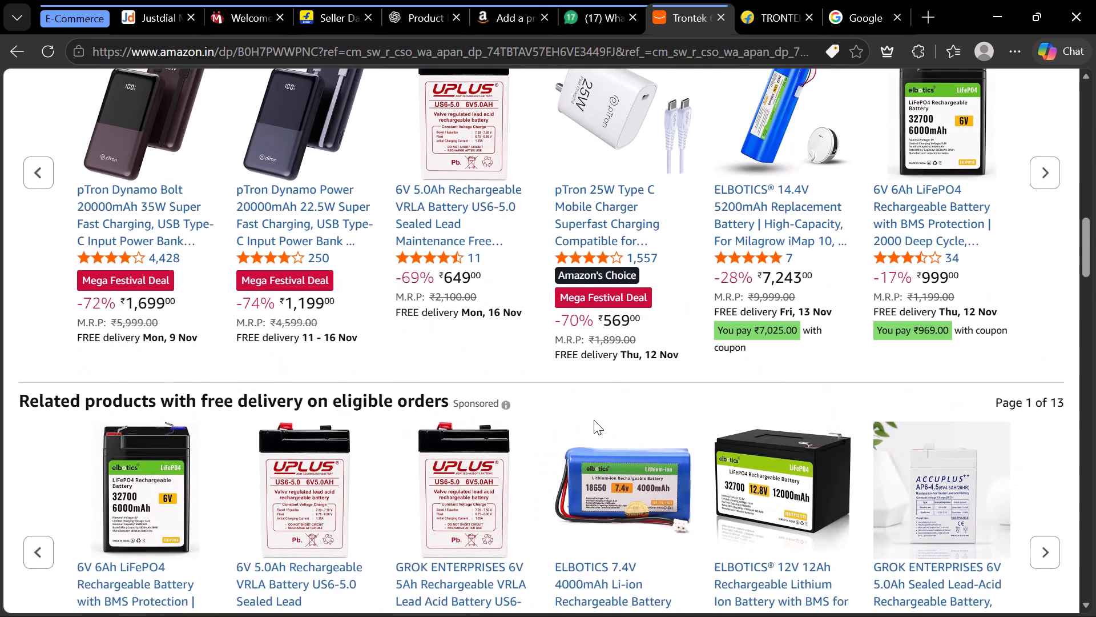
Look through Amazon's Trontek 6V 5Ah Sealed Lead Acid Battery listing and expand its full "About this item" description.
scroll(594, 420, "down", 2)
scroll(594, 420, "up", 1)
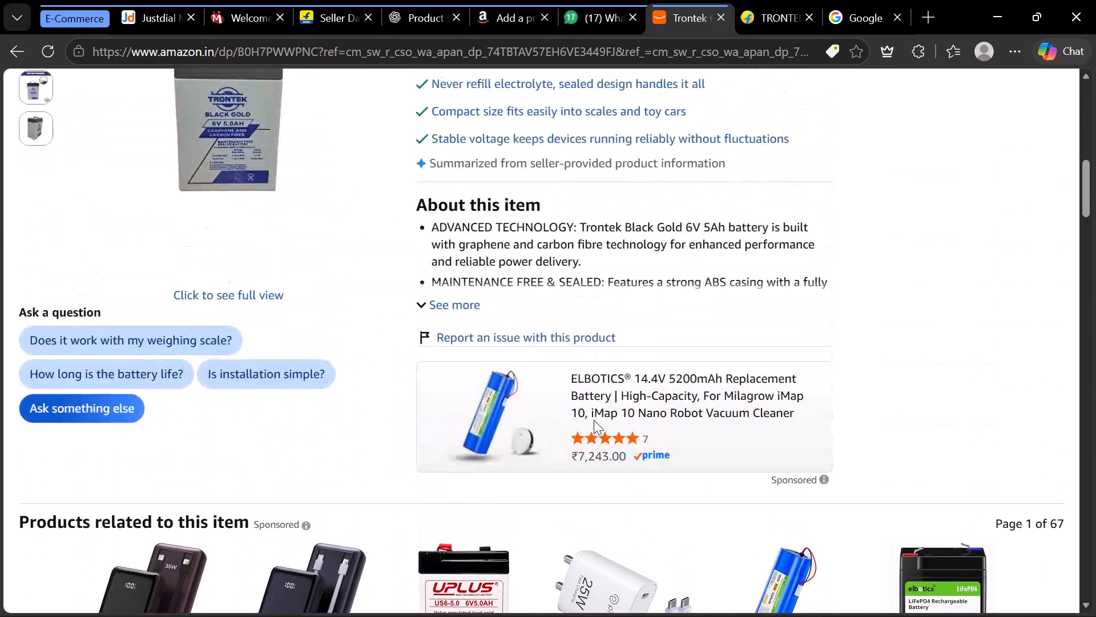
scroll(594, 420, "up", 1)
scroll(483, 91, "up", 2)
scroll(507, 339, "up", 2)
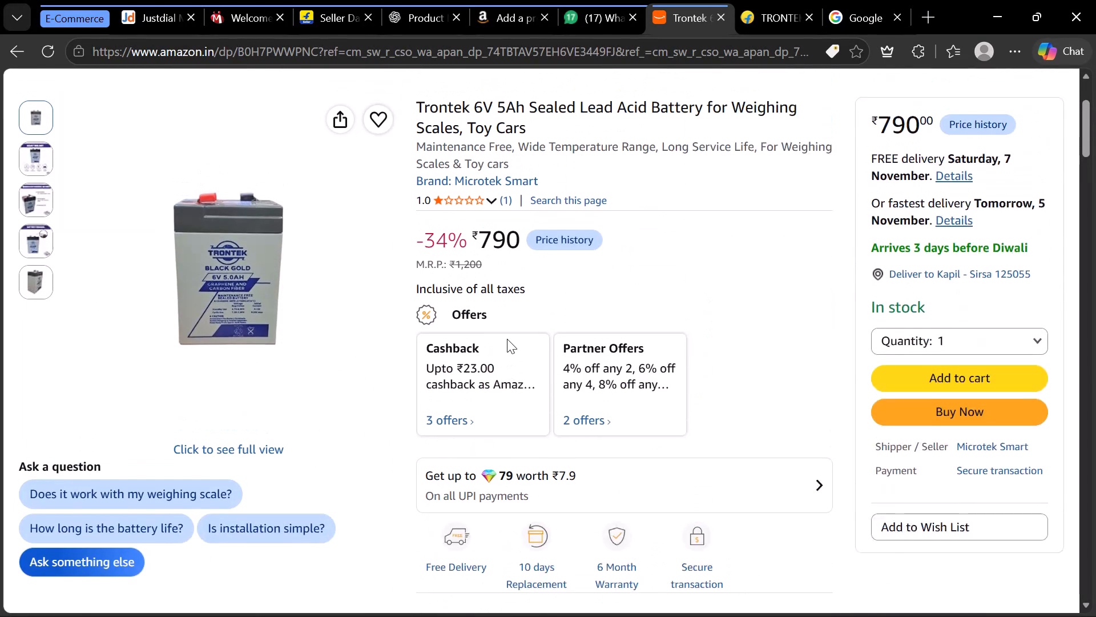
scroll(507, 339, "up", 1)
scroll(507, 335, "down", 4)
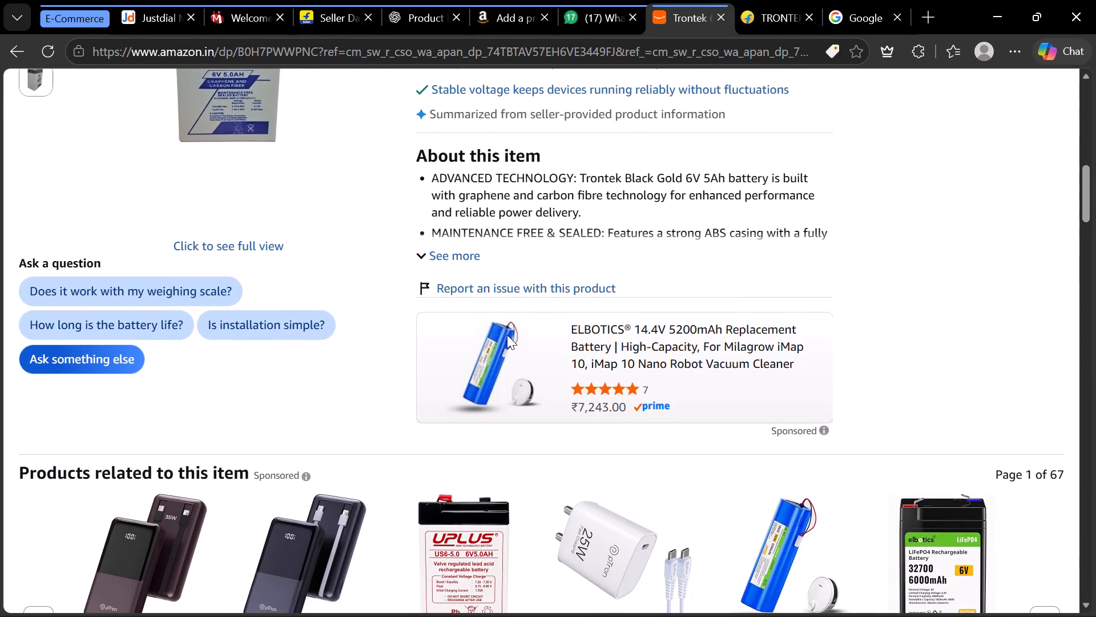
left_click(452, 256)
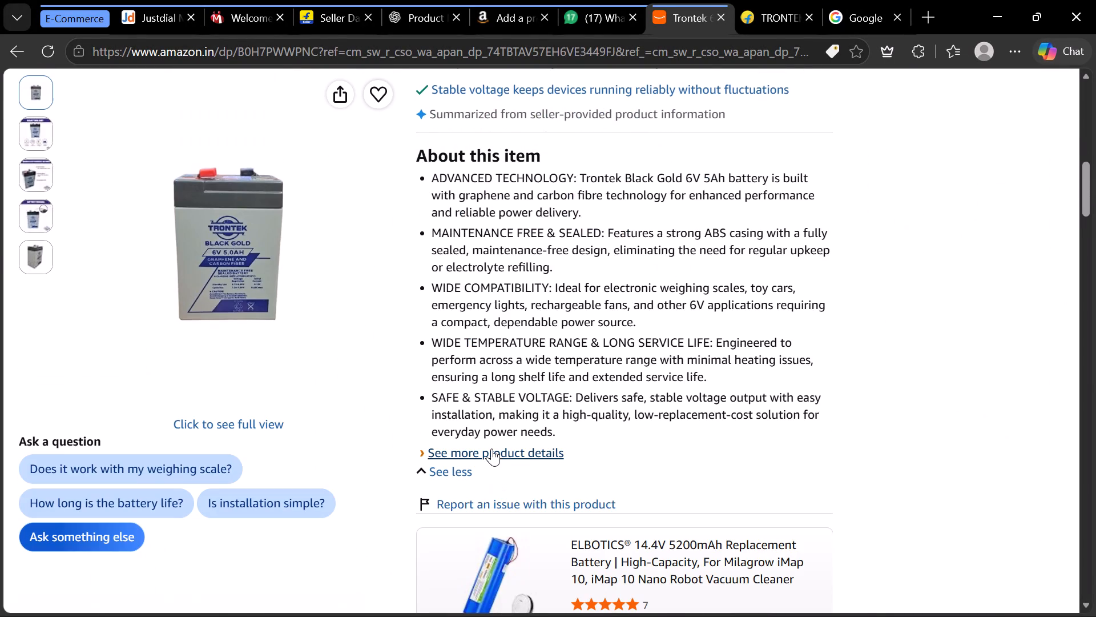
Expand the features, specs and measurements of Amazon's Trontek Black Gold 6V 5Ah listing and examine the battery's dimensions and weight.
left_click(491, 451)
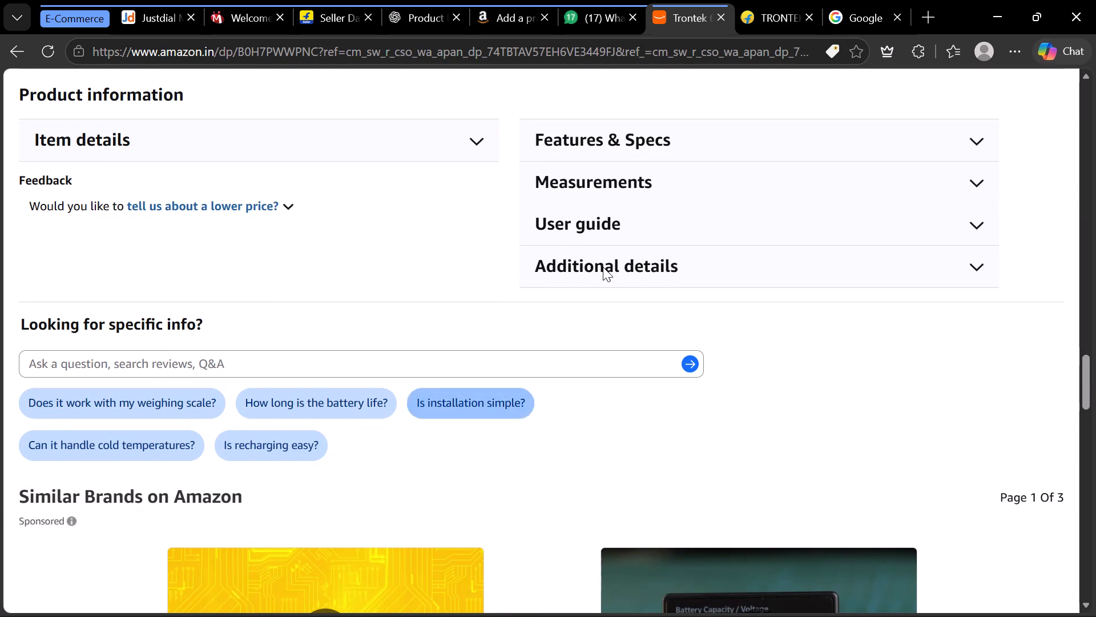
left_click(615, 145)
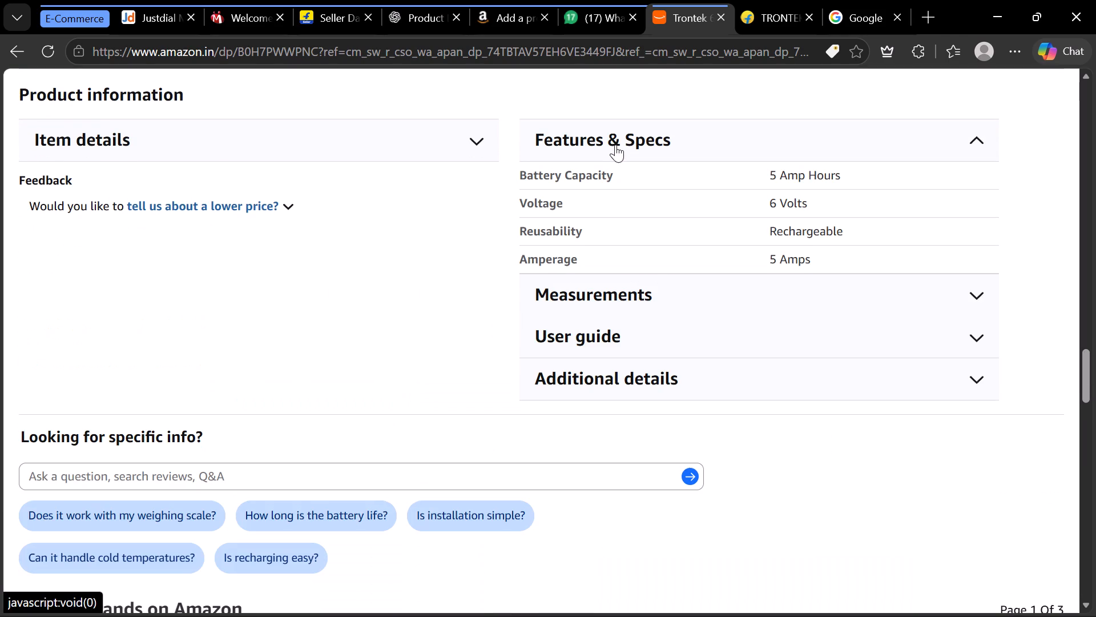
left_click(570, 293)
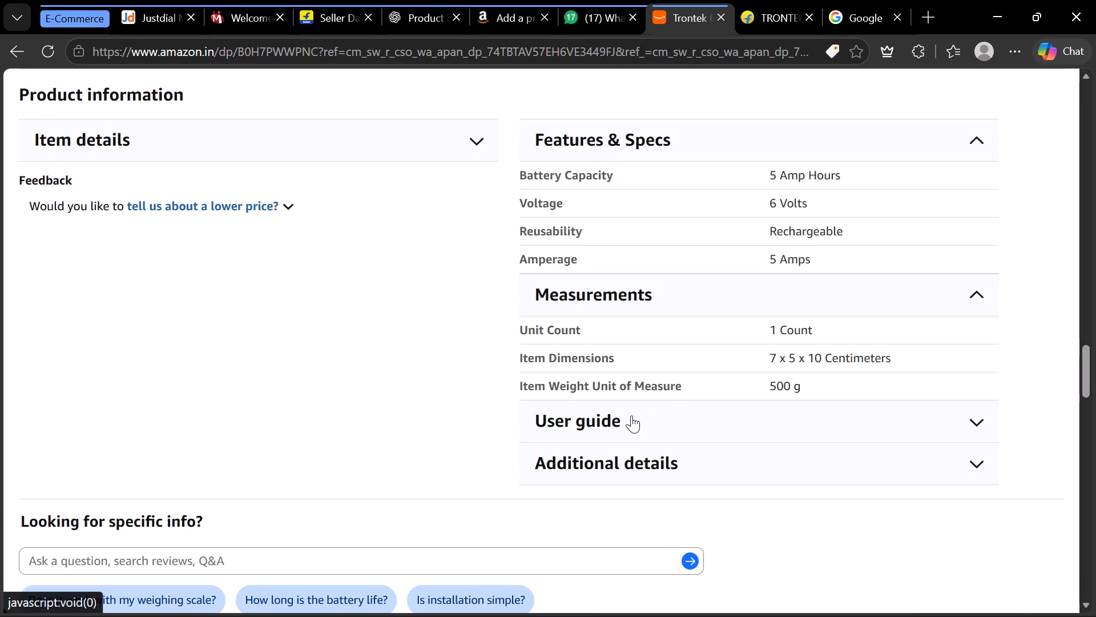
Expand the user guide details of Amazon's Trontek 6V 5Ah listing and examine the battery's listed applications.
left_click(631, 415)
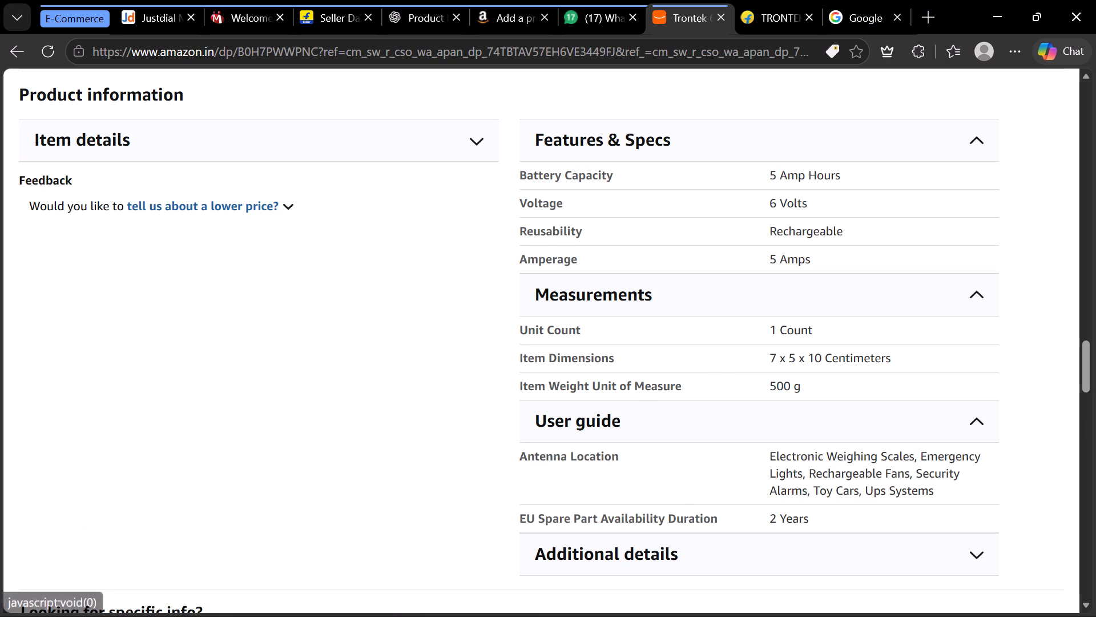
Return to the Seller Central product form and add a third, blank entry under Compatible with Vehicle Type.
left_click(502, 9)
scroll(647, 339, "up", 7)
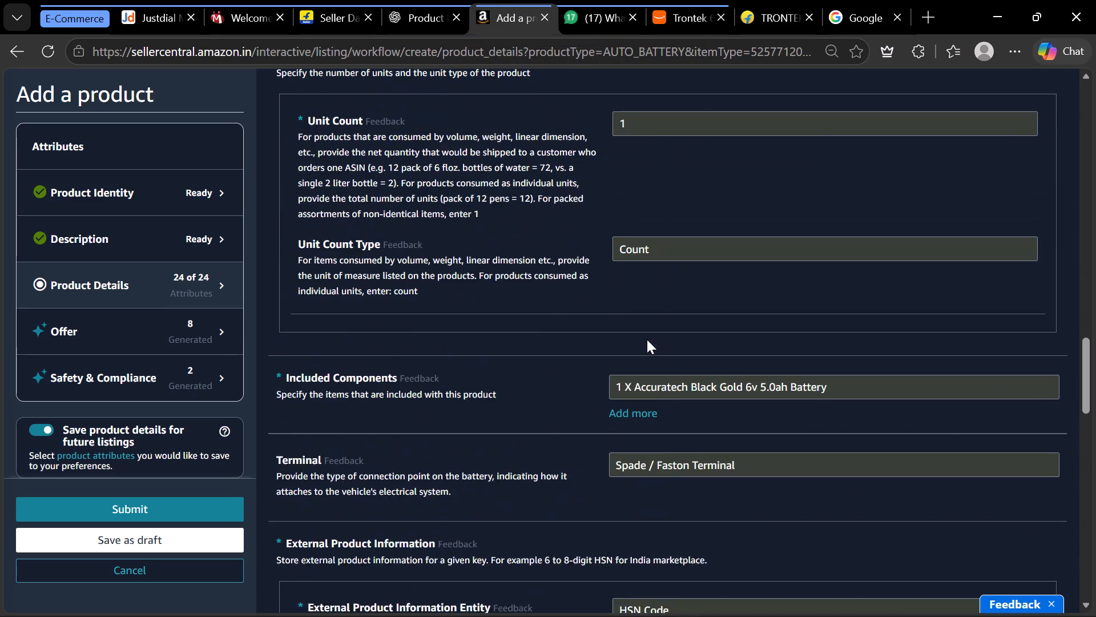
scroll(647, 339, "down", 2)
scroll(647, 339, "up", 3)
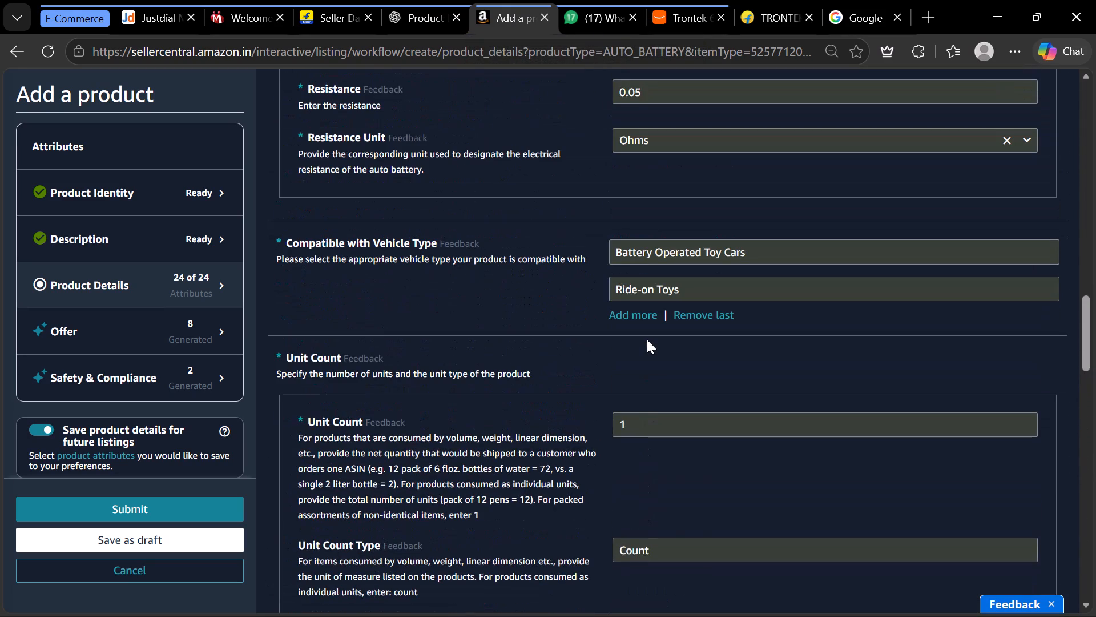
scroll(647, 339, "up", 1)
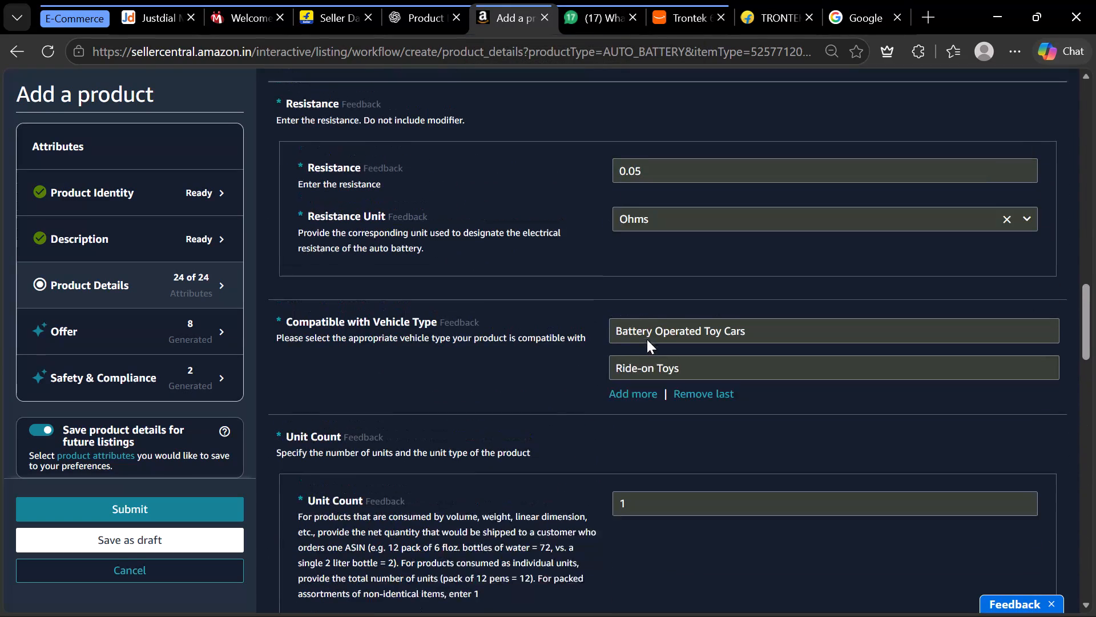
scroll(647, 339, "up", 1)
left_click(627, 405)
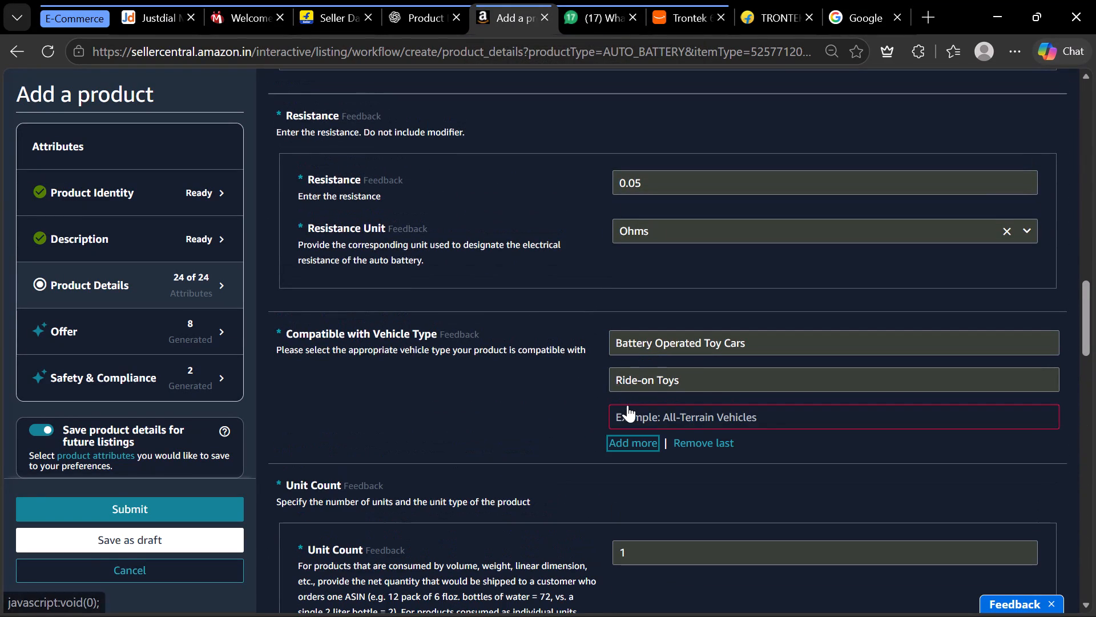
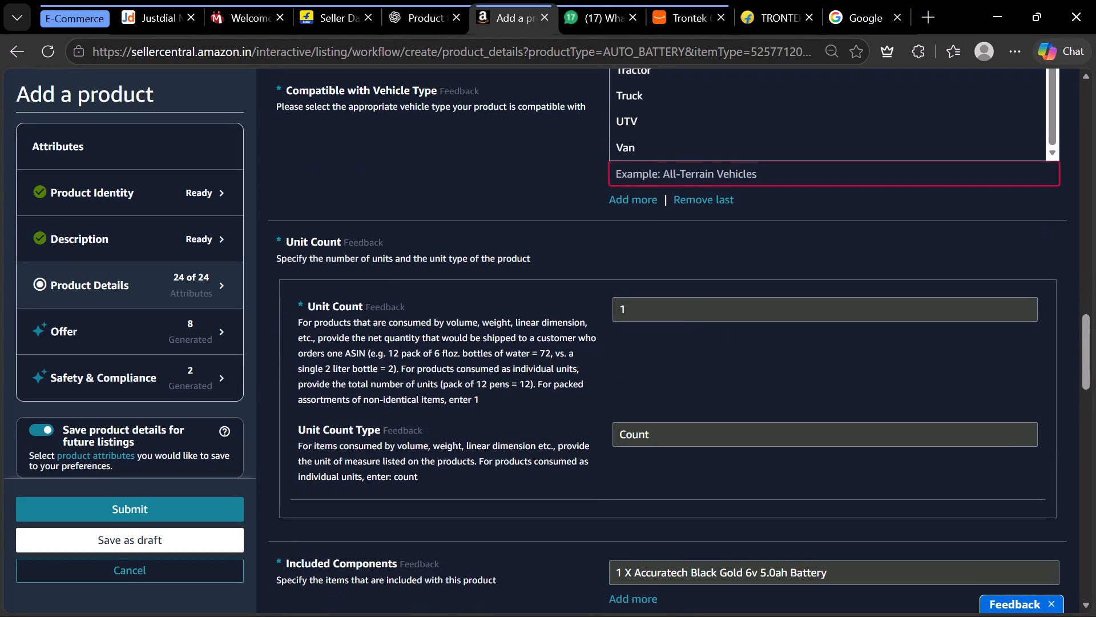
Review the Compatible with Vehicle Type entries and return to Amazon's Trontek battery listing to compare its product information.
scroll(692, 310, "up", 3)
left_click(534, 428)
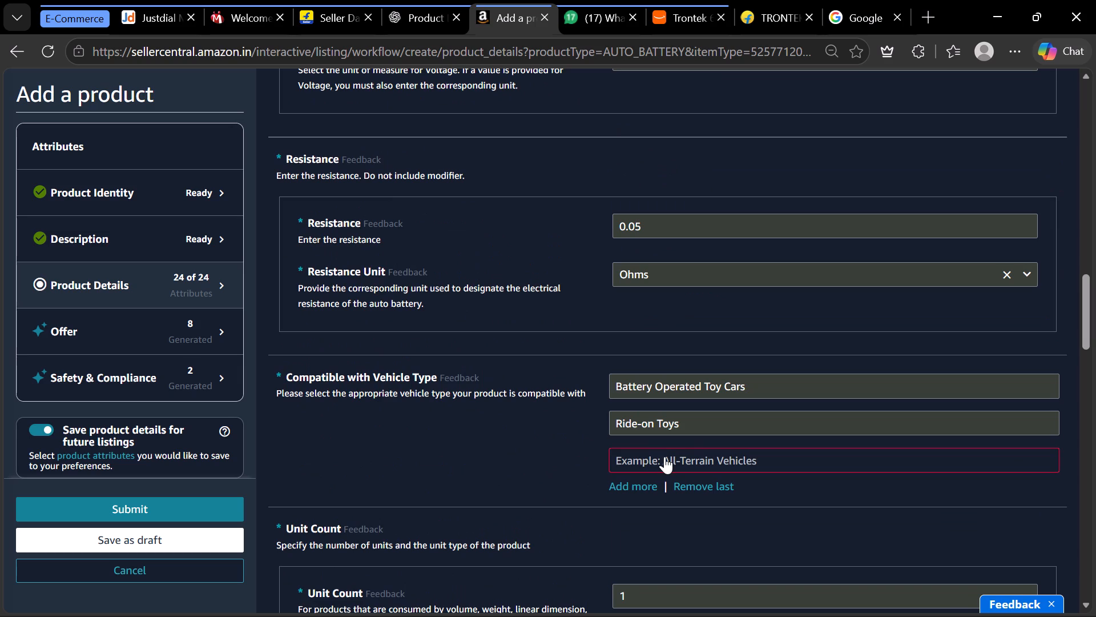
left_click(675, 30)
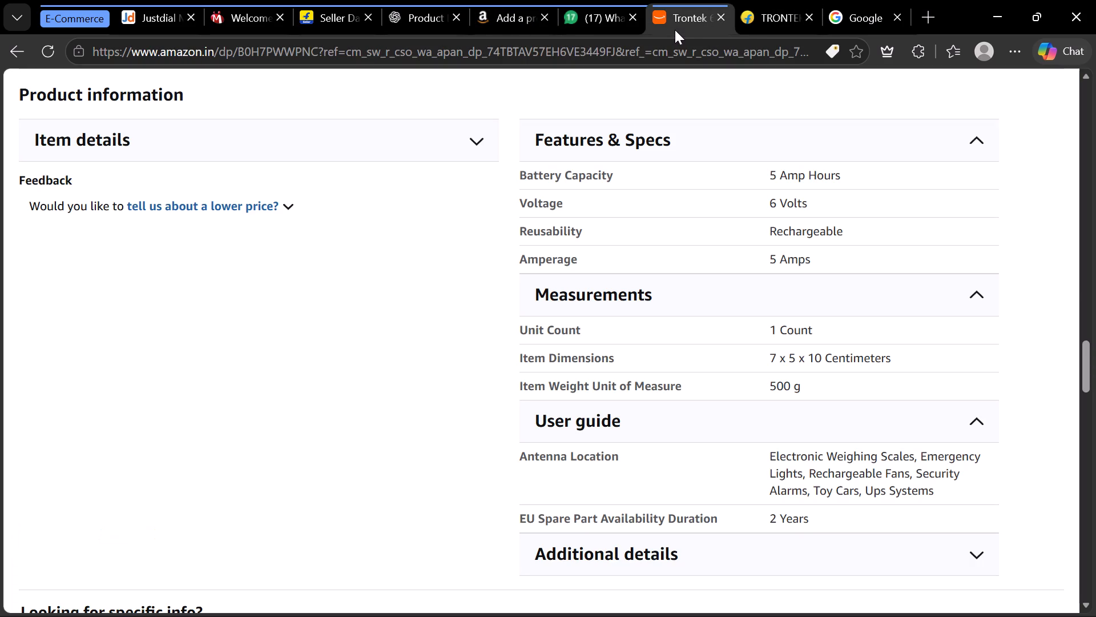
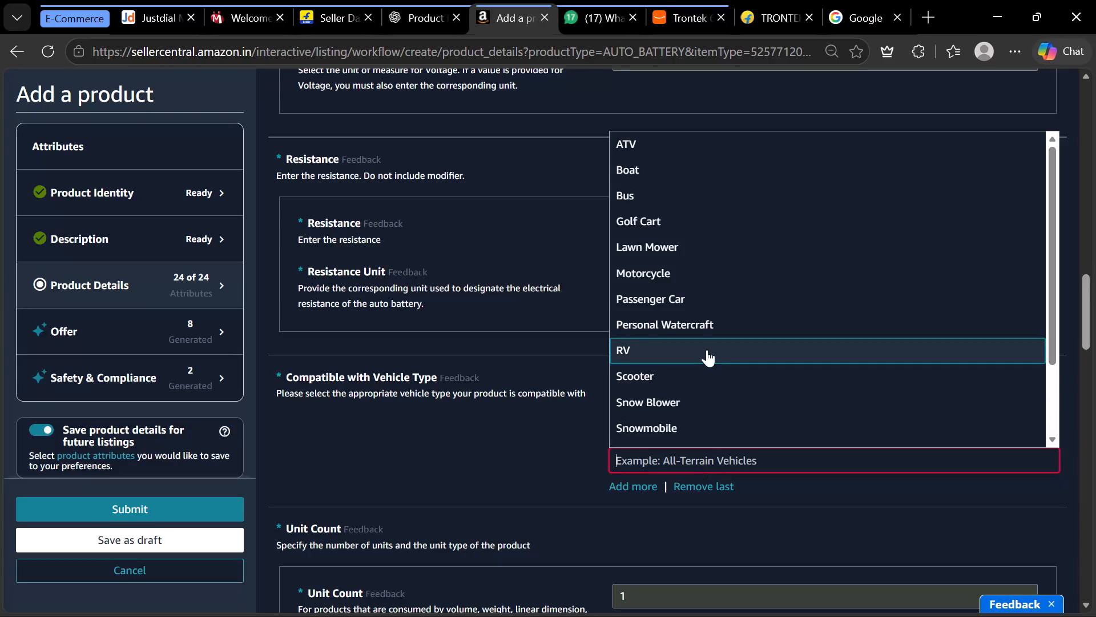
Copy "Electronic Weighing Scales" from the Trontek listing's user guide into the empty third Compatible with Vehicle Type entry.
scroll(707, 350, "down", 2)
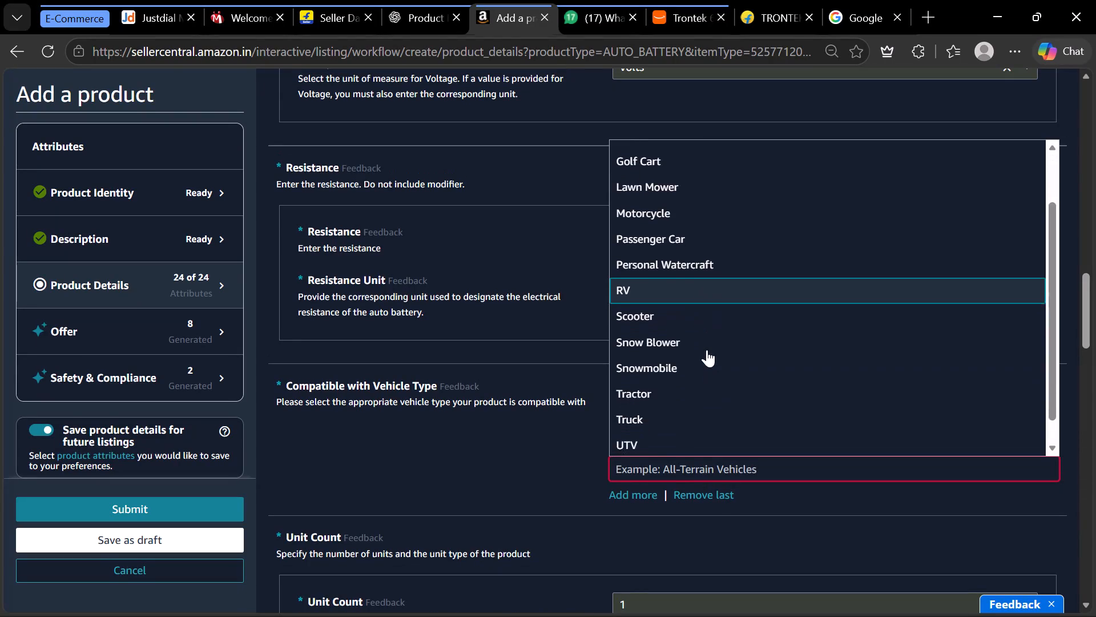
scroll(707, 350, "down", 1)
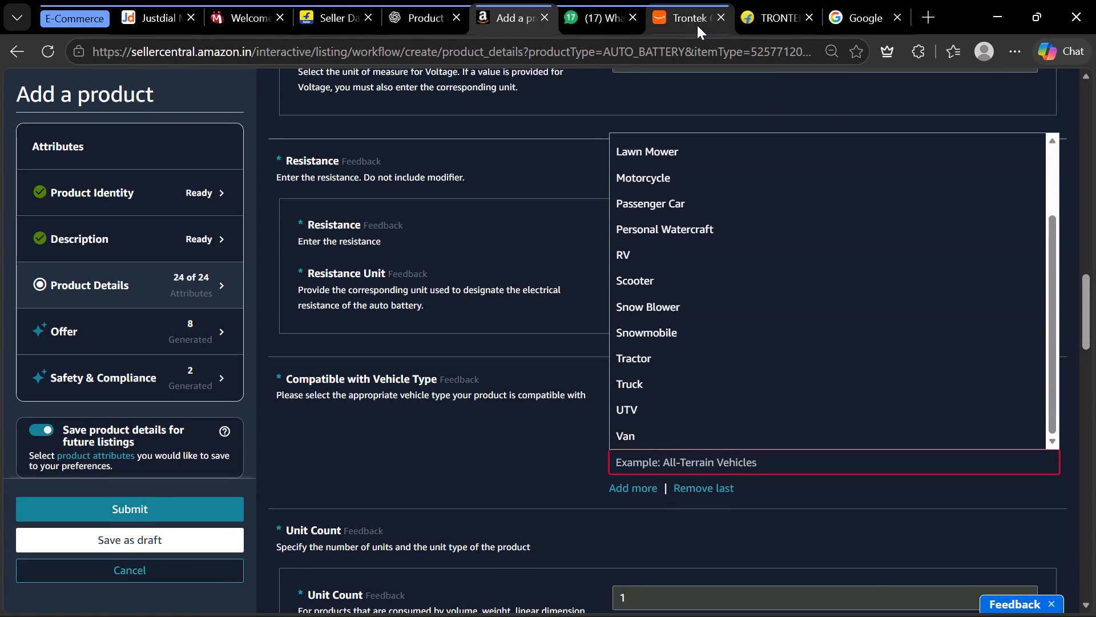
left_click(698, 25)
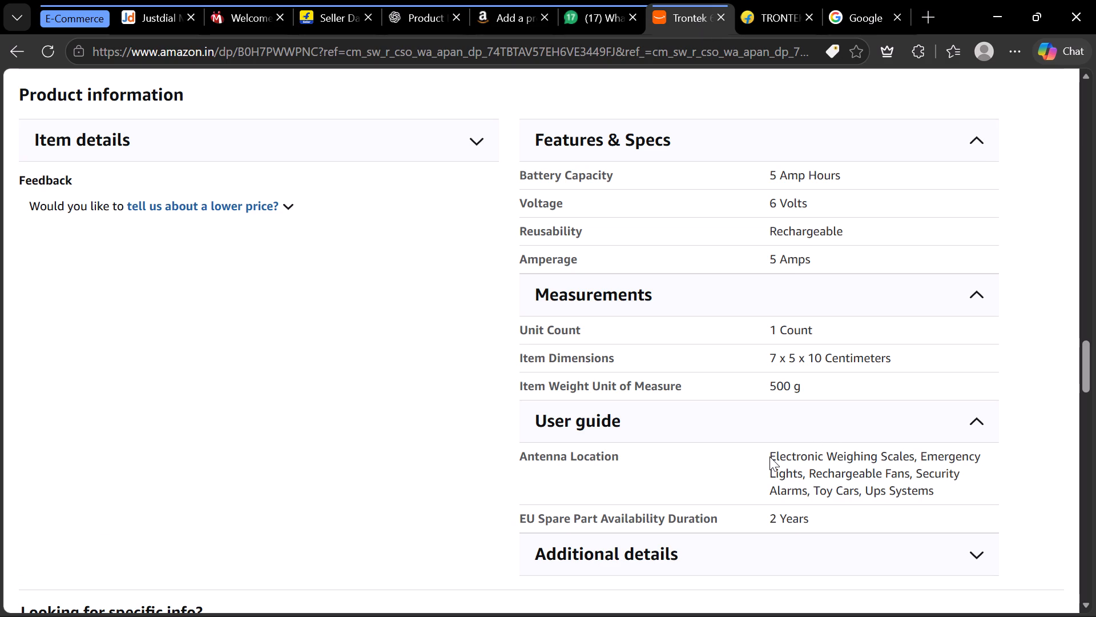
left_click(773, 455)
left_click_drag(768, 453, 913, 458)
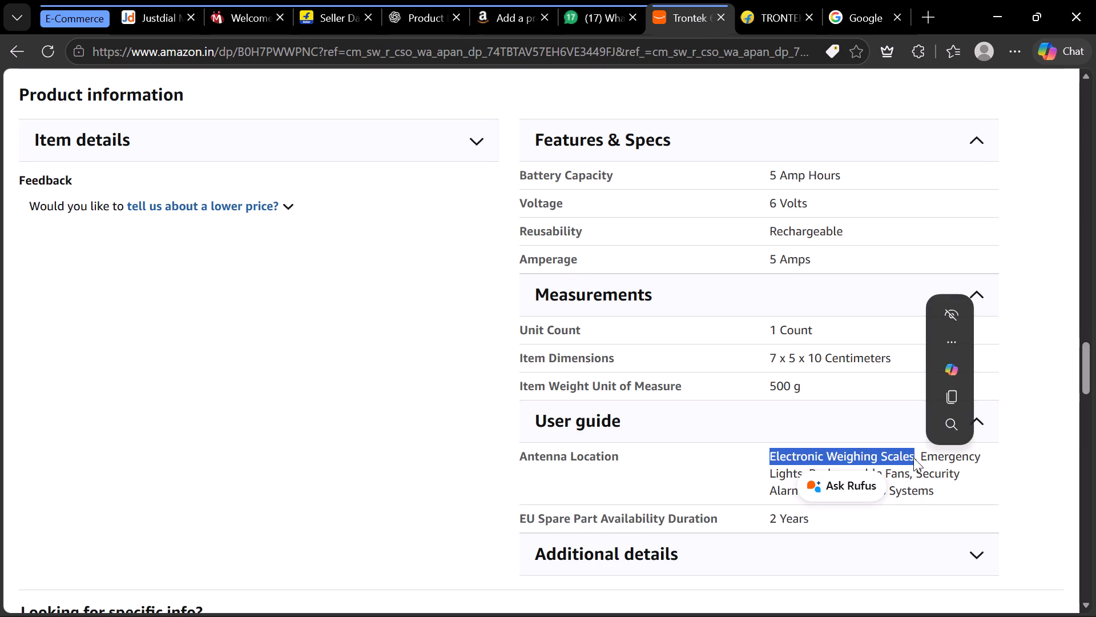
key("ctrl+c")
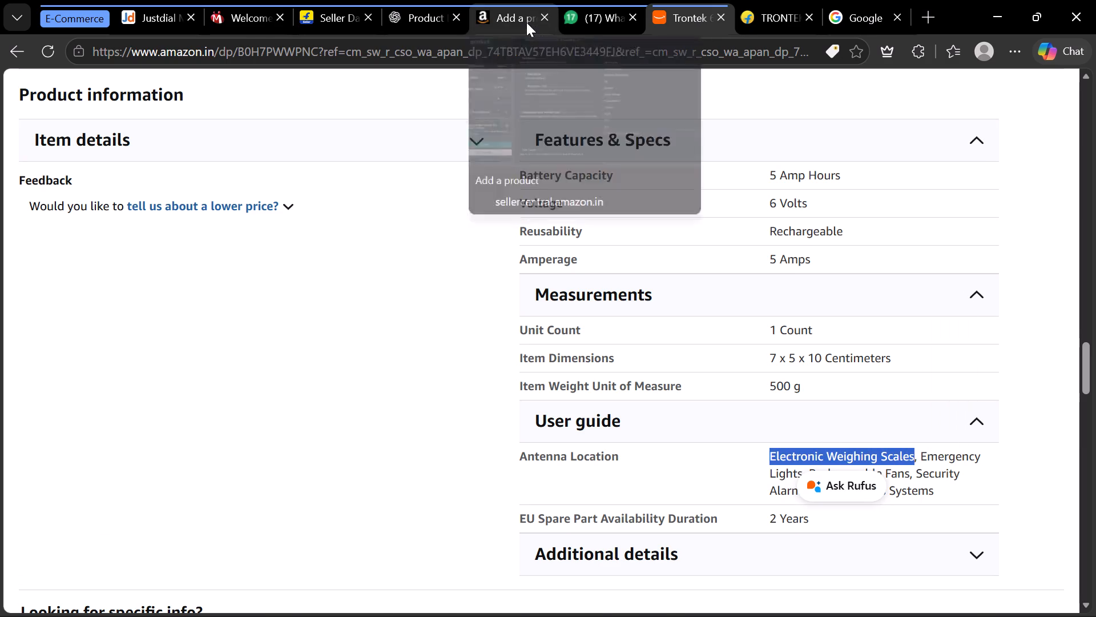
left_click(526, 22)
key("ctrl+v")
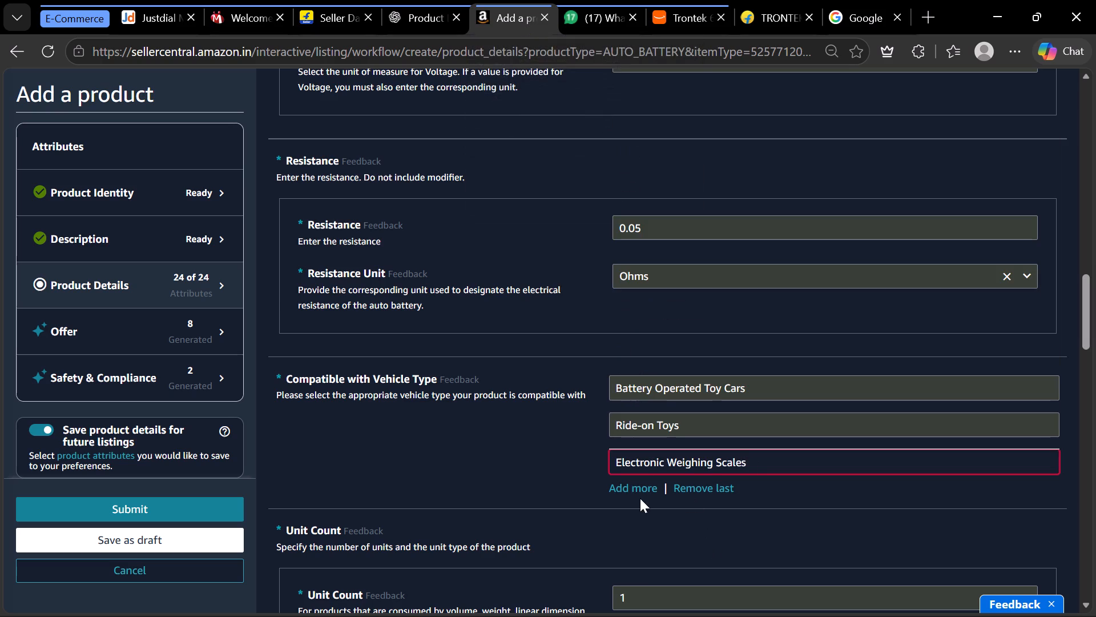
Add a fourth Compatible with Vehicle Type entry and select "Emergency Lights" in the Trontek listing's user guide as its source text.
left_click(639, 493)
left_click(648, 494)
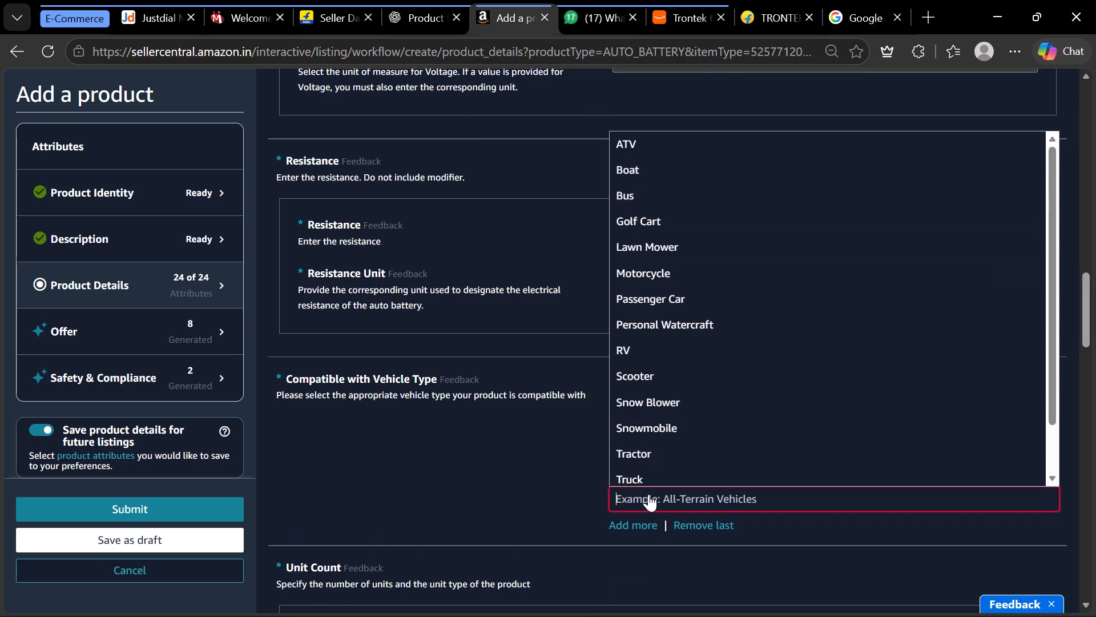
left_click(696, 14)
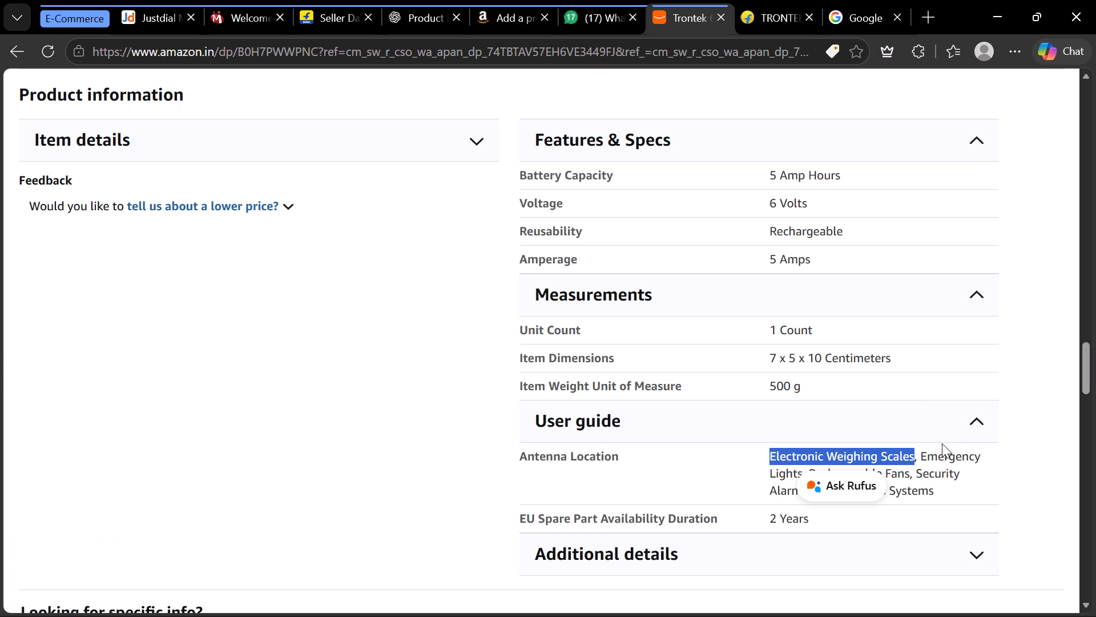
left_click_drag(923, 455, 867, 482)
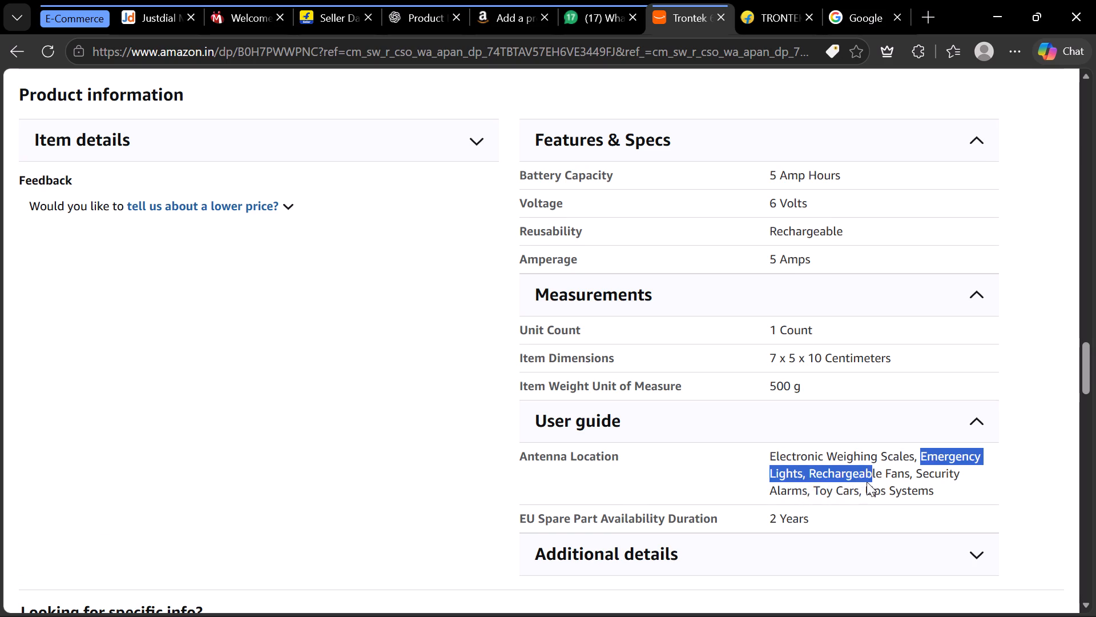
left_click_drag(867, 482, 802, 472)
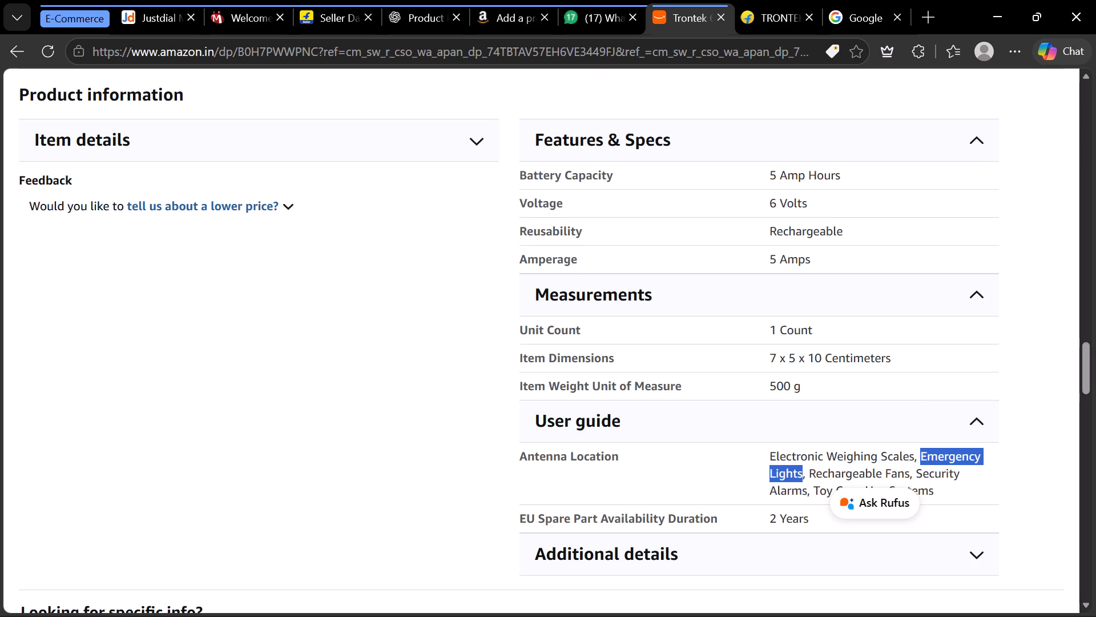
left_click_drag(802, 472, 803, 472)
key("ctrl+c")
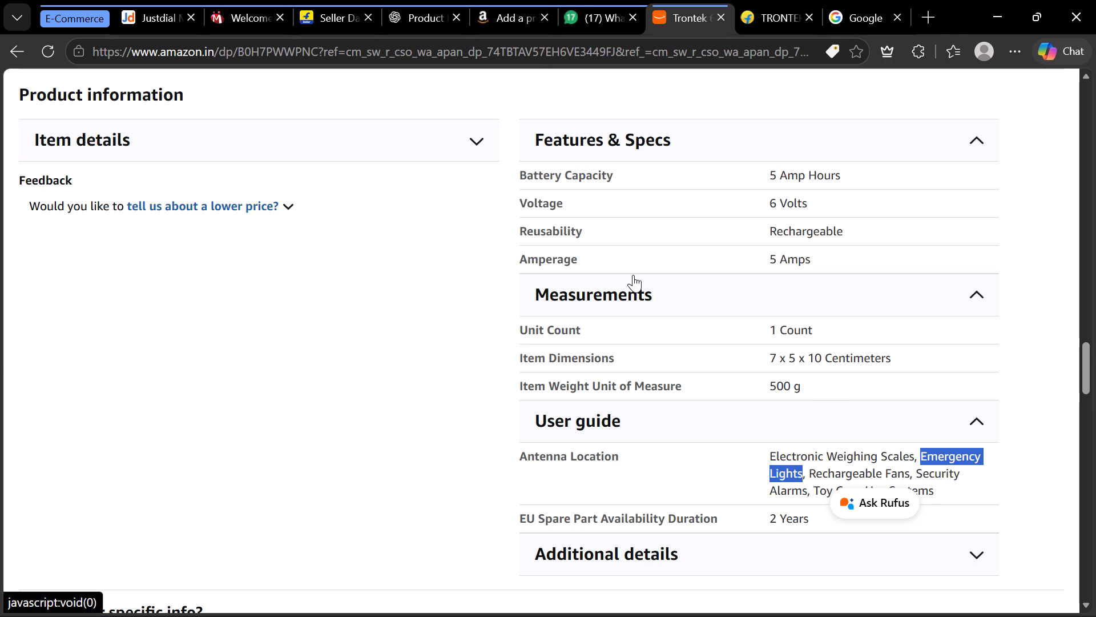
left_click(651, 451)
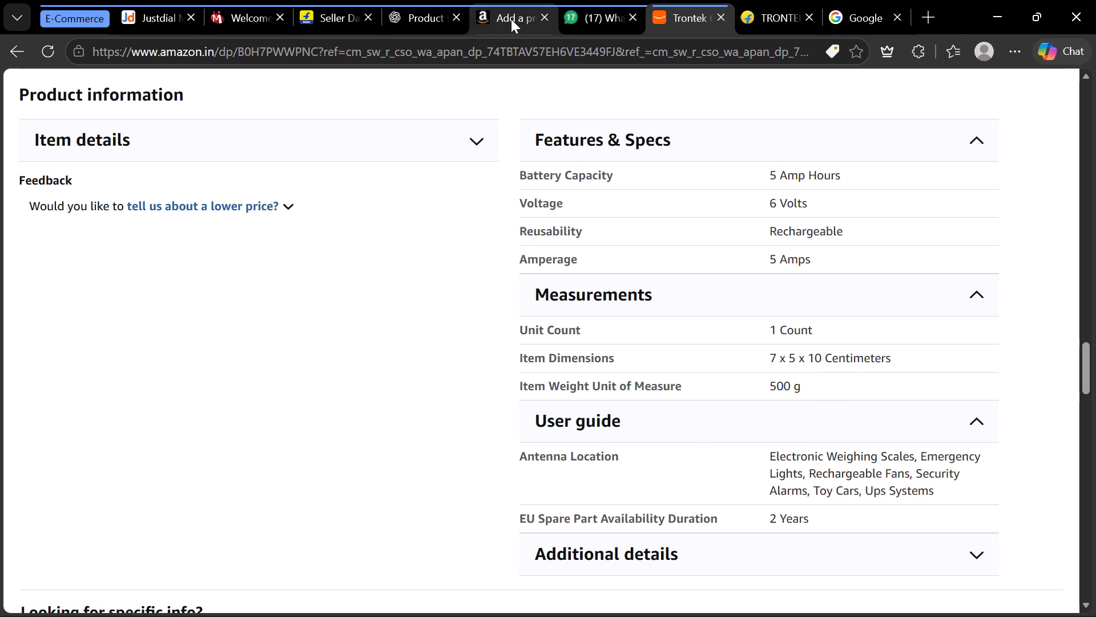
left_click(510, 17)
key("ctrl+v")
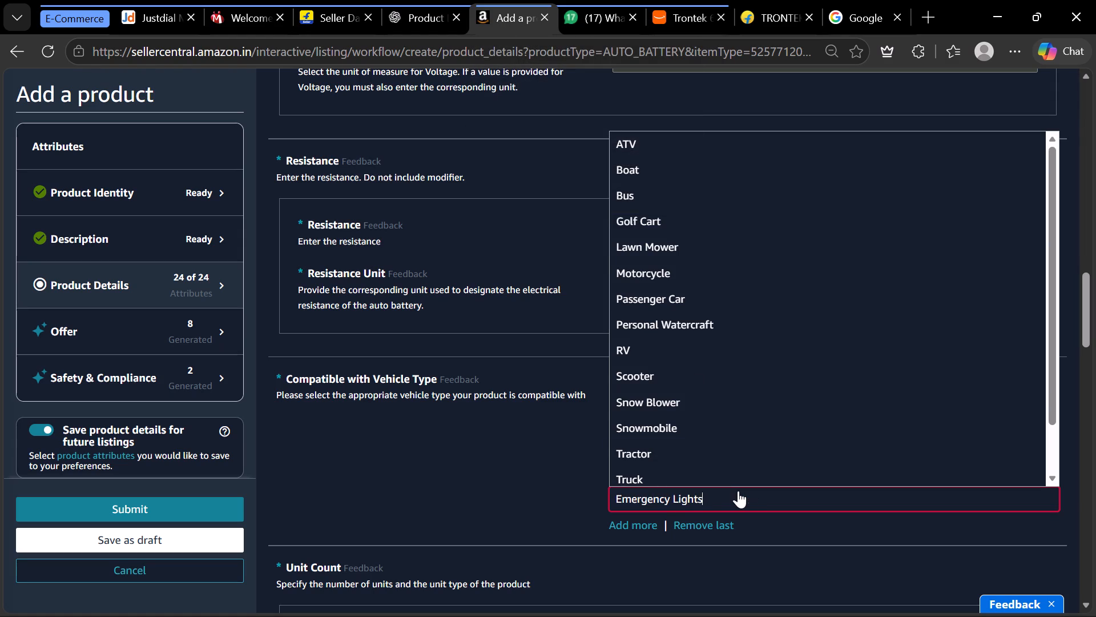
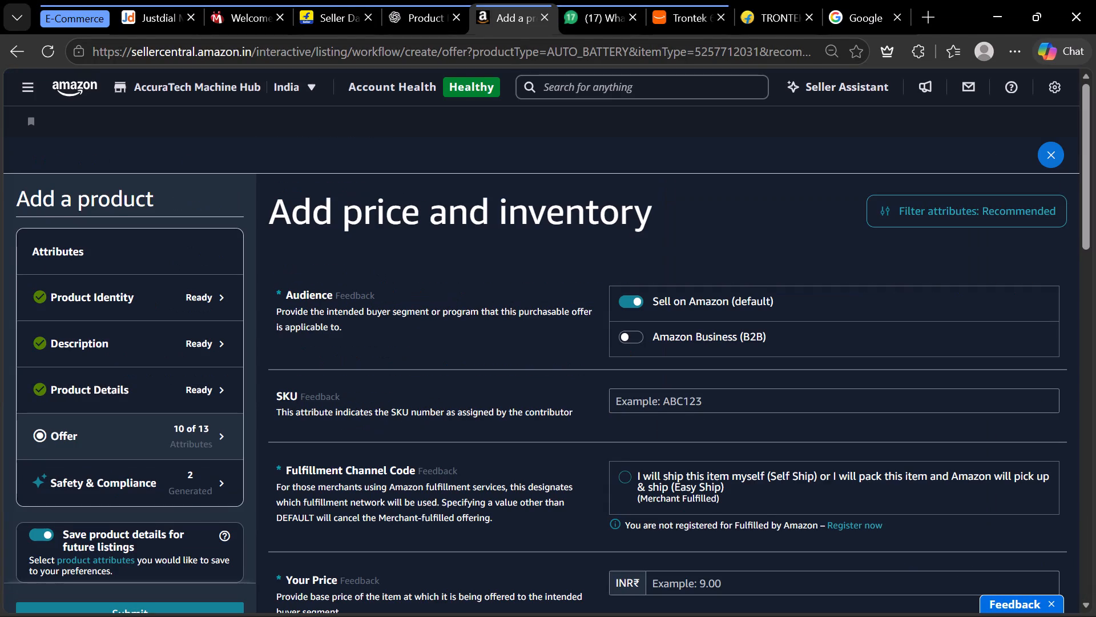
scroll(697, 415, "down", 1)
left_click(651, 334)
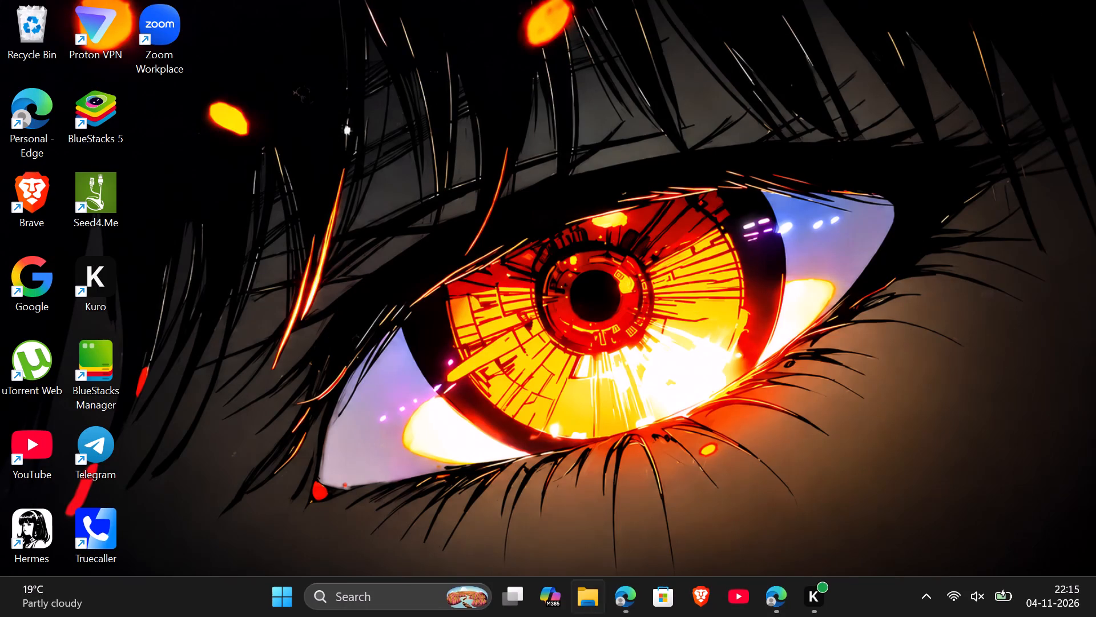
Copy the SKU AT-BAT-6V from the C_weighing-scale workbook in Downloads into the Amazon offer's SKU field.
left_click(582, 604)
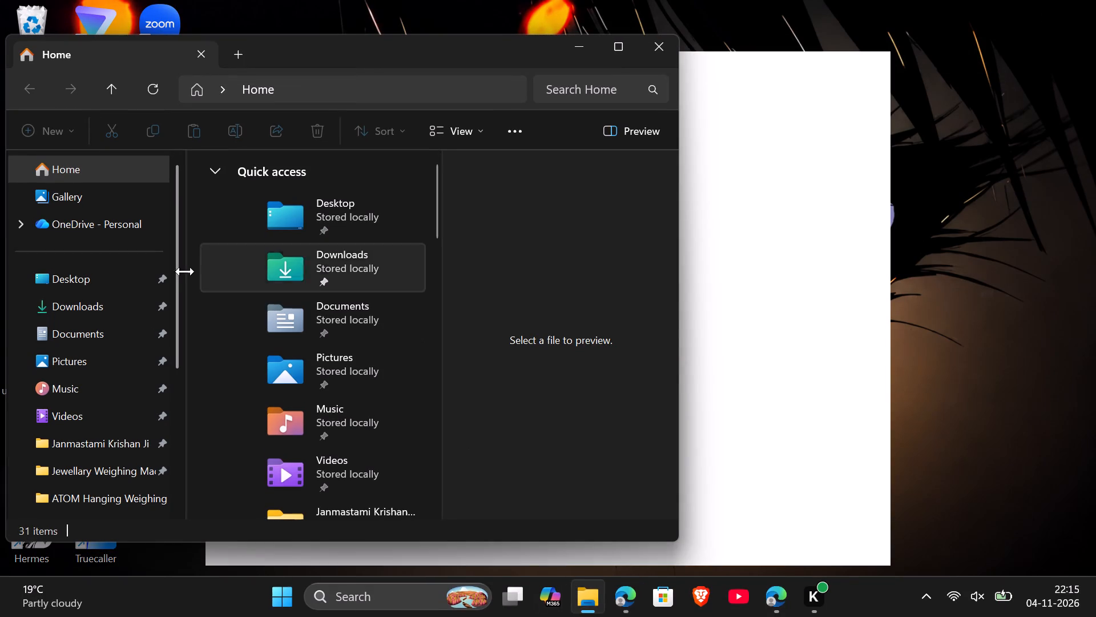
left_click(68, 306)
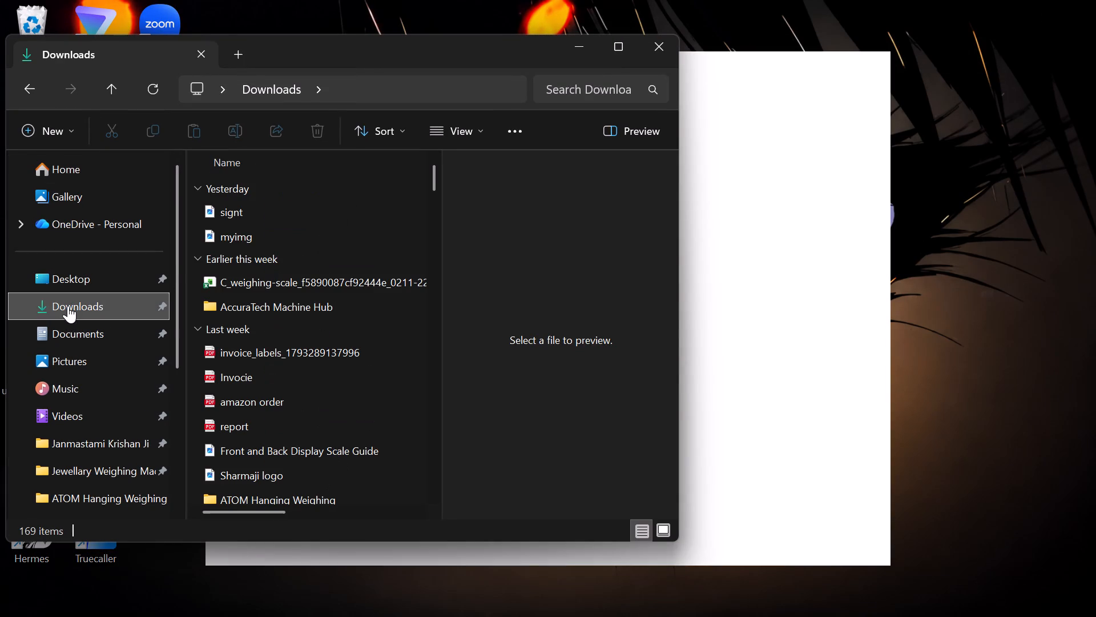
left_click(234, 279)
double_click(234, 279)
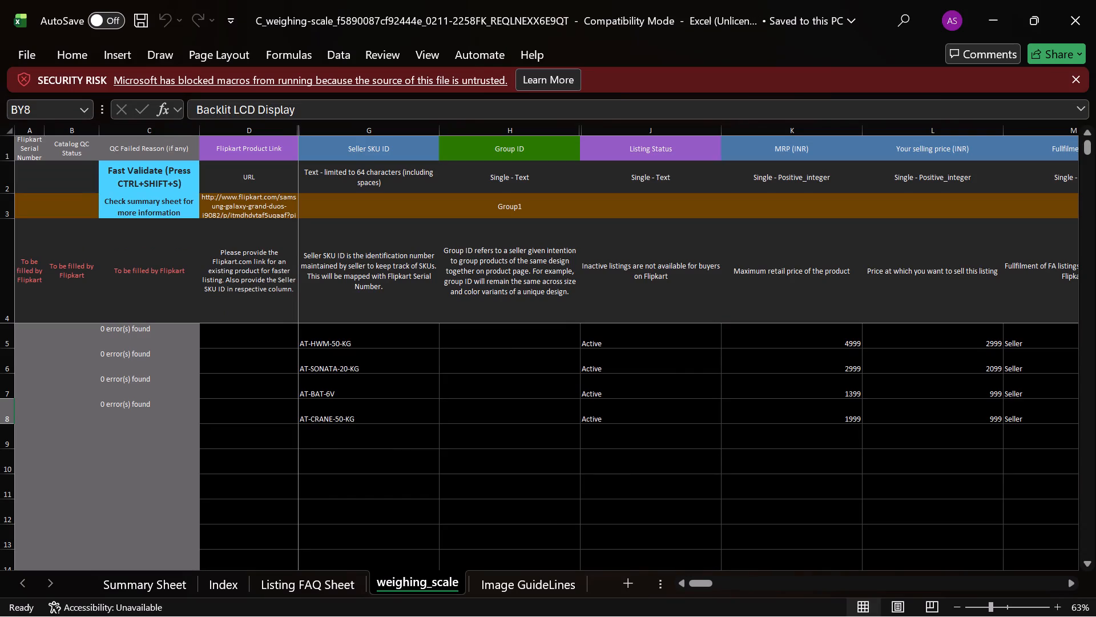
left_click(334, 388)
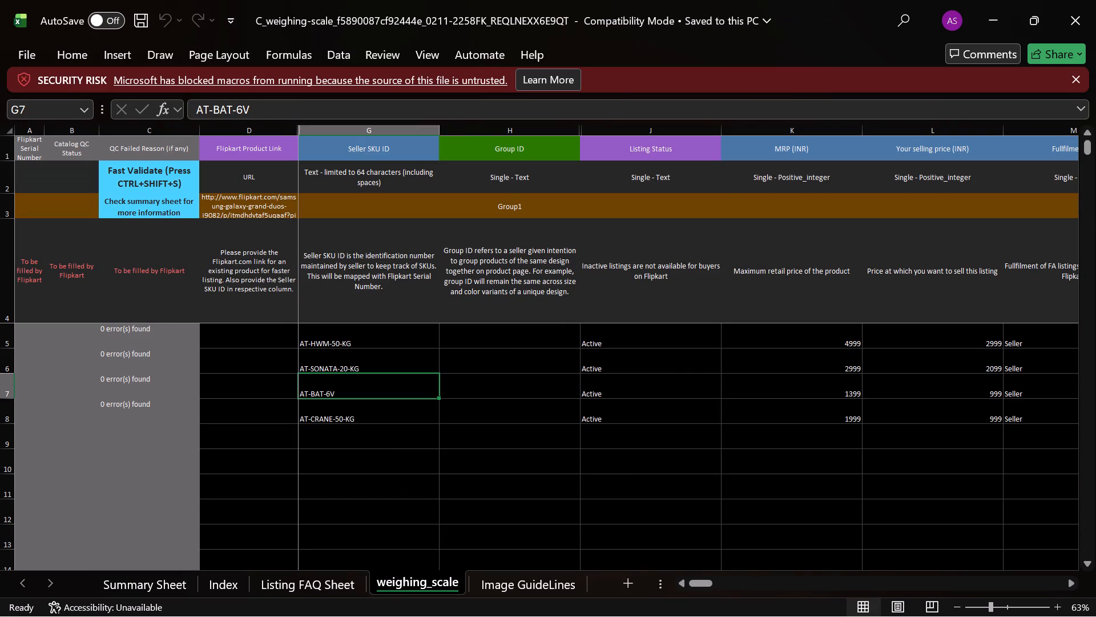
key("ctrl+c")
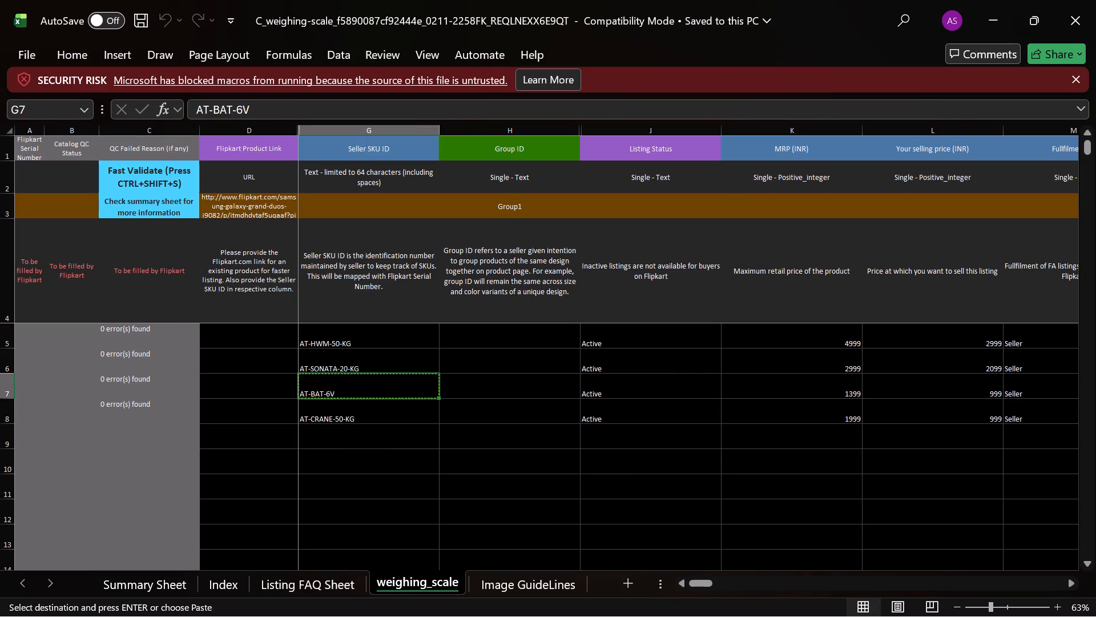
left_click(989, 29)
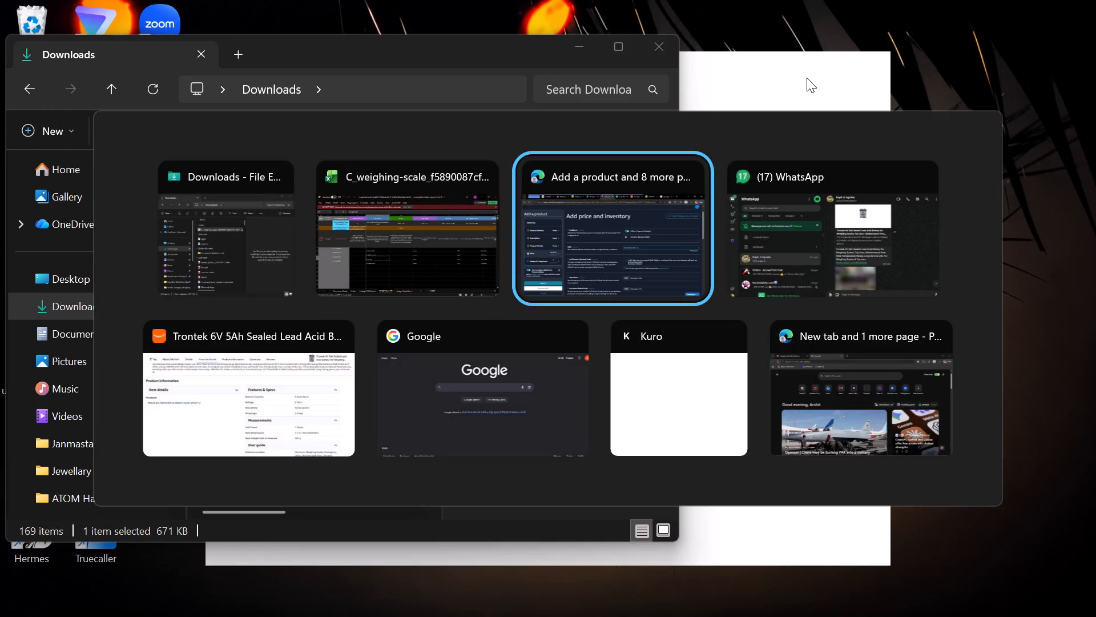
left_click(1085, 4)
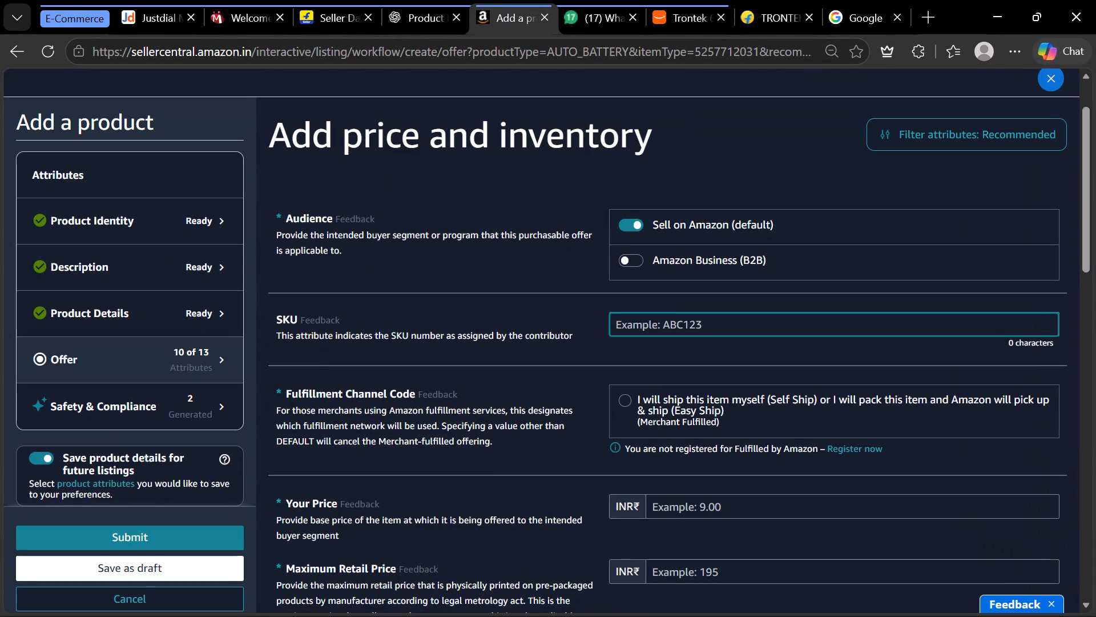
key("ctrl+v")
Choose merchant fulfilment (Self Ship or Easy Ship) for the offer and set the quantity to 50.
left_click(630, 402)
scroll(630, 402, "down", 1)
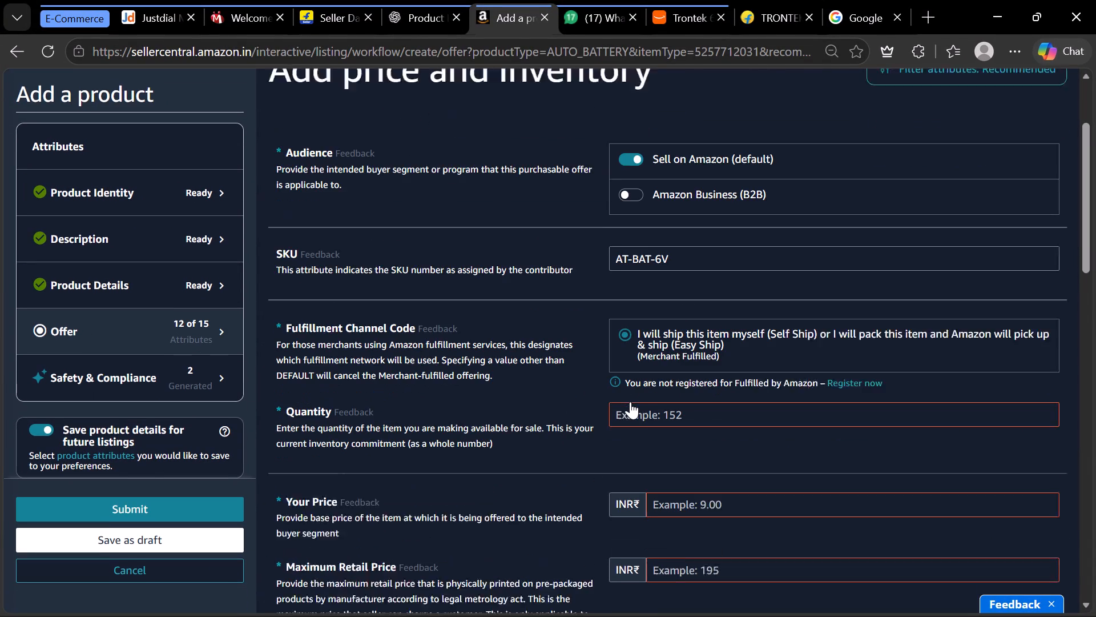
scroll(630, 402, "down", 1)
left_click(654, 385)
type("50")
Set Your Price to INR 999 and the Maximum Retail Price to INR 1999.
left_click(703, 458)
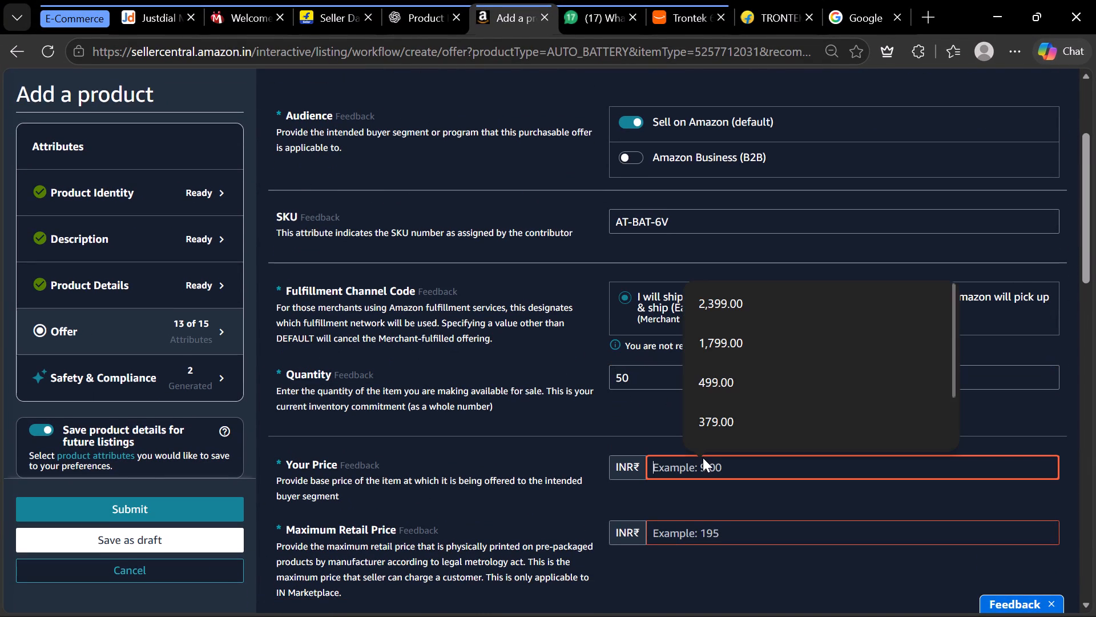
type("999")
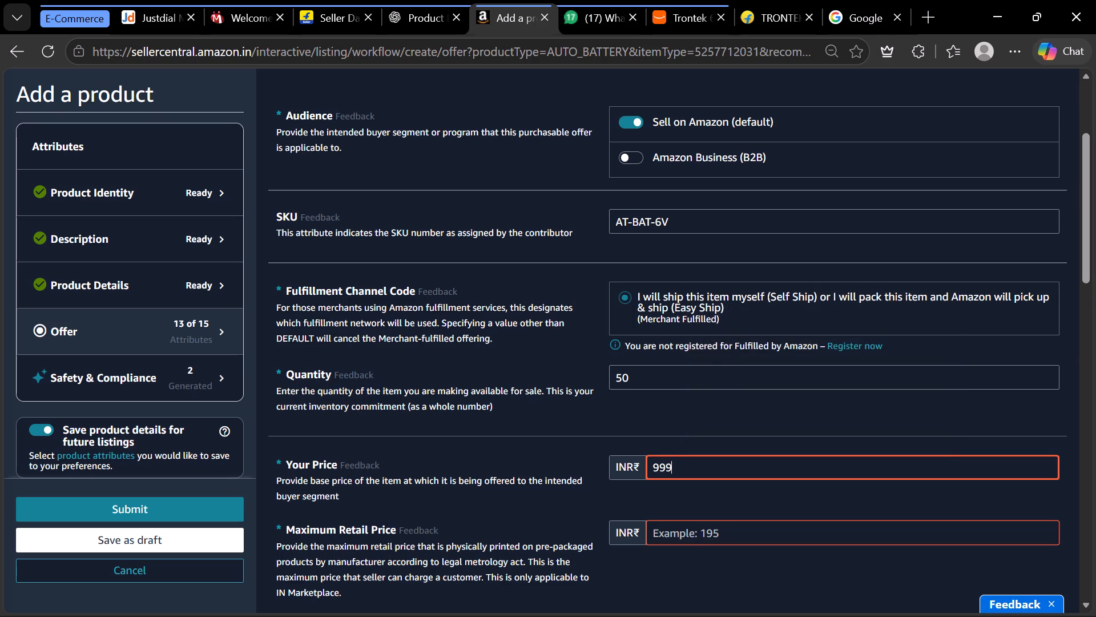
left_click(687, 526)
type("1999")
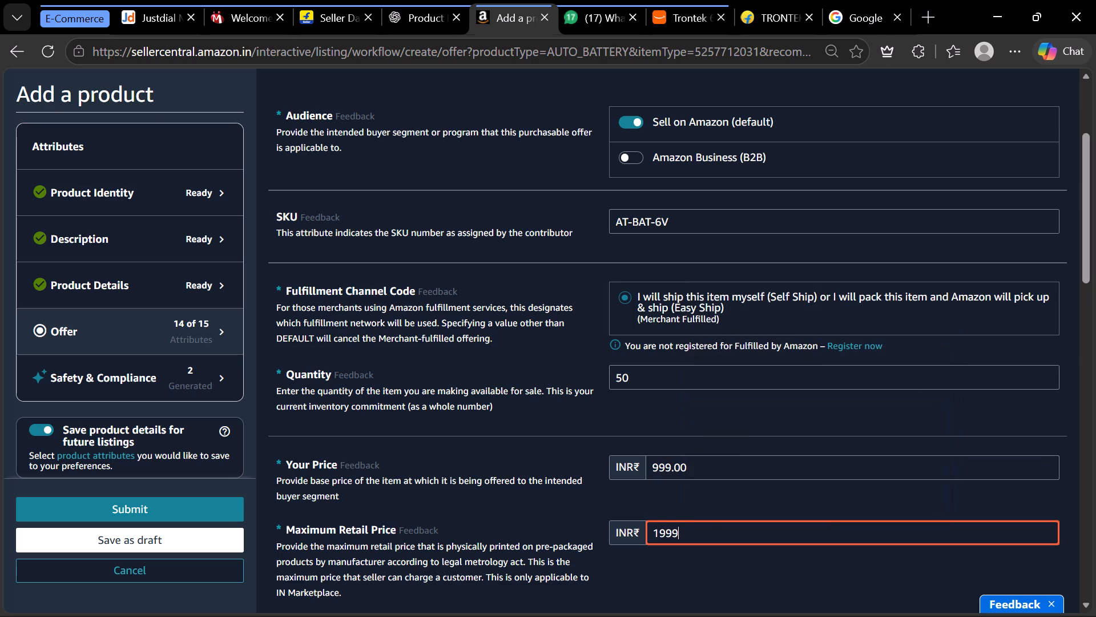
left_click(565, 511)
Set the Package Weight to 600 grams and continue to the Safety & Compliance section.
scroll(565, 511, "down", 3)
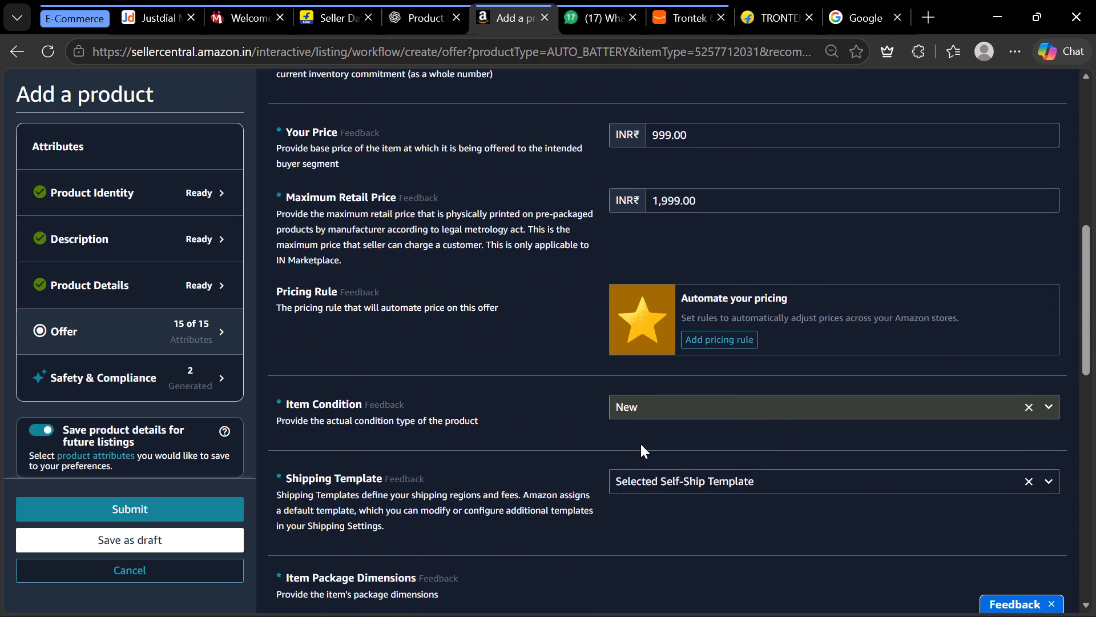
scroll(646, 452, "down", 3)
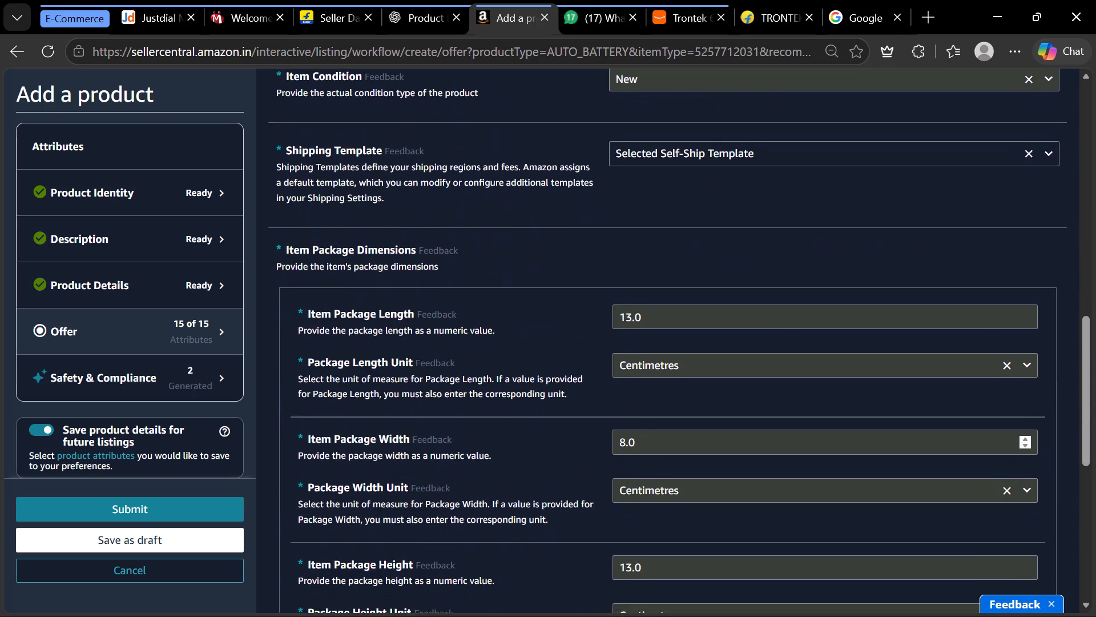
scroll(646, 452, "down", 3)
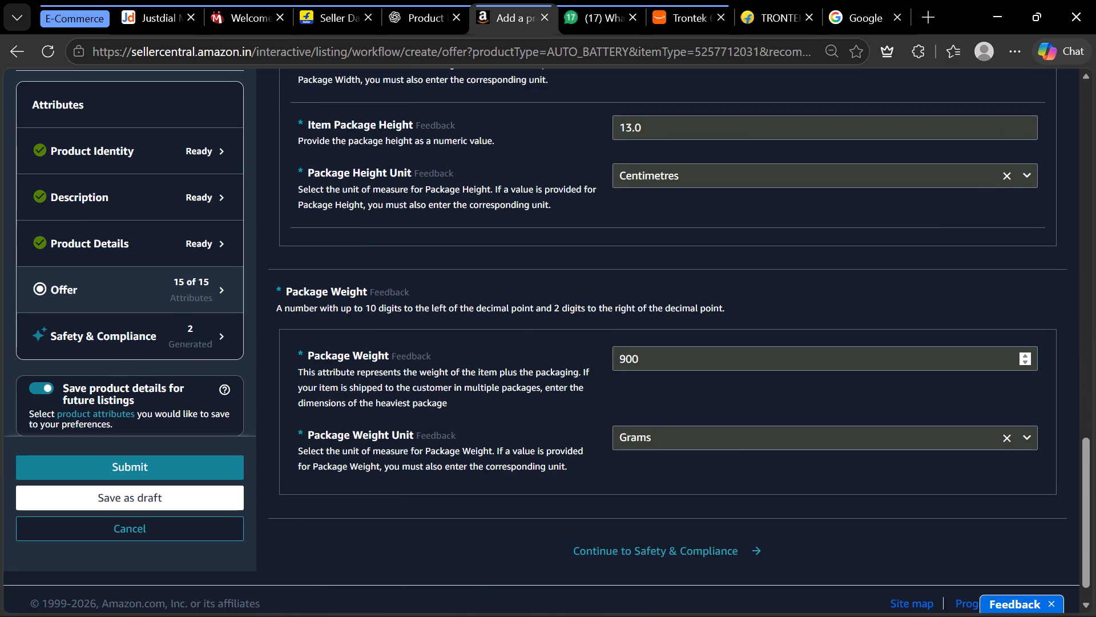
left_click(655, 357)
key("BackSpace")
key("BackSpace")
key("BackSpace")
key("6")
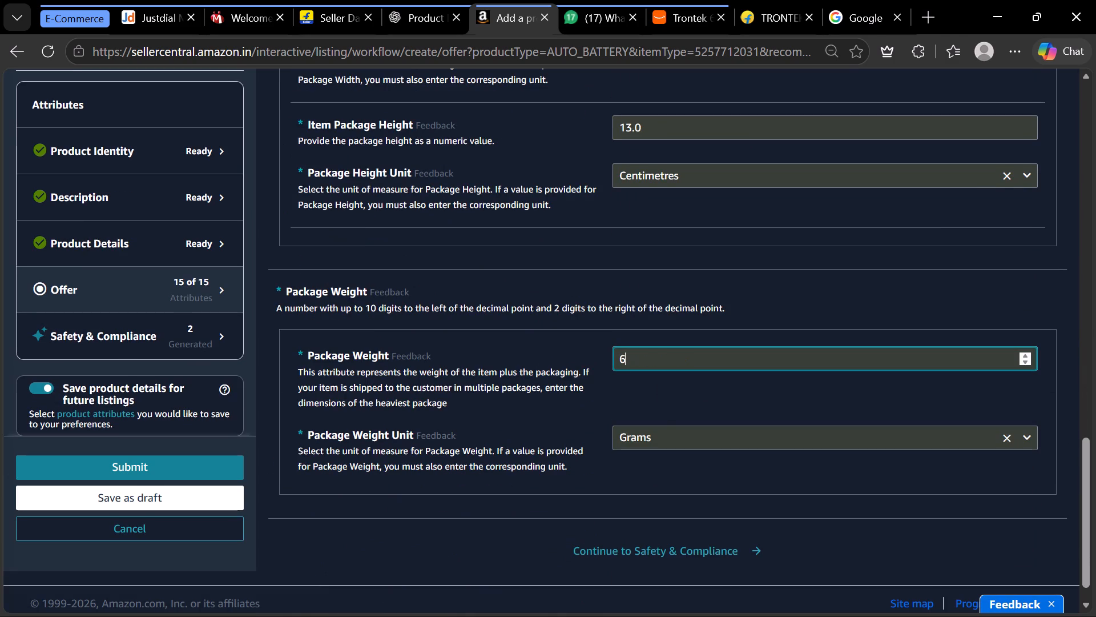
type("00")
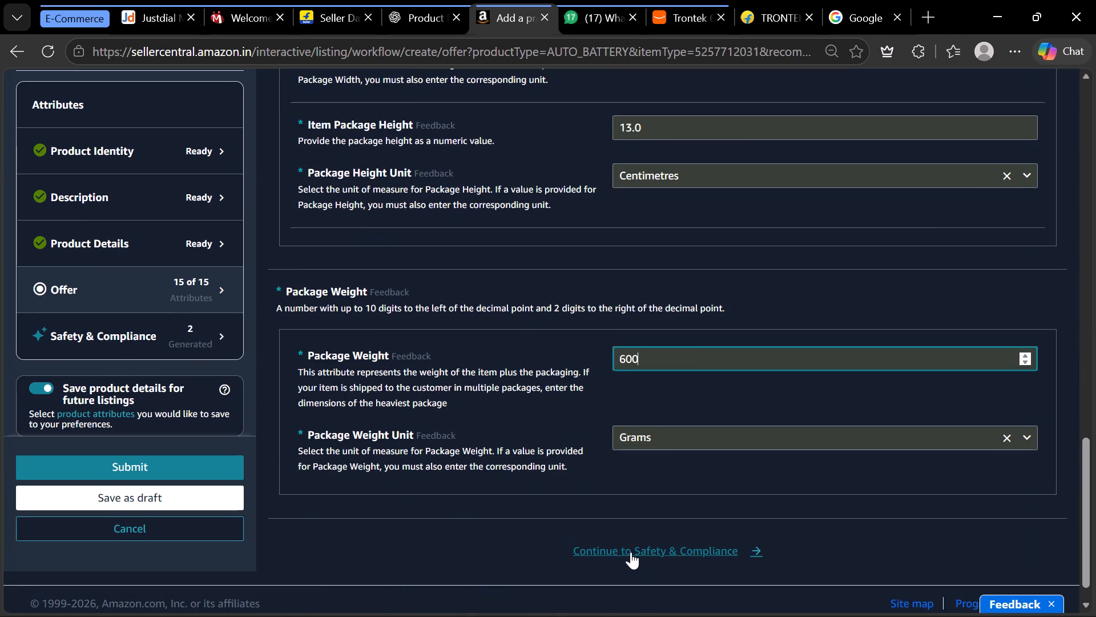
left_click(631, 552)
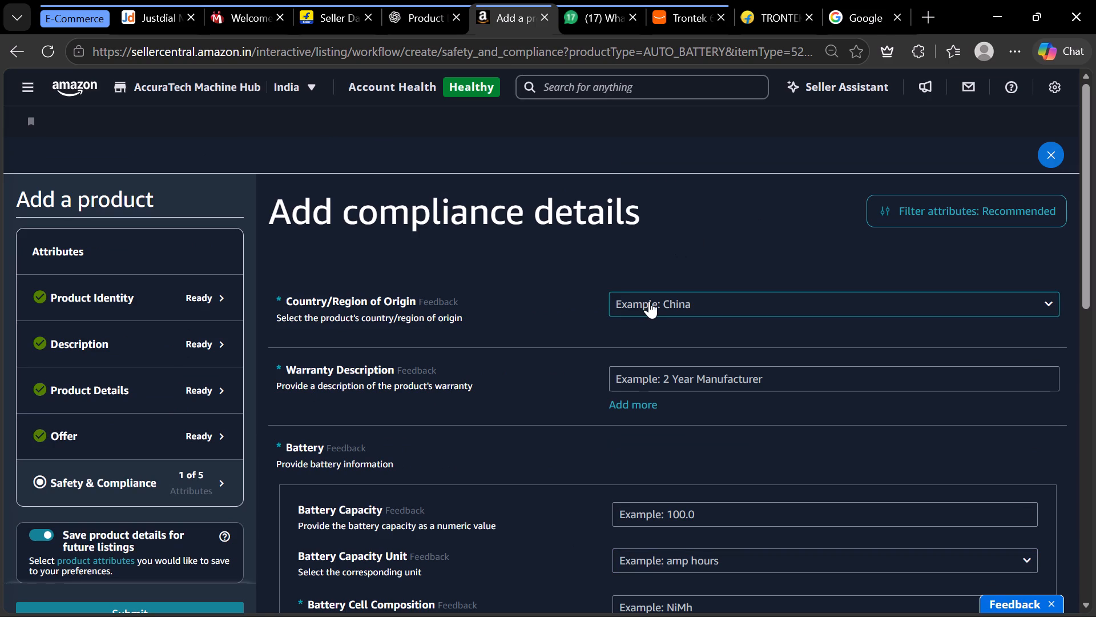
Set the Country/Region of Origin to India.
left_click(649, 301)
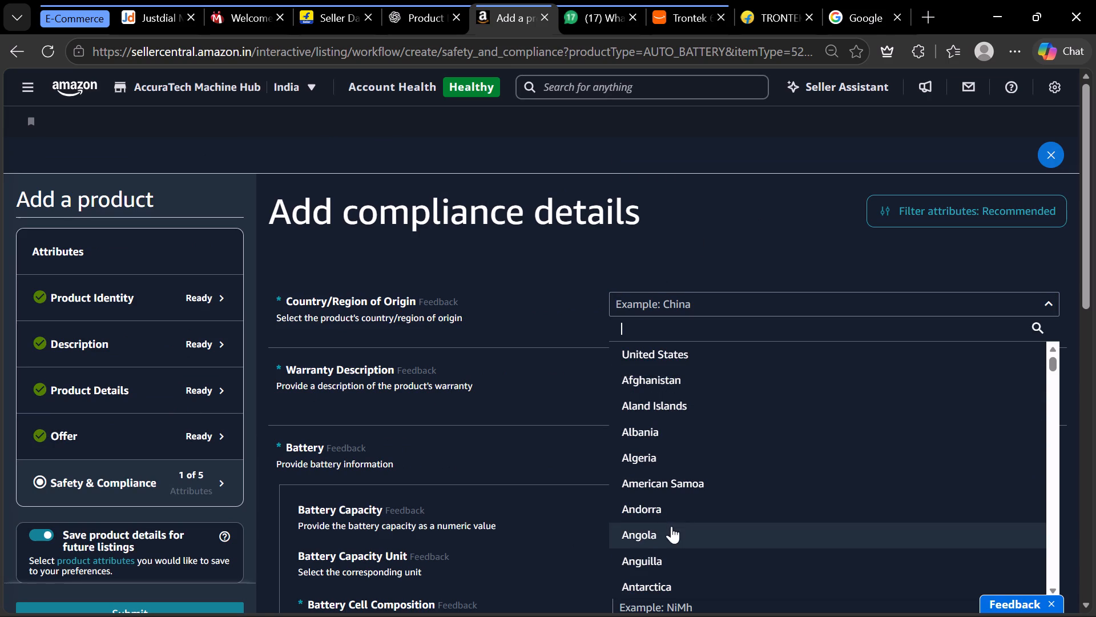
type("ind")
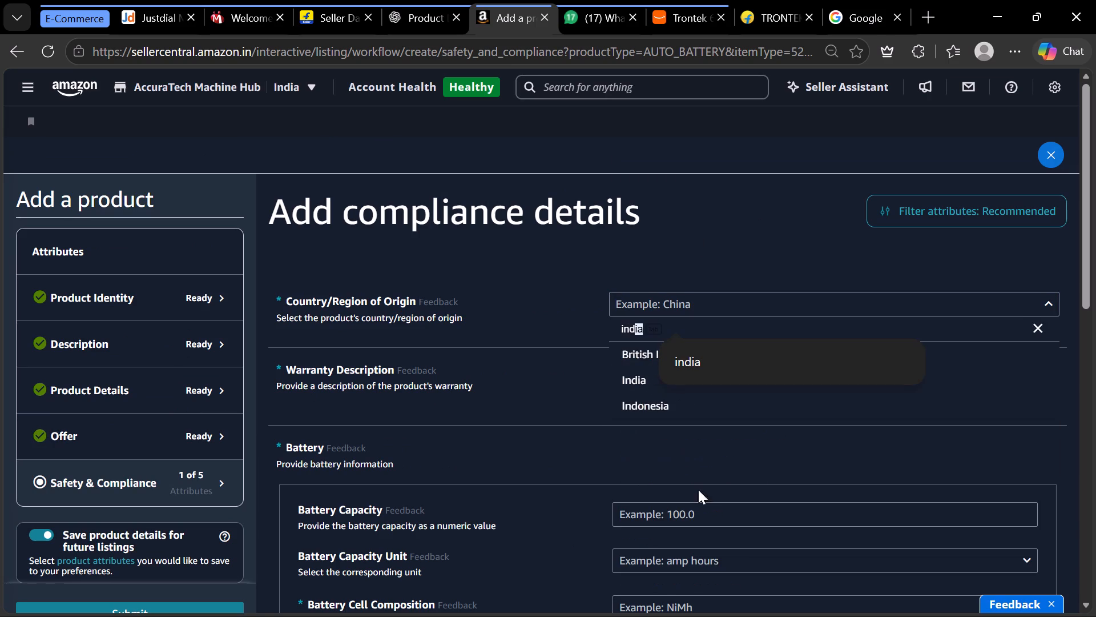
left_click(624, 380)
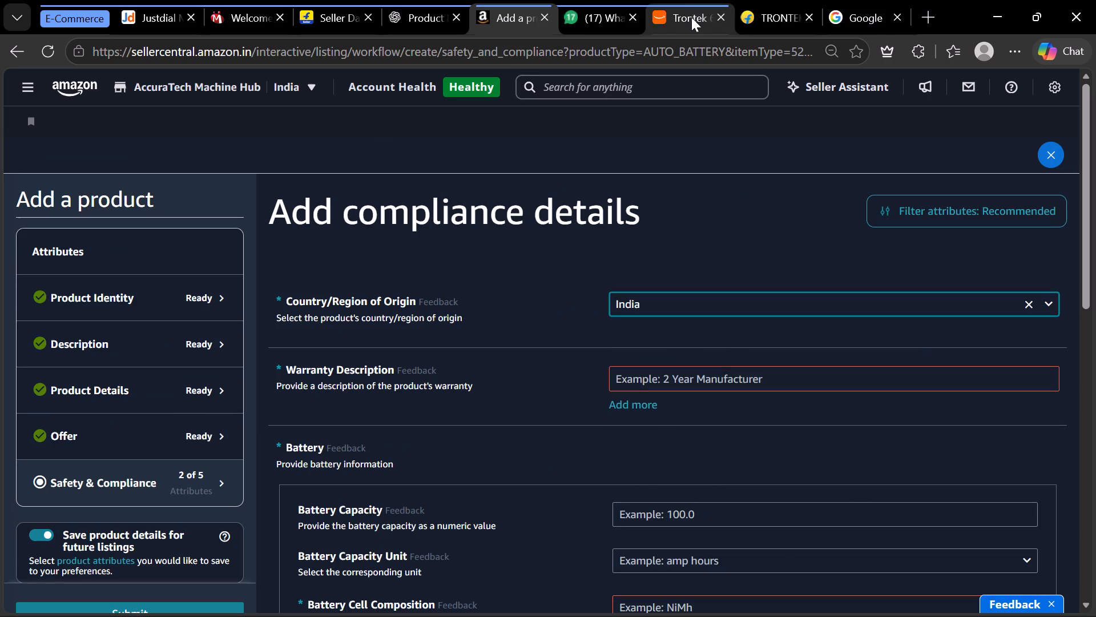
Check the item details in the Trontek listing's product information, and set the Warranty Description in the new listing to NA.
left_click(691, 17)
scroll(762, 507, "down", 1)
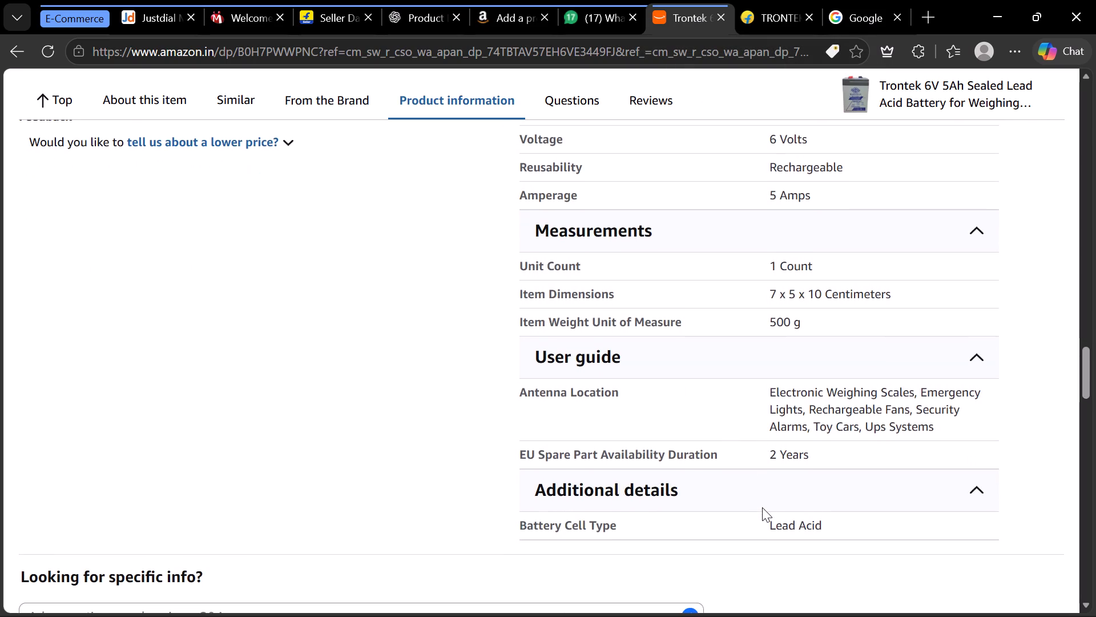
scroll(762, 507, "down", 1)
scroll(762, 507, "up", 1)
scroll(694, 420, "up", 1)
left_click(477, 322)
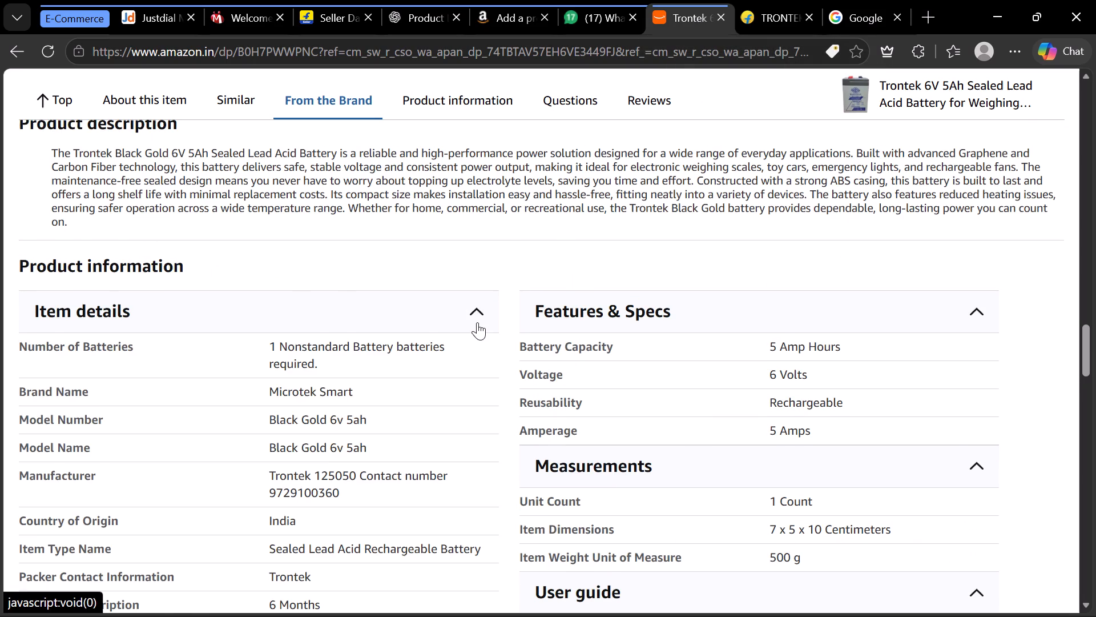
scroll(477, 322, "down", 1)
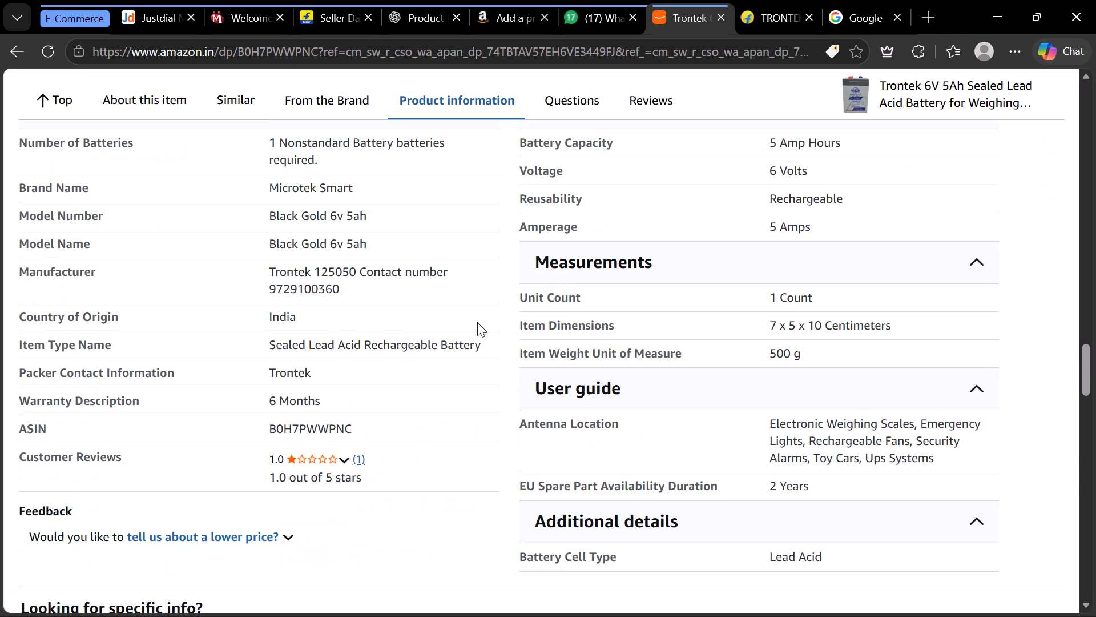
left_click(515, 25)
left_click(706, 377)
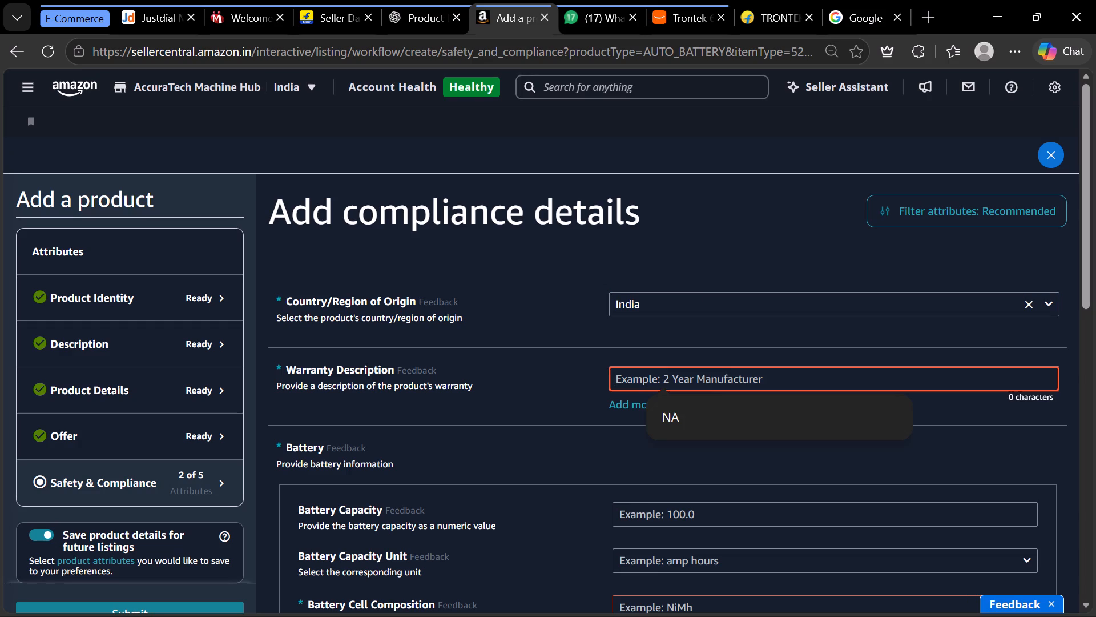
left_click(678, 418)
left_click(509, 414)
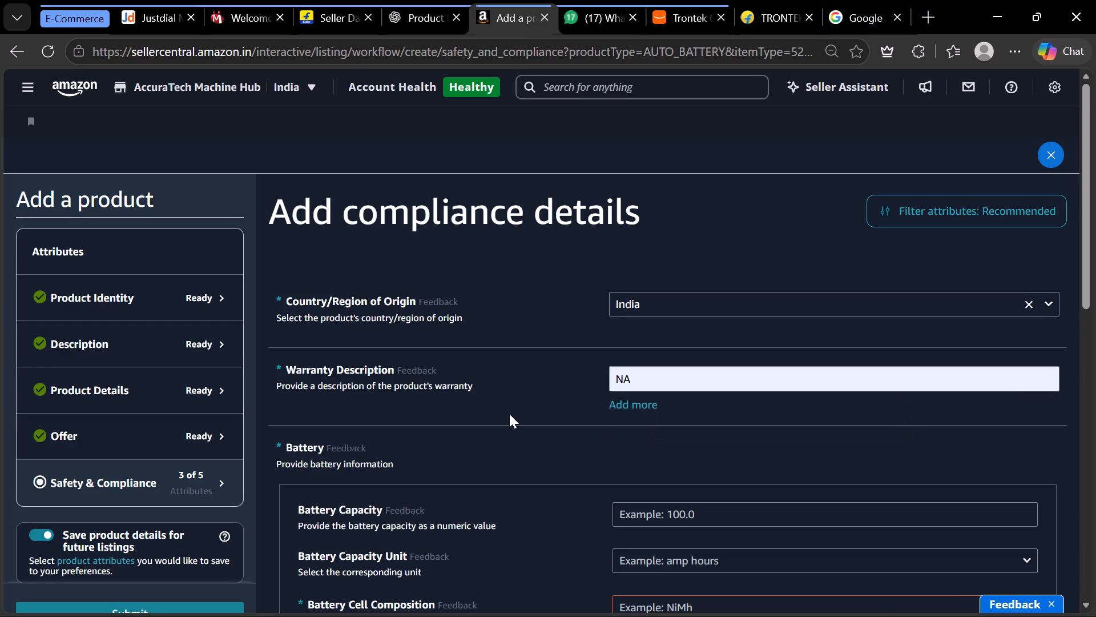
Review the battery, dangerous goods and liquid contents fields in the compliance details.
scroll(509, 414, "down", 2)
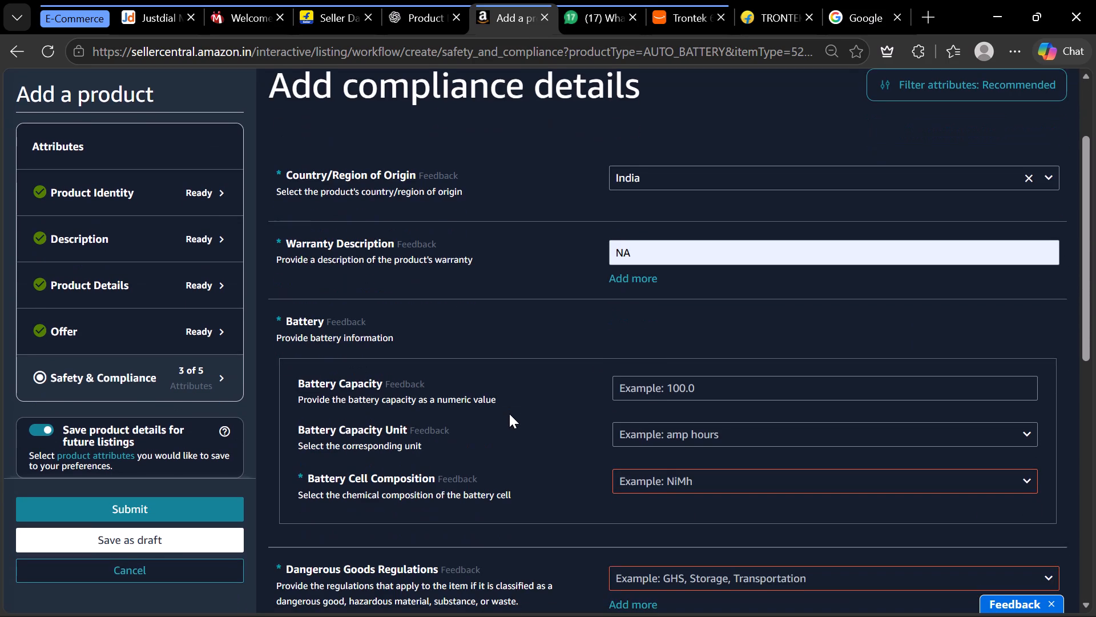
scroll(509, 414, "down", 5)
scroll(509, 414, "up", 3)
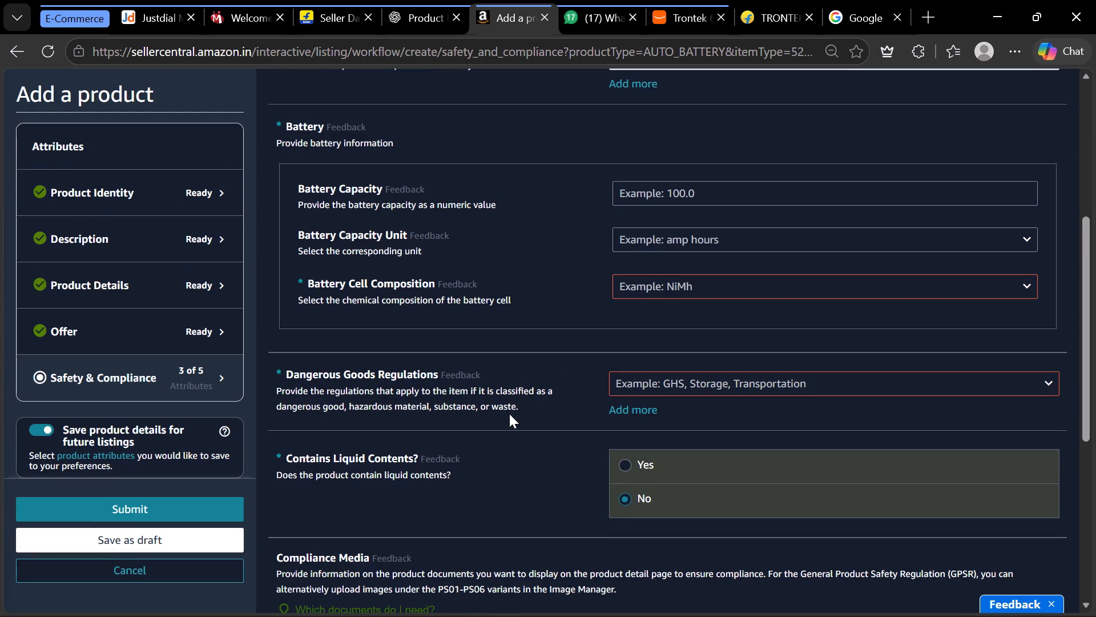
scroll(509, 414, "up", 1)
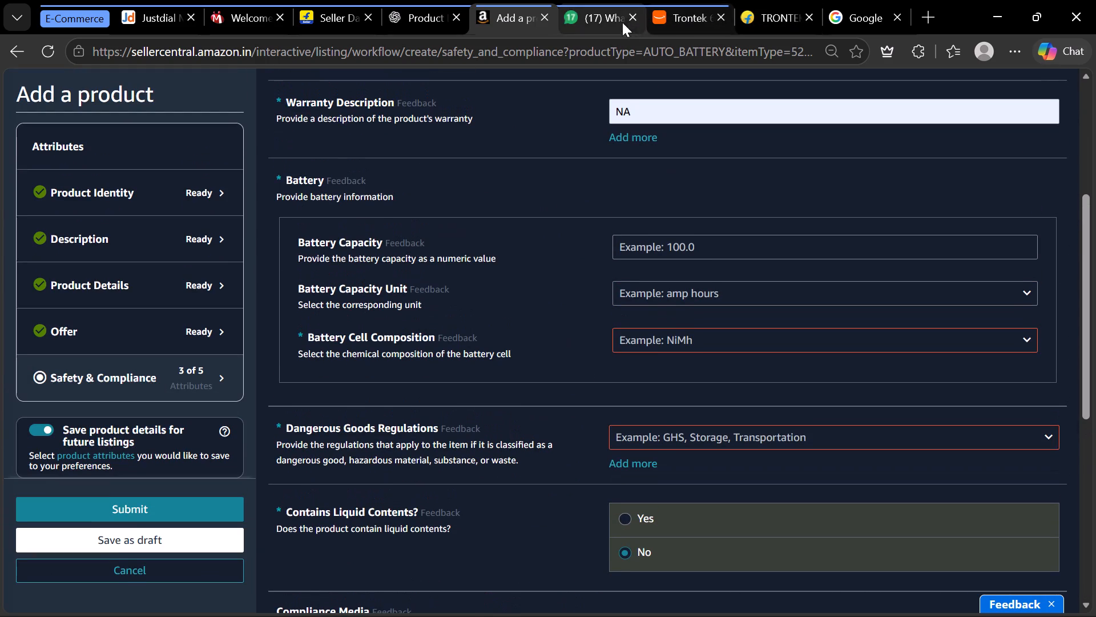
left_click(679, 26)
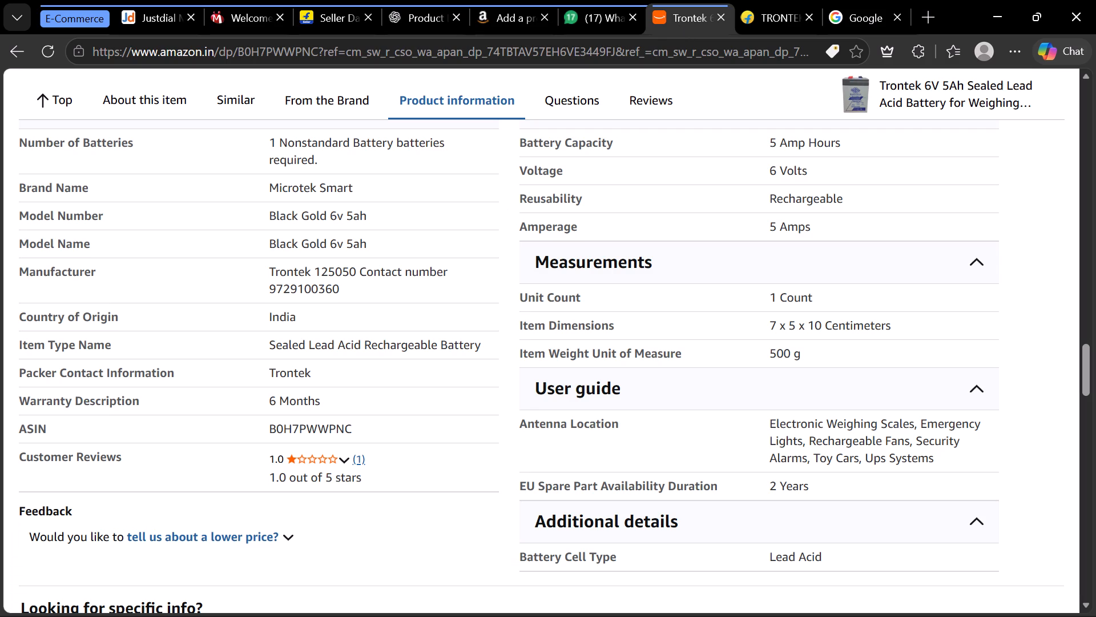
scroll(654, 362, "up", 1)
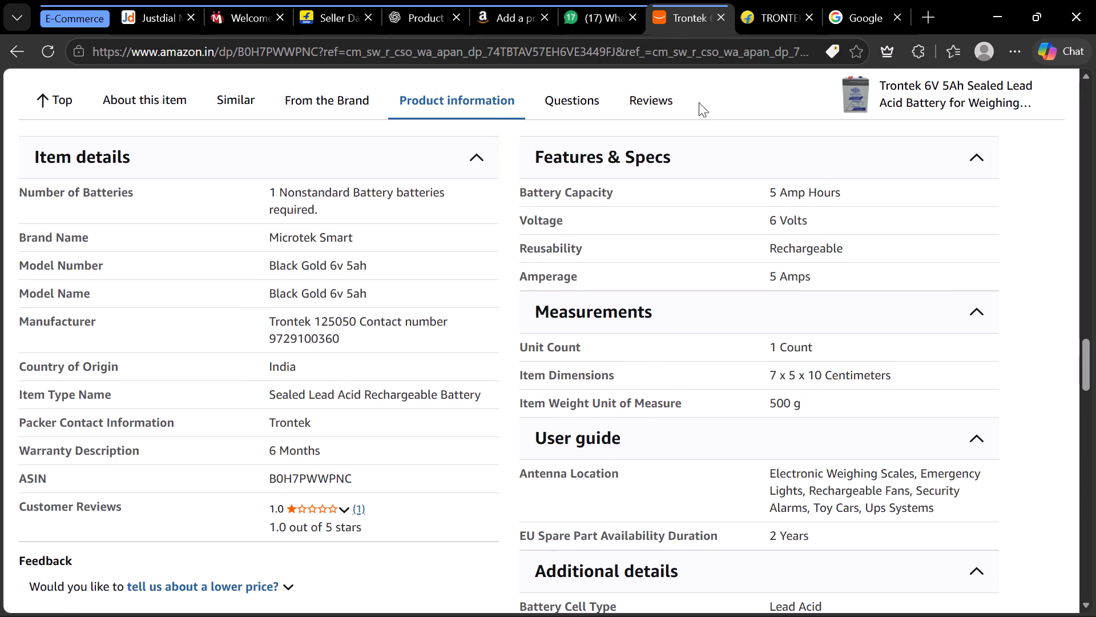
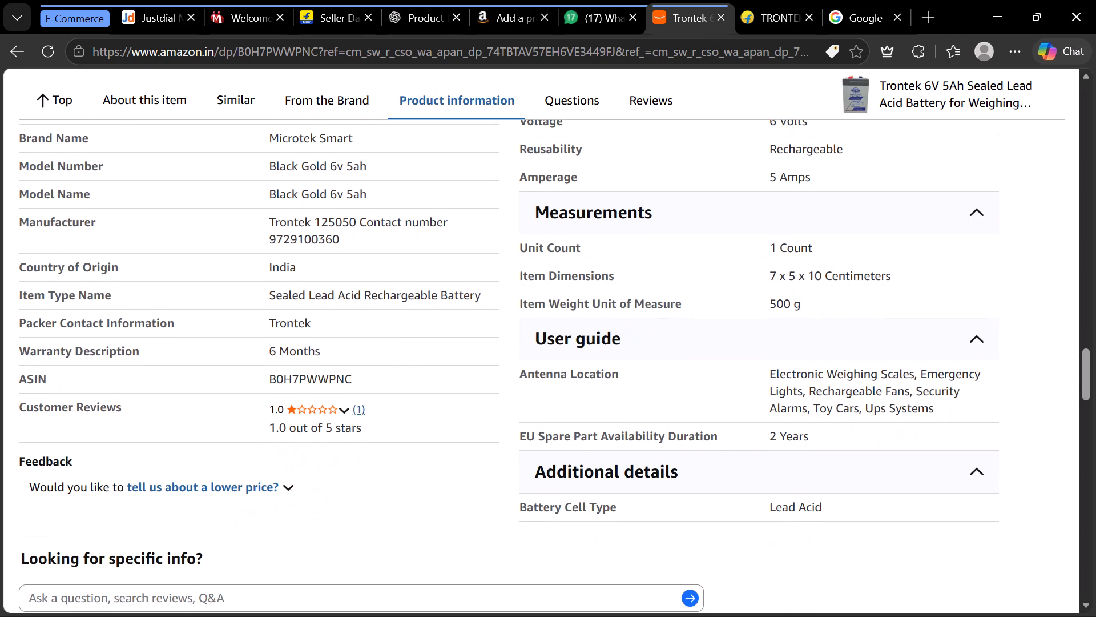
Return to the new product listing and set the Battery Cell Composition to Lead Acid.
left_click(527, 21)
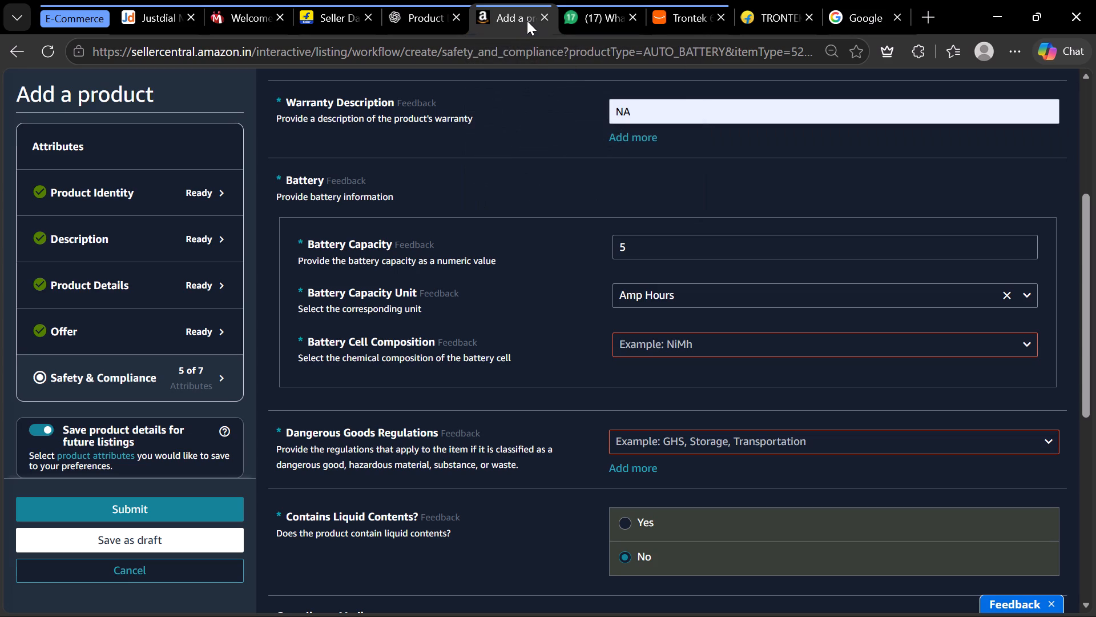
key("super+a")
key("super+a")
Set the Battery Cell Composition to Lead Acid.
left_click(696, 347)
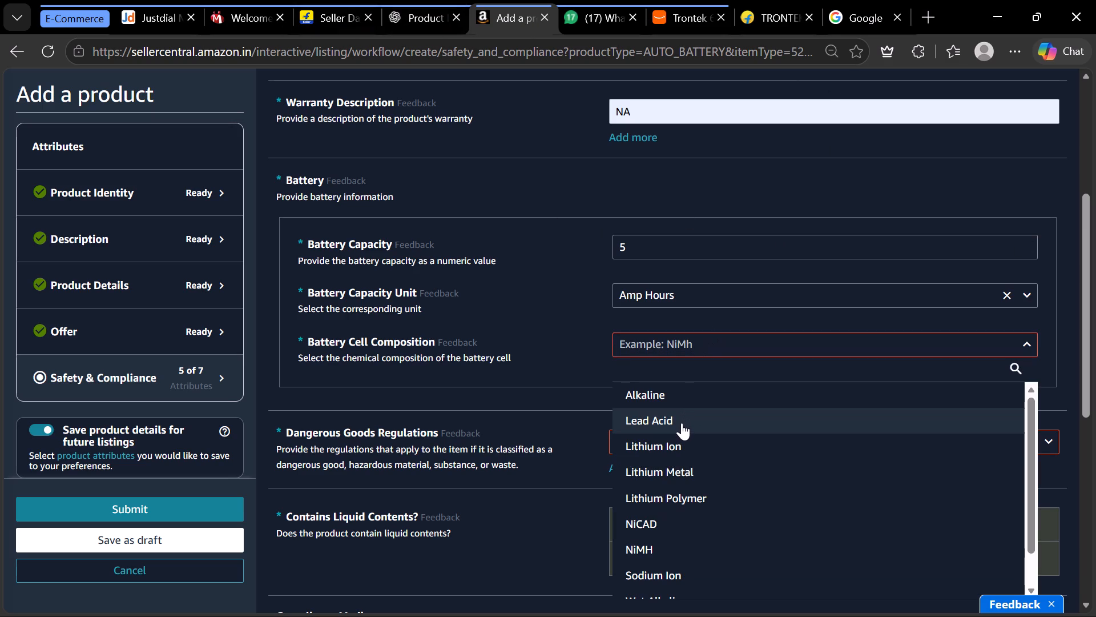
left_click(682, 423)
Check the Trontek listing's product information for details relevant to the Dangerous Goods Regulations field.
left_click(702, 3)
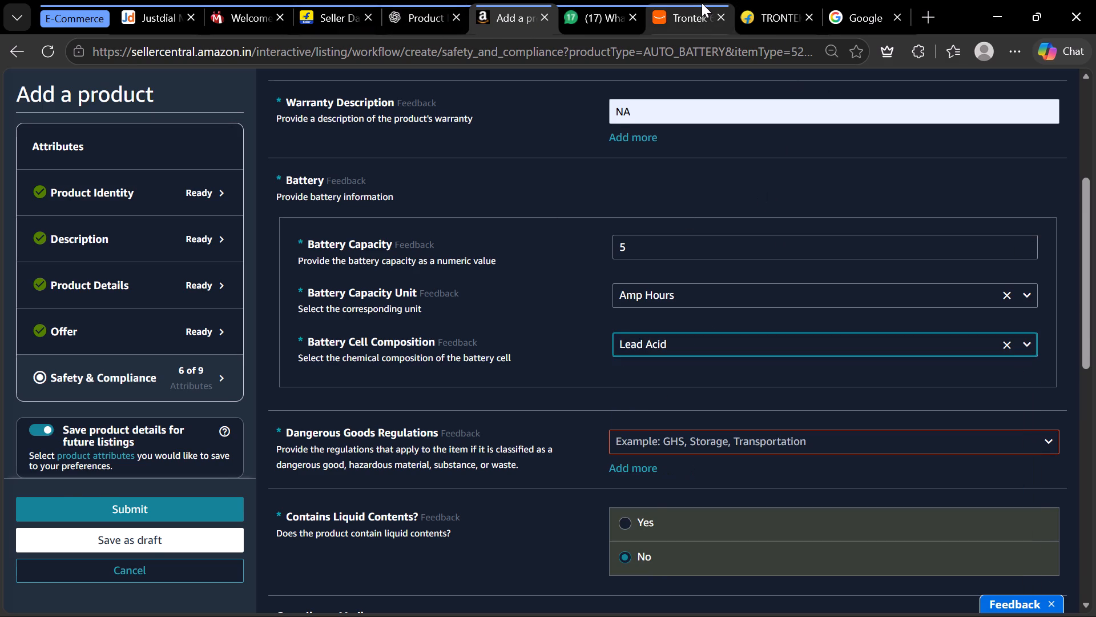
left_click(526, 12)
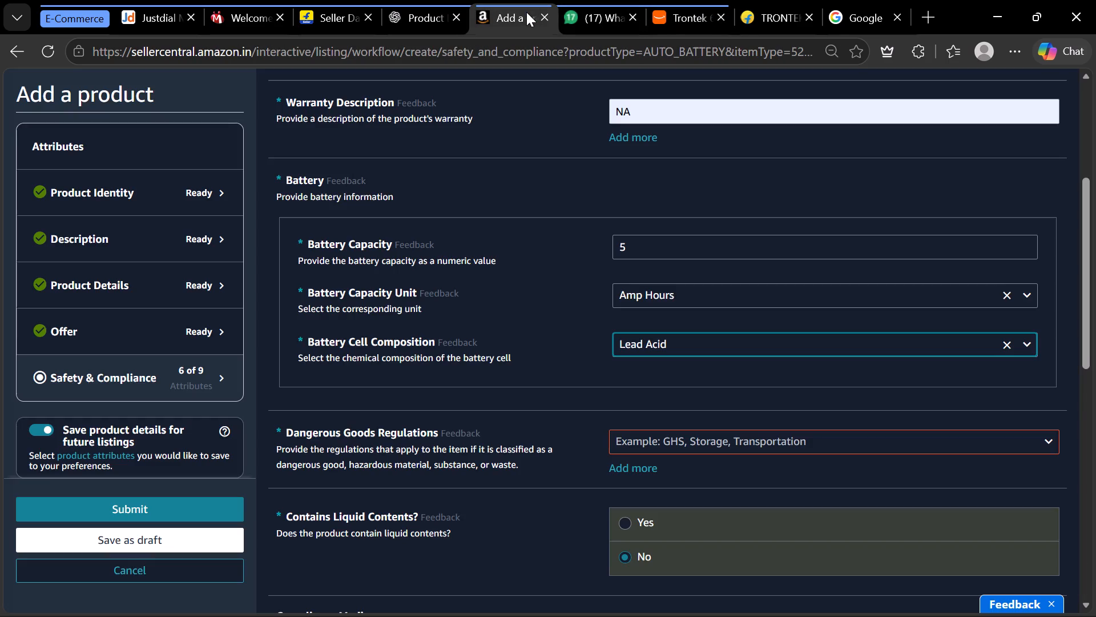
left_click(678, 444)
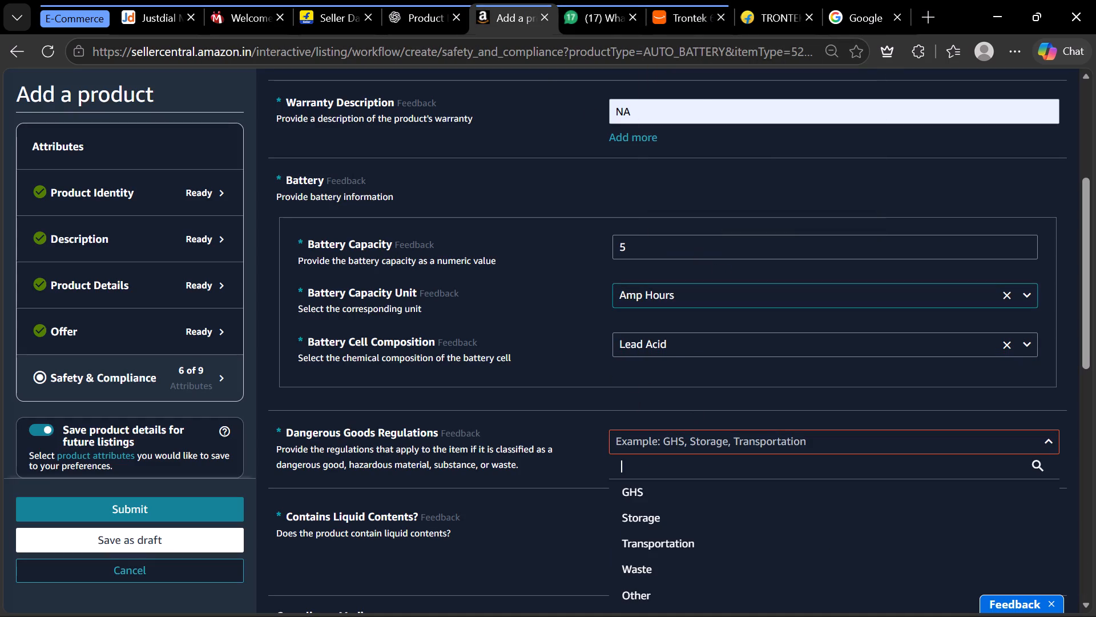
left_click(670, 11)
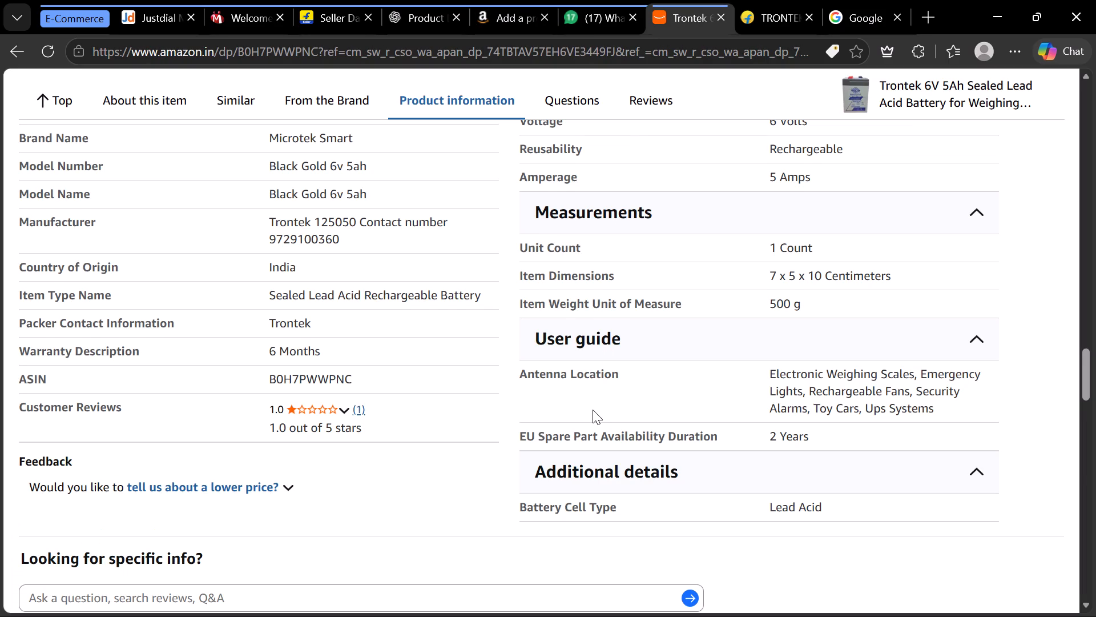
scroll(593, 410, "up", 2)
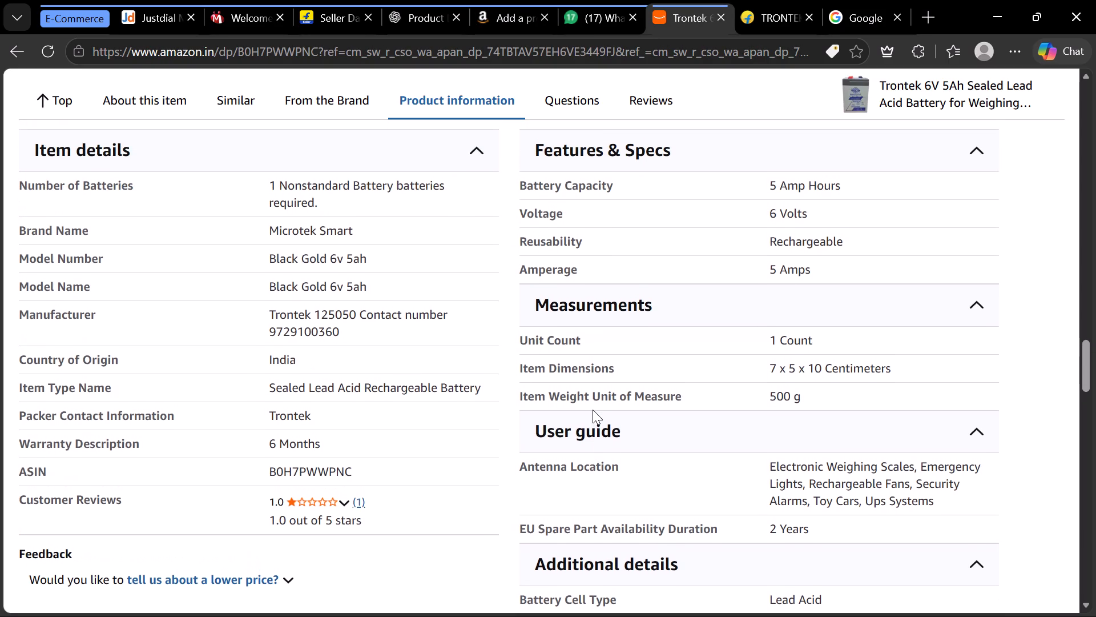
scroll(593, 410, "up", 1)
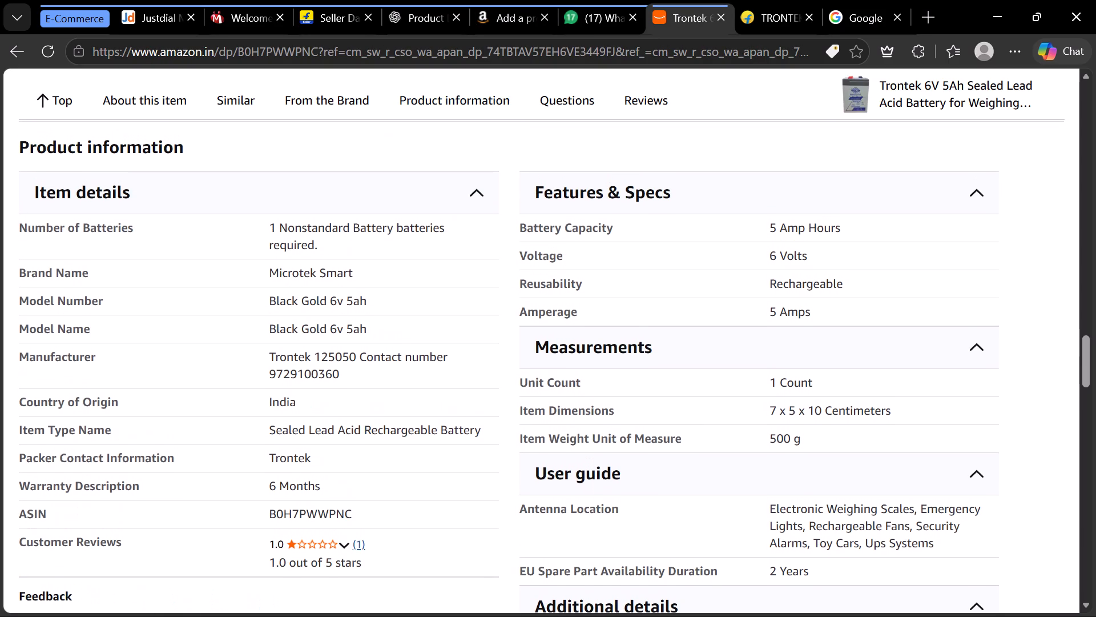
scroll(593, 410, "down", 1)
scroll(521, 224, "up", 1)
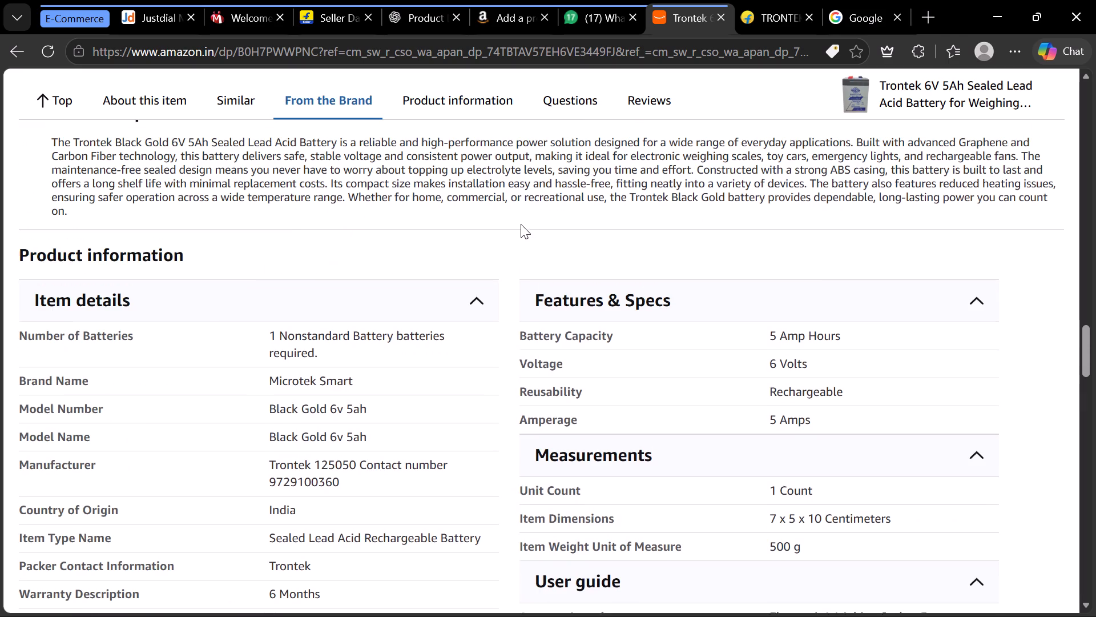
scroll(521, 224, "up", 1)
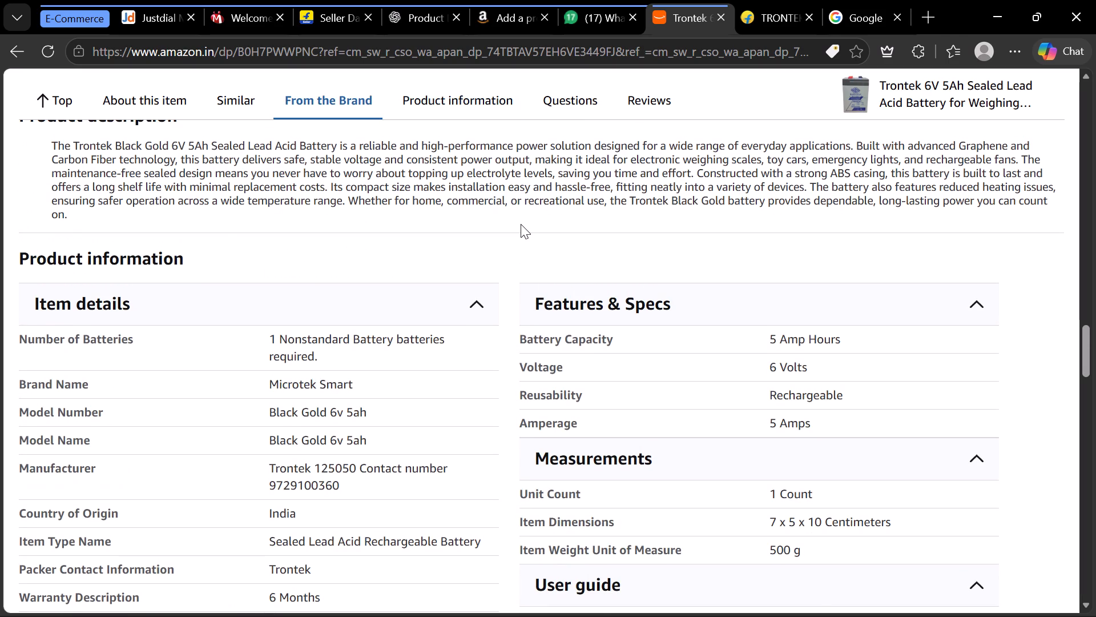
scroll(521, 224, "down", 2)
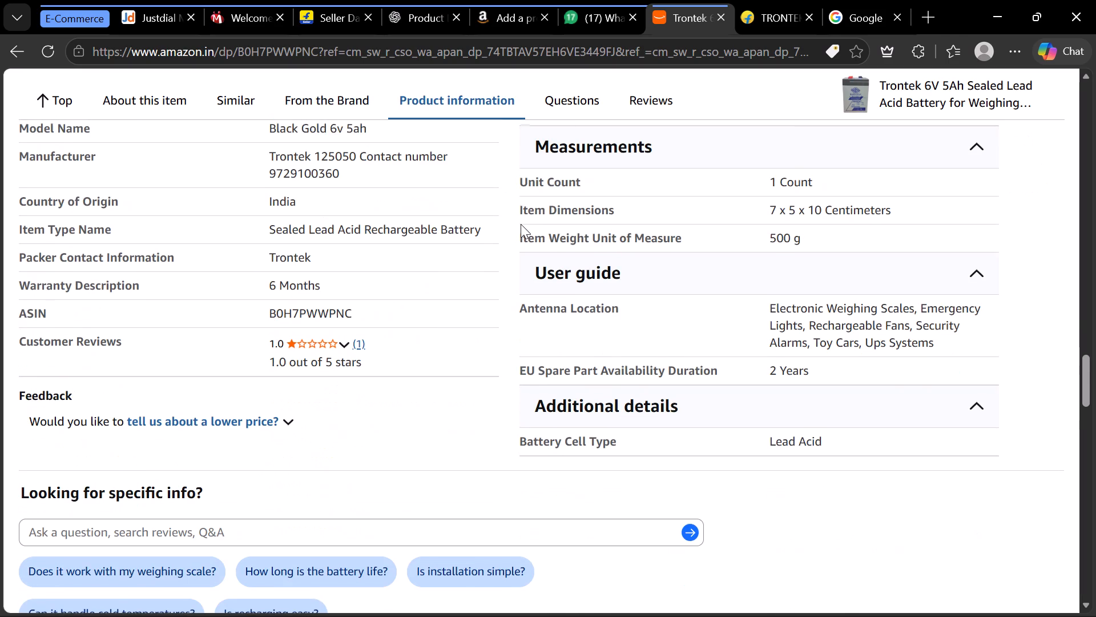
scroll(521, 224, "down", 1)
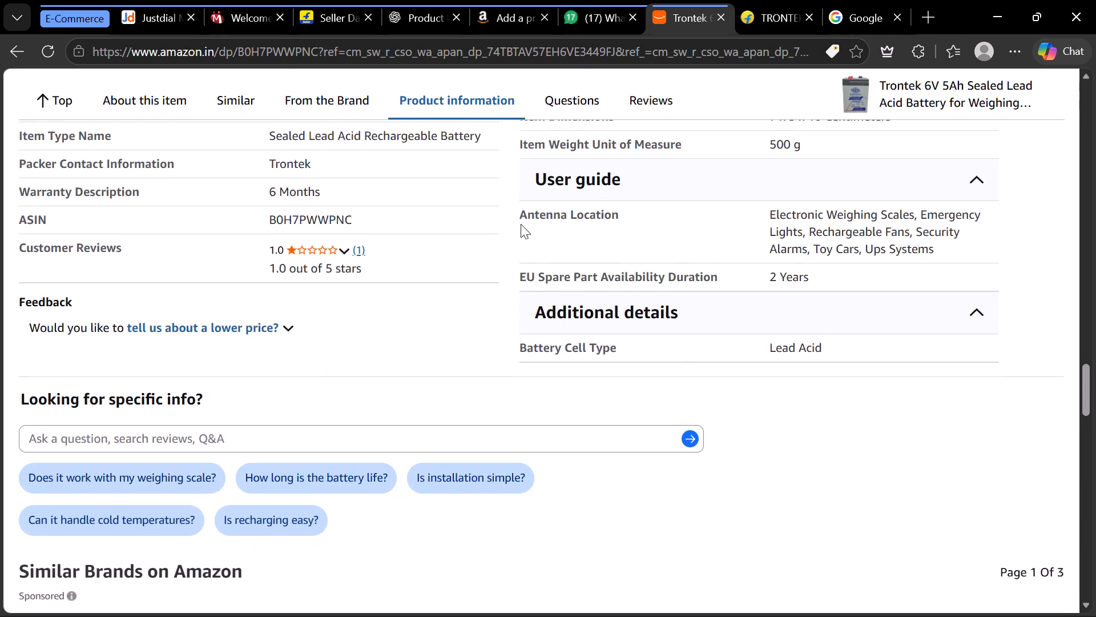
scroll(521, 224, "up", 2)
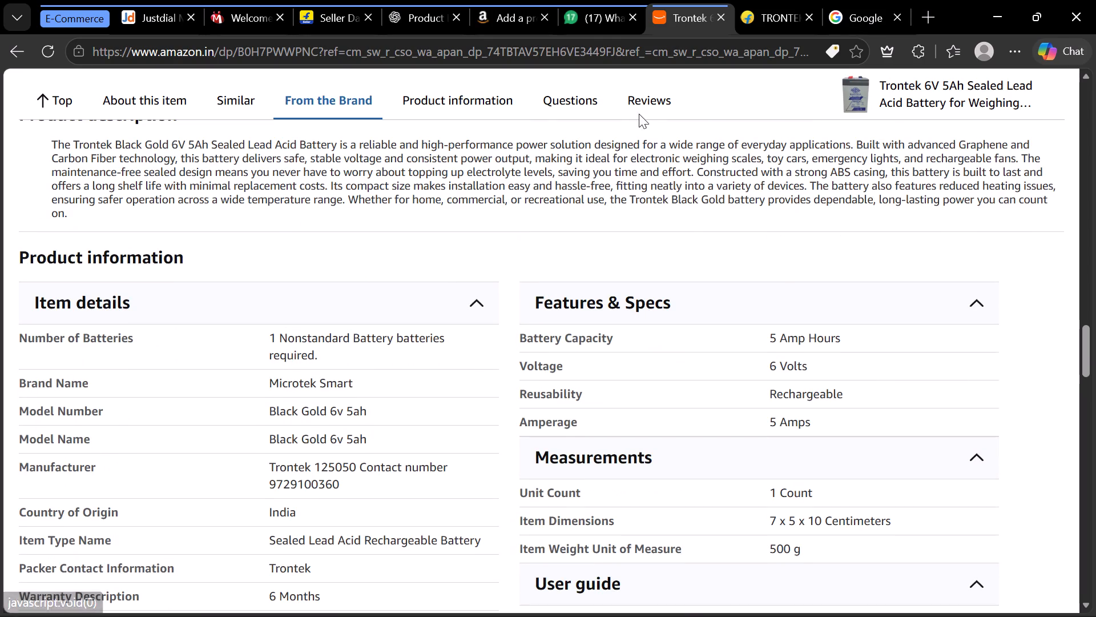
left_click(521, 6)
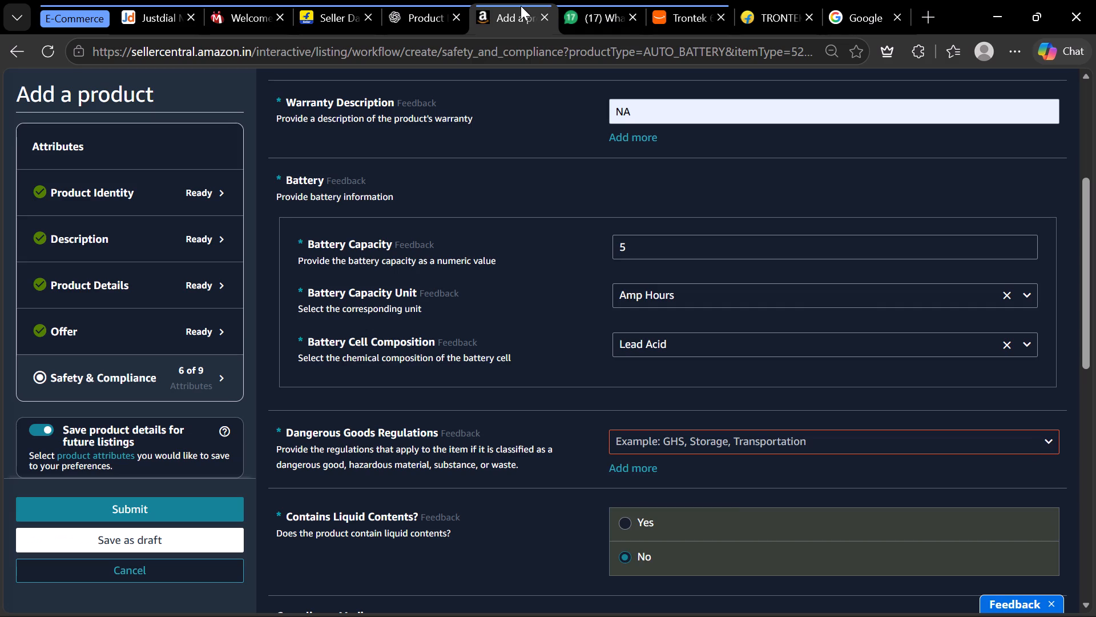
Review the available options for Dangerous Goods Regulations in the new listing.
left_click(712, 450)
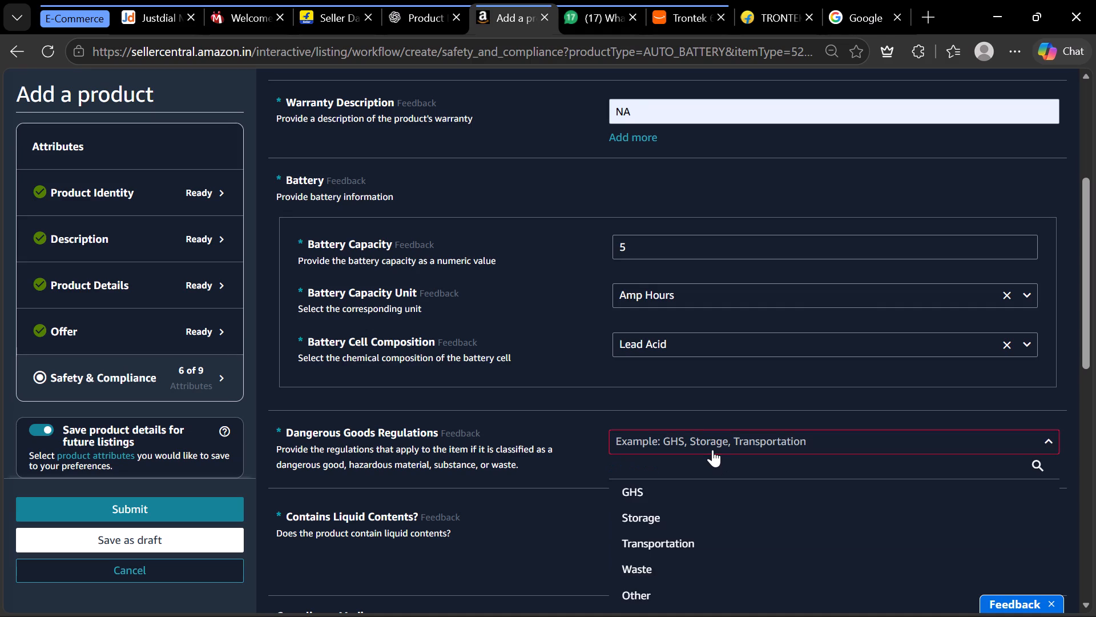
scroll(712, 450, "down", 1)
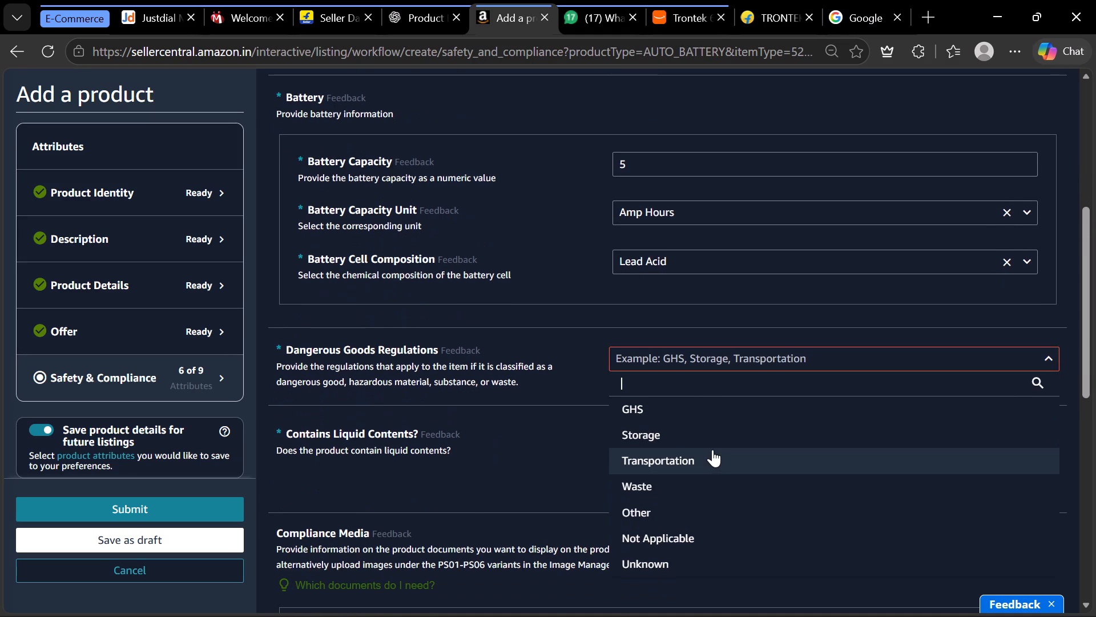
scroll(498, 435, "down", 1)
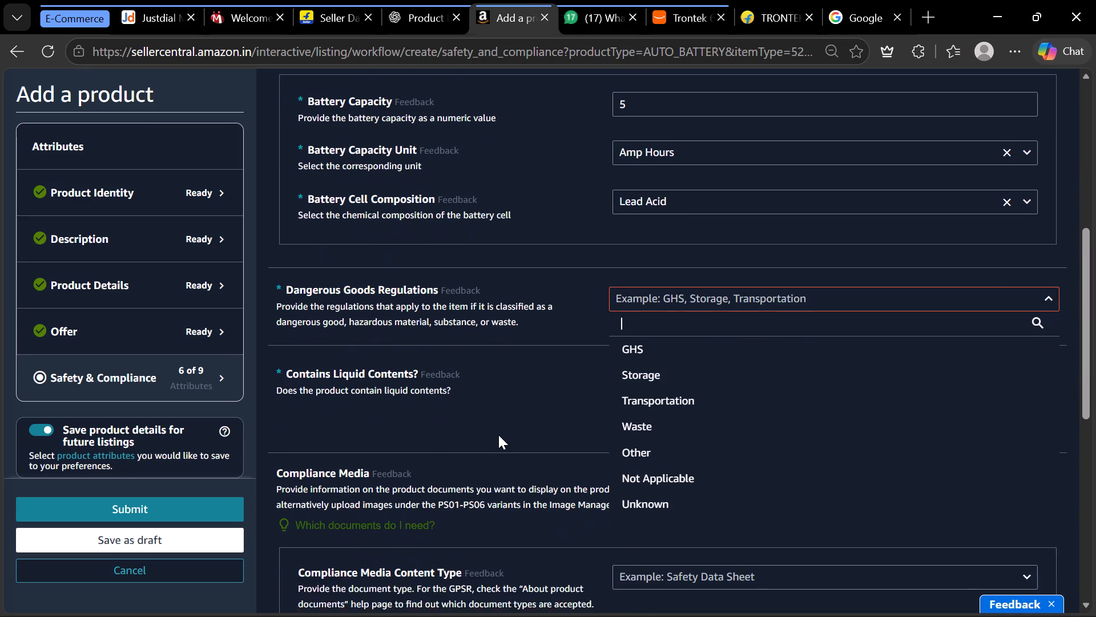
scroll(498, 435, "down", 1)
Open the Google desktop app and attach the AccuraTech Black Gold Battery on Work image from the AccuraTech Battery 6V folder in Downloads.
key("alt+space")
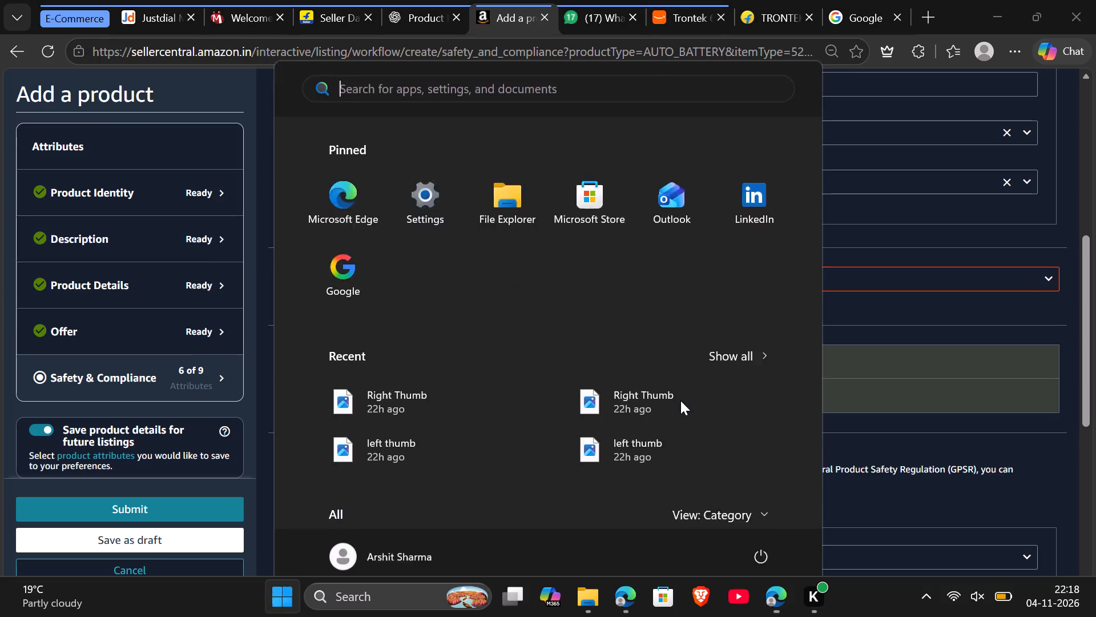
type("goo")
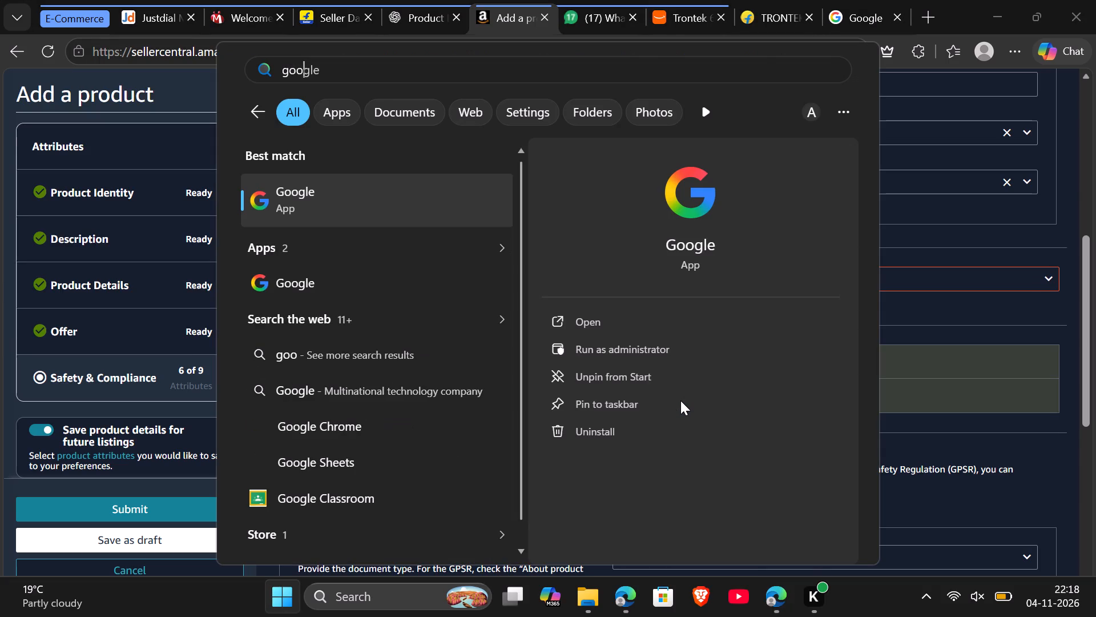
key("Return")
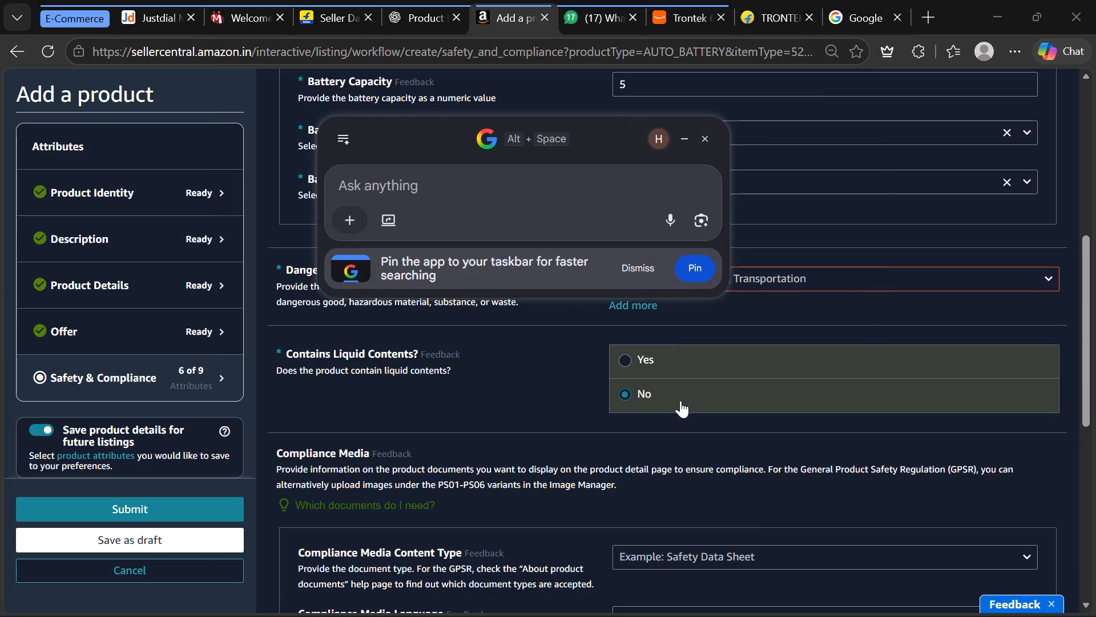
left_click(349, 223)
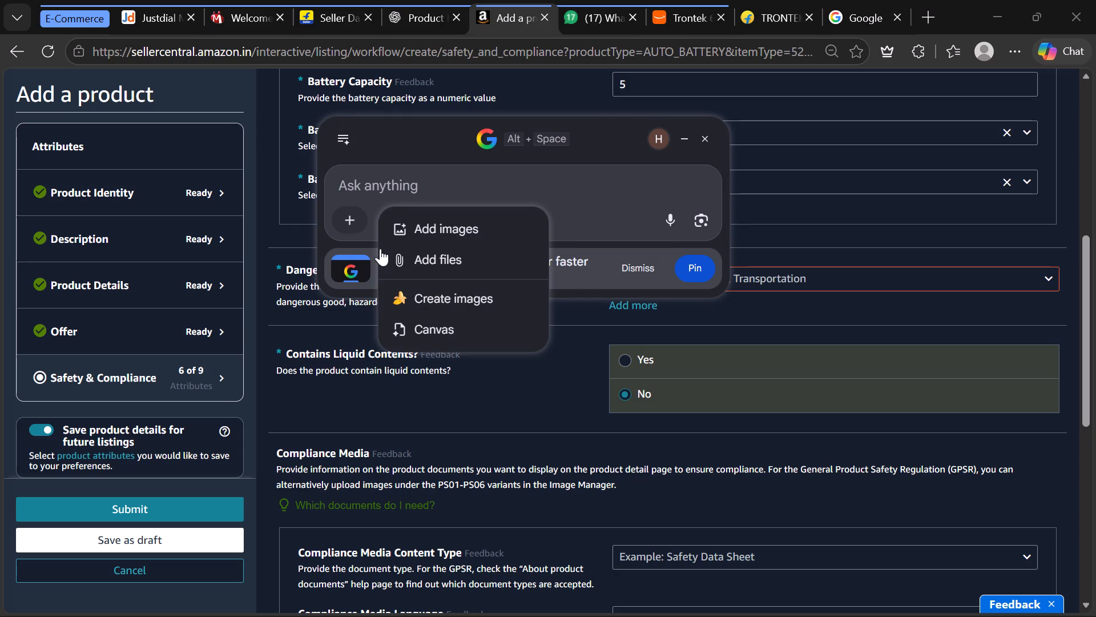
left_click(410, 234)
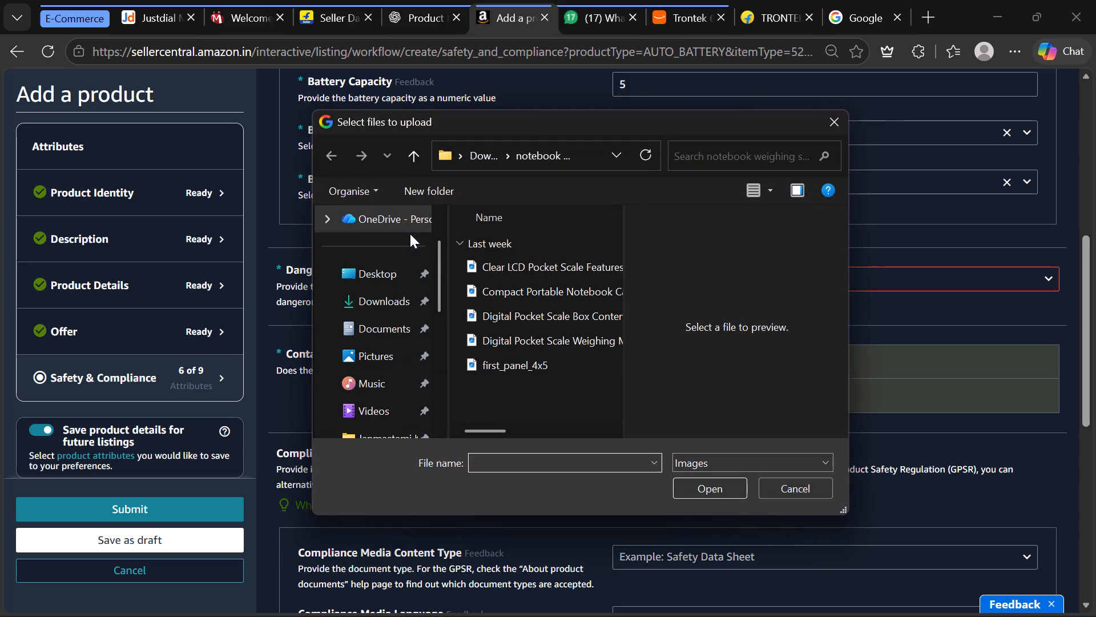
left_click(503, 303)
left_click(388, 310)
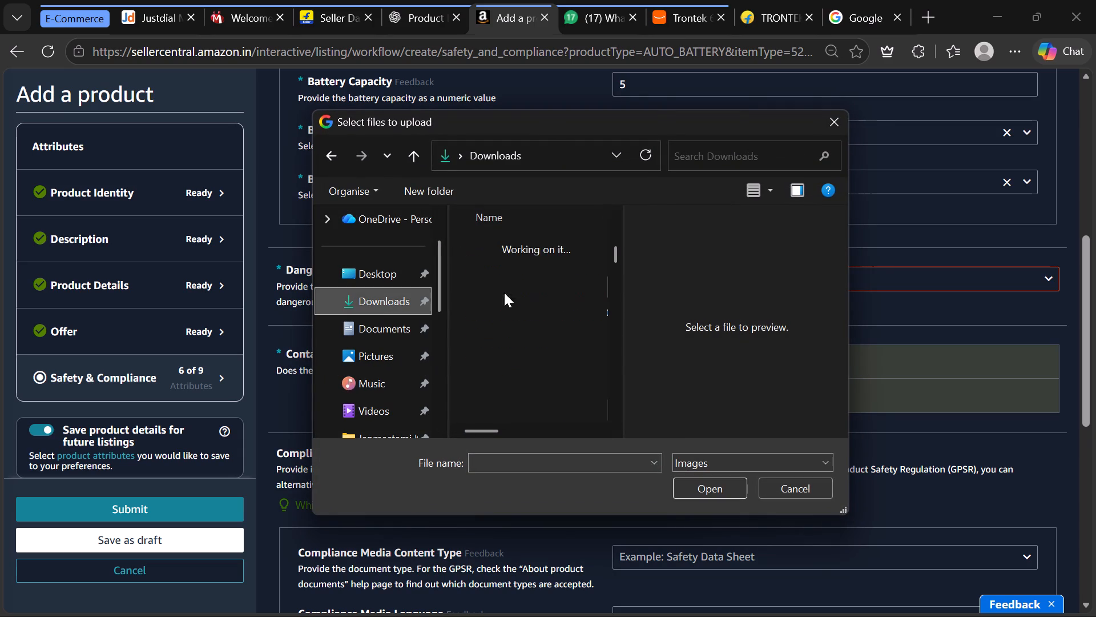
scroll(513, 362, "up", 4)
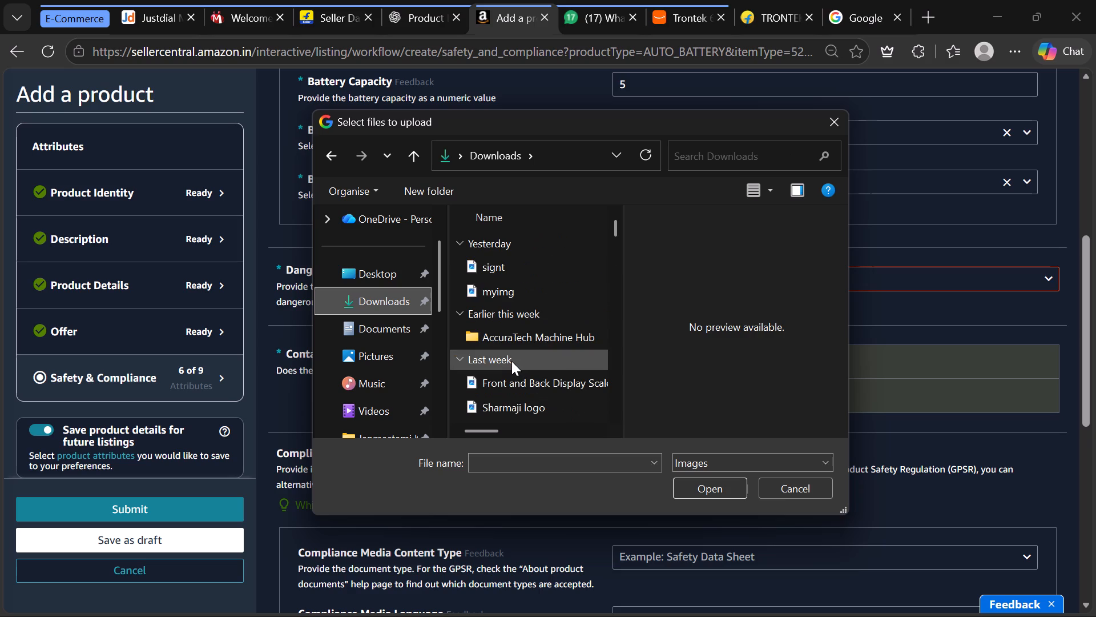
double_click(503, 339)
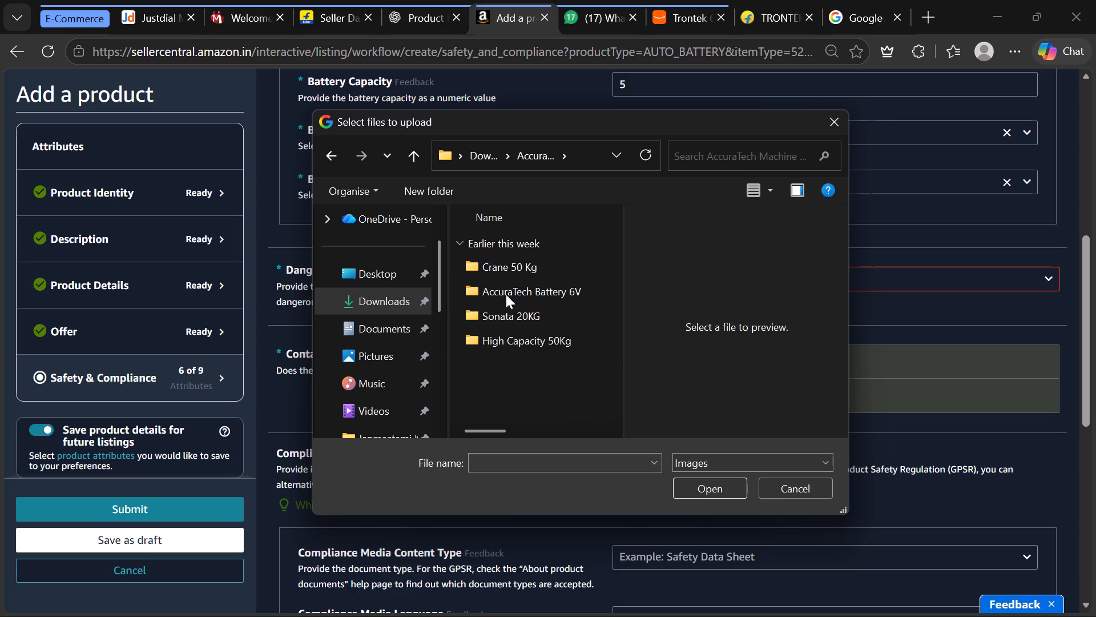
double_click(506, 291)
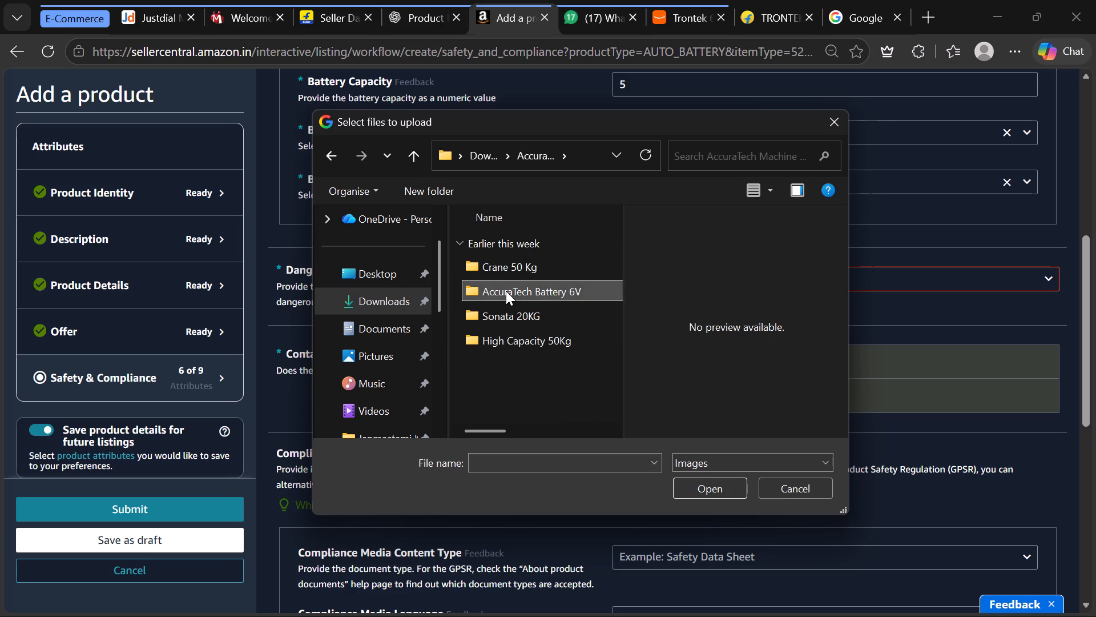
left_click(507, 343)
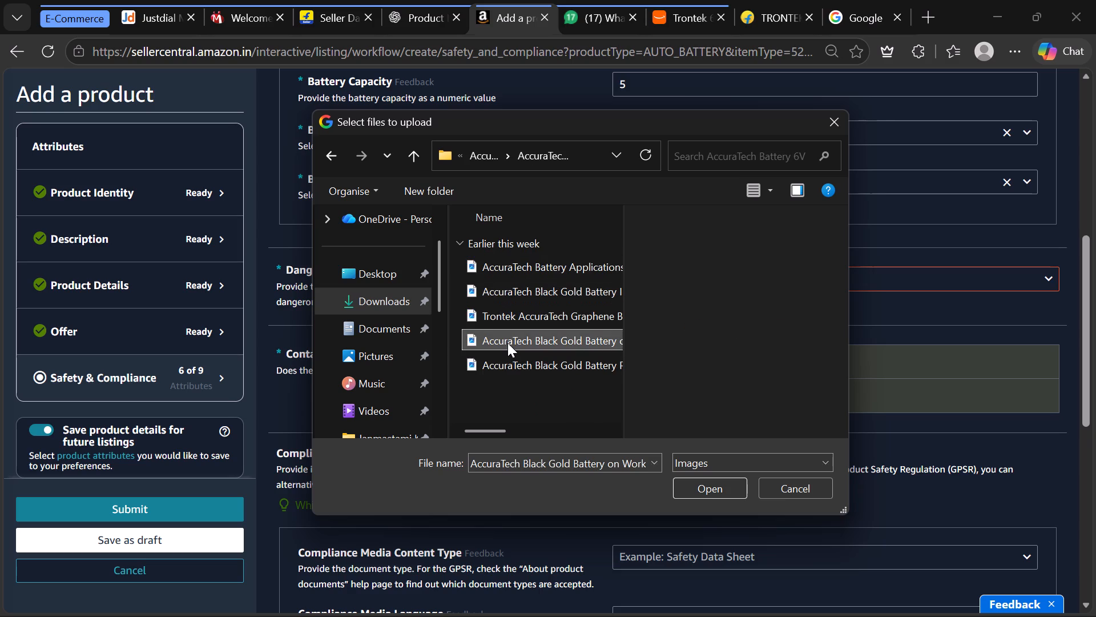
key("Return")
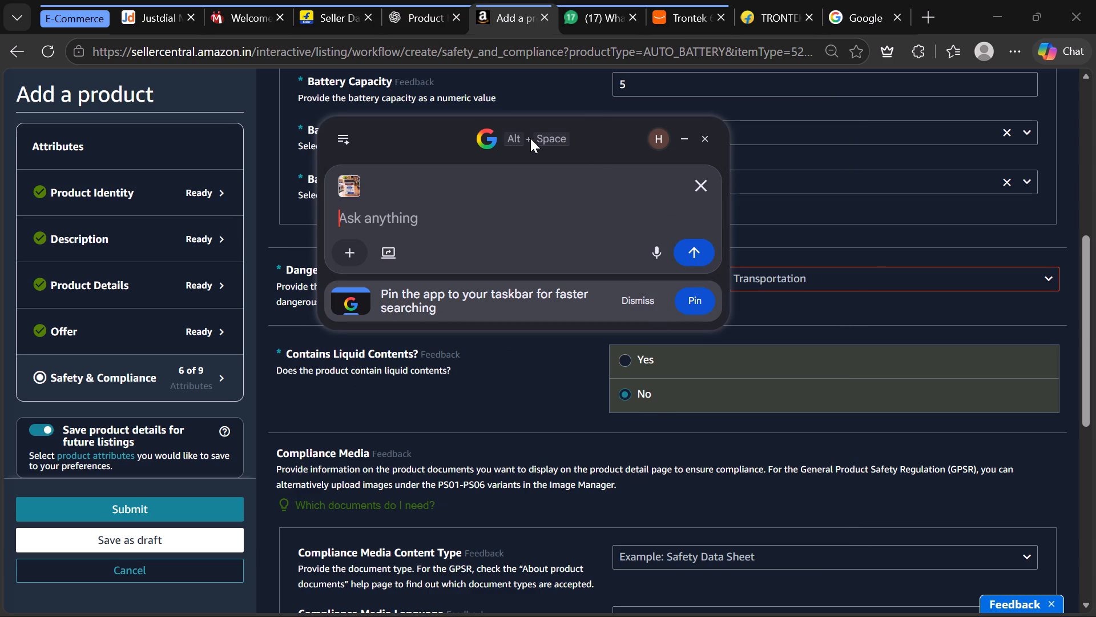
Place the Google prompt window clear of the Dangerous Goods Regulations field and begin the question with "in which".
left_click_drag(472, 138, 272, 285)
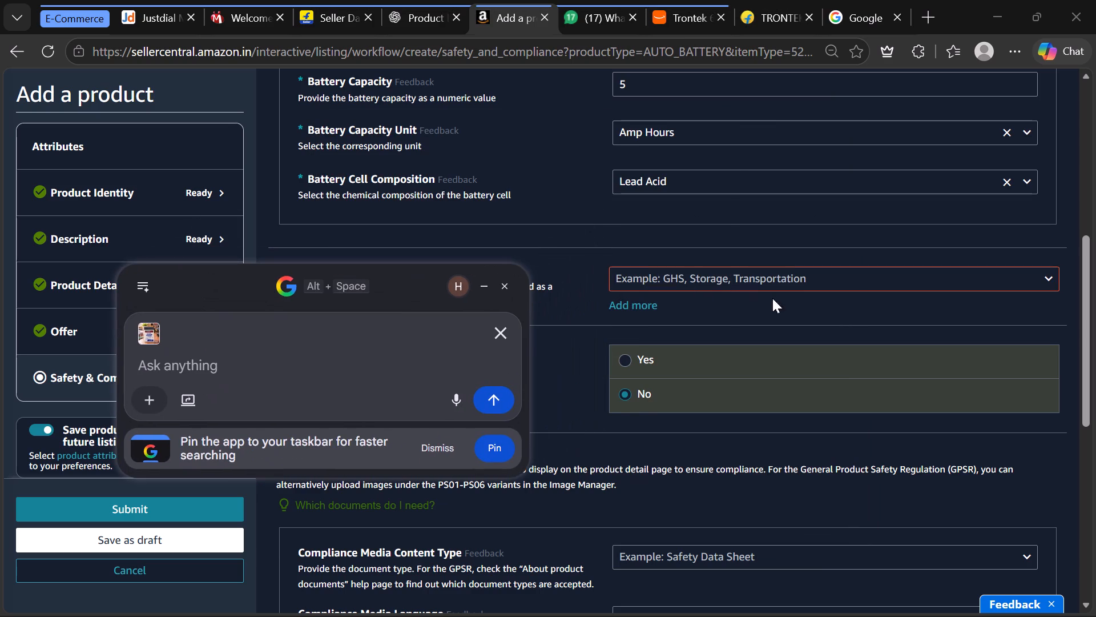
left_click(772, 281)
key("alt+space")
key("alt+F23")
key("alt+F23")
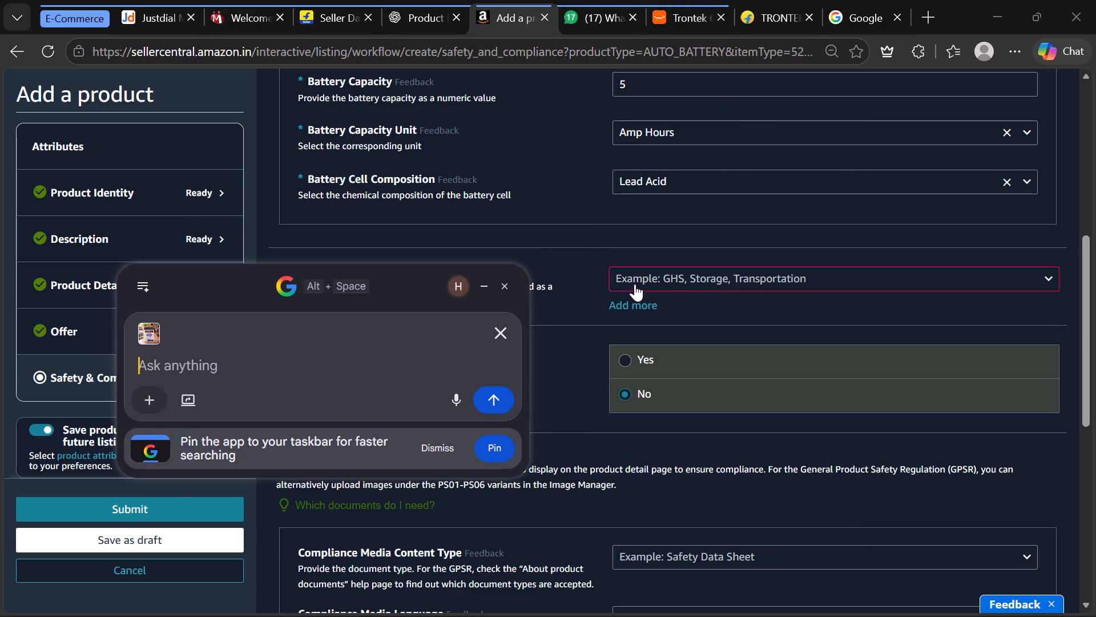
left_click_drag(413, 297, 413, 295)
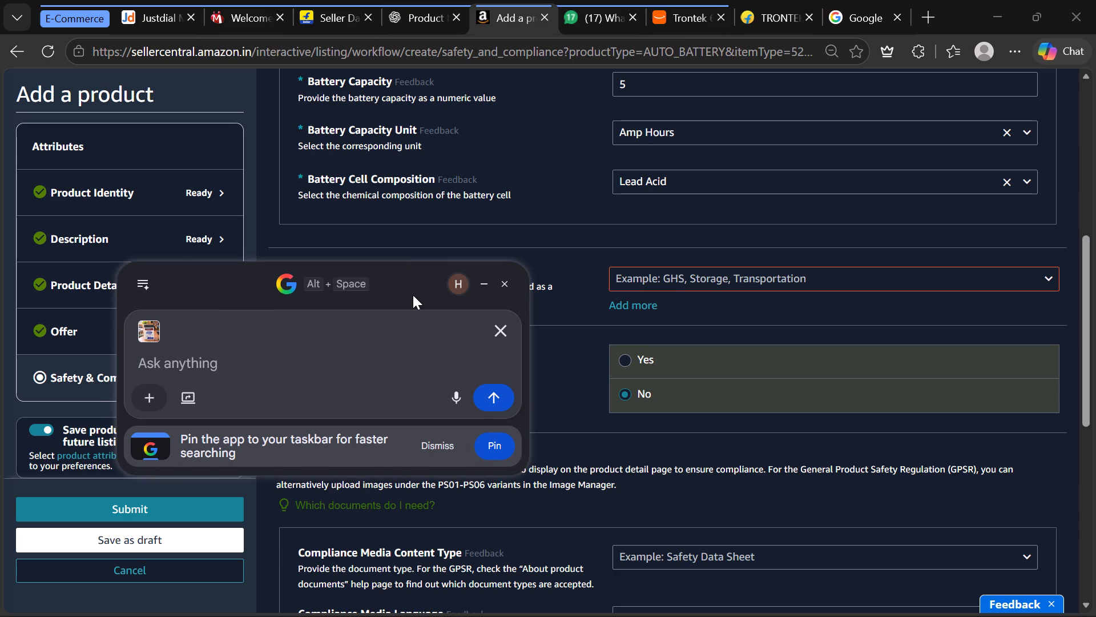
left_click_drag(413, 295, 404, 275)
left_click_drag(404, 272, 421, 411)
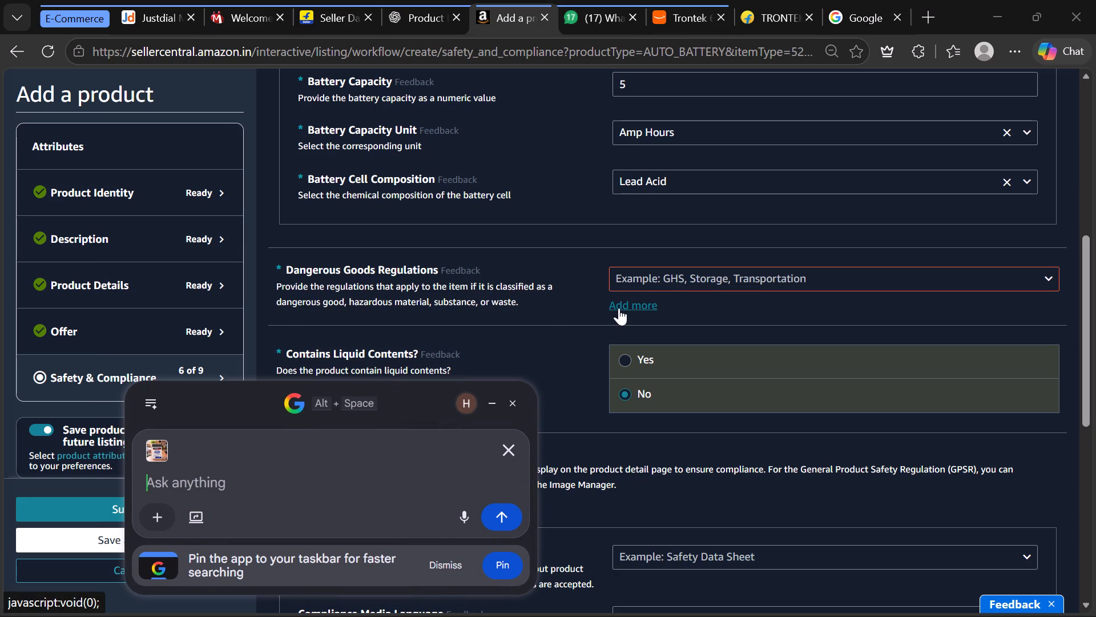
type("inwhi")
key("alt+space")
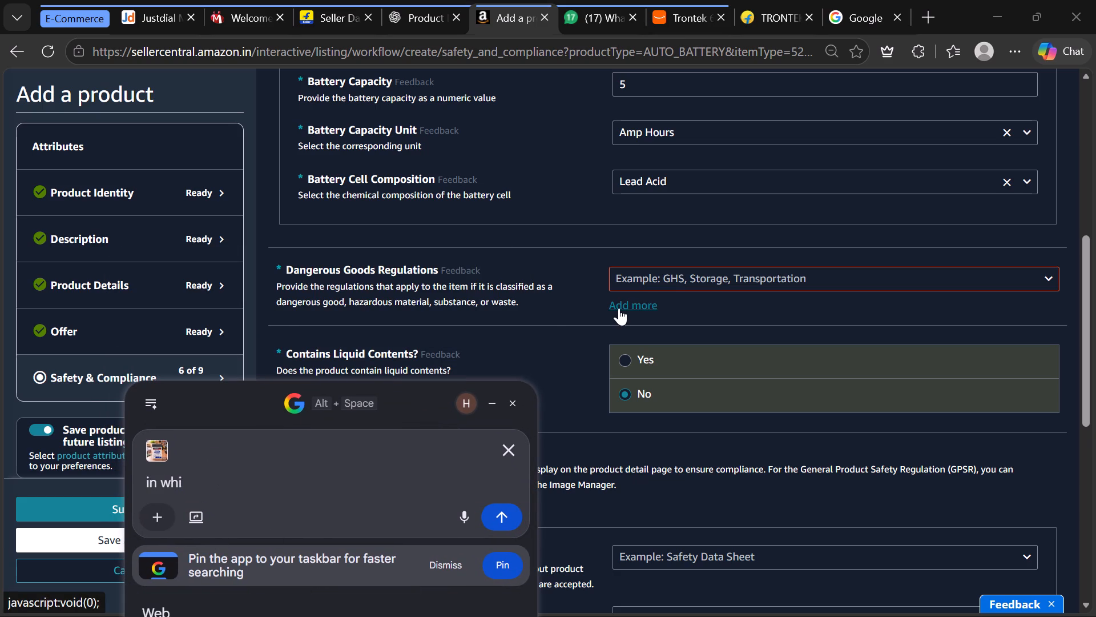
type("ch")
key("space")
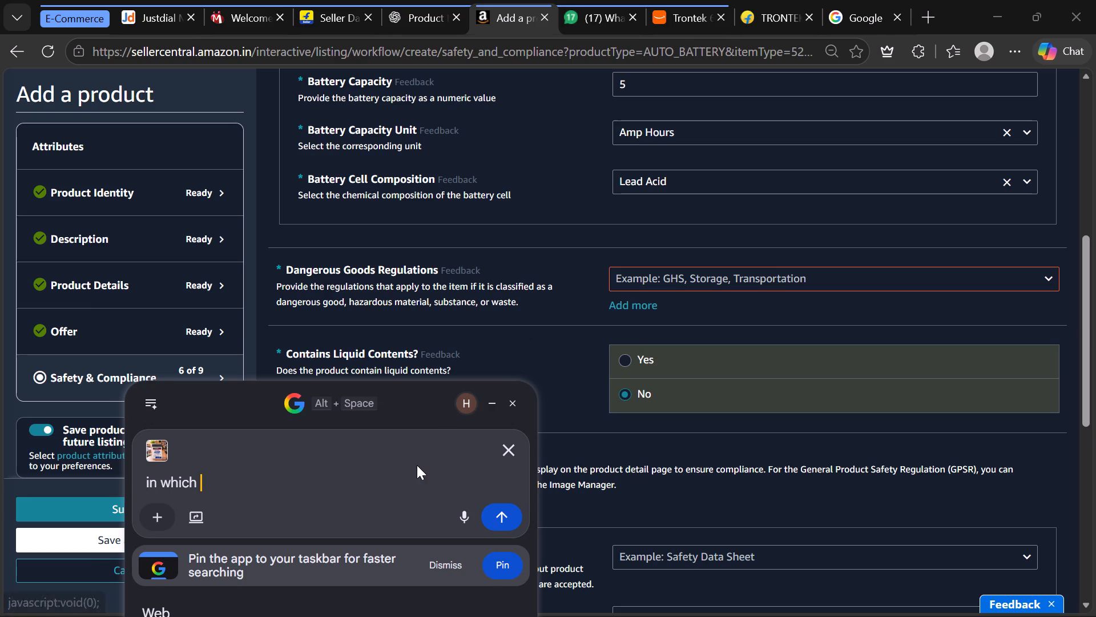
Move the Google prompt window higher and share the Add a product browser window with the assistant as context.
left_click(156, 519)
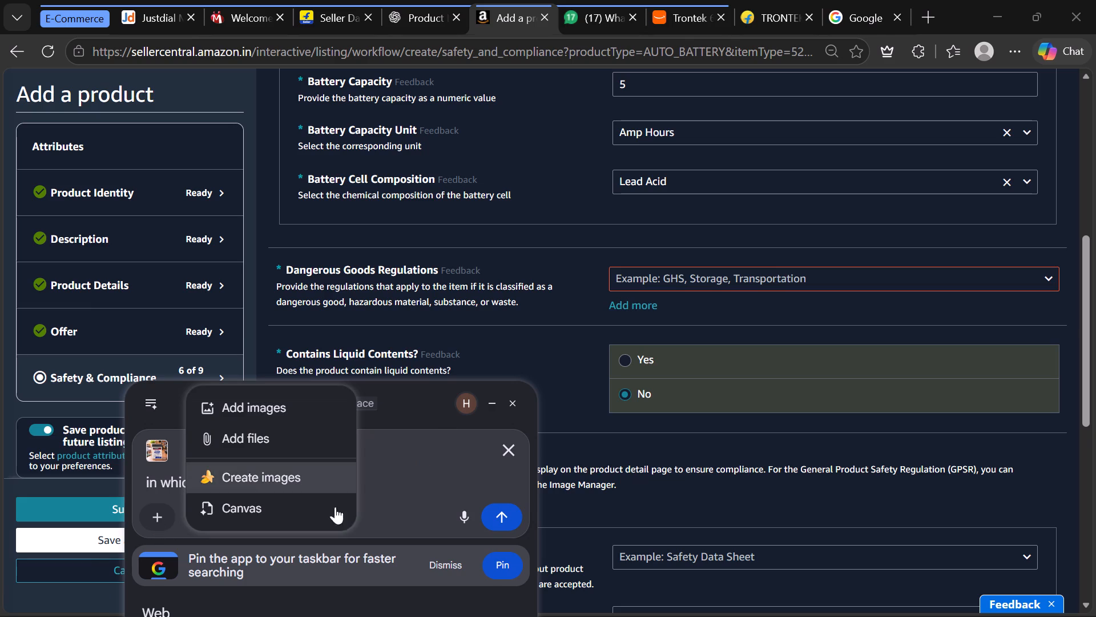
left_click(424, 508)
left_click_drag(245, 400, 261, 312)
left_click(213, 435)
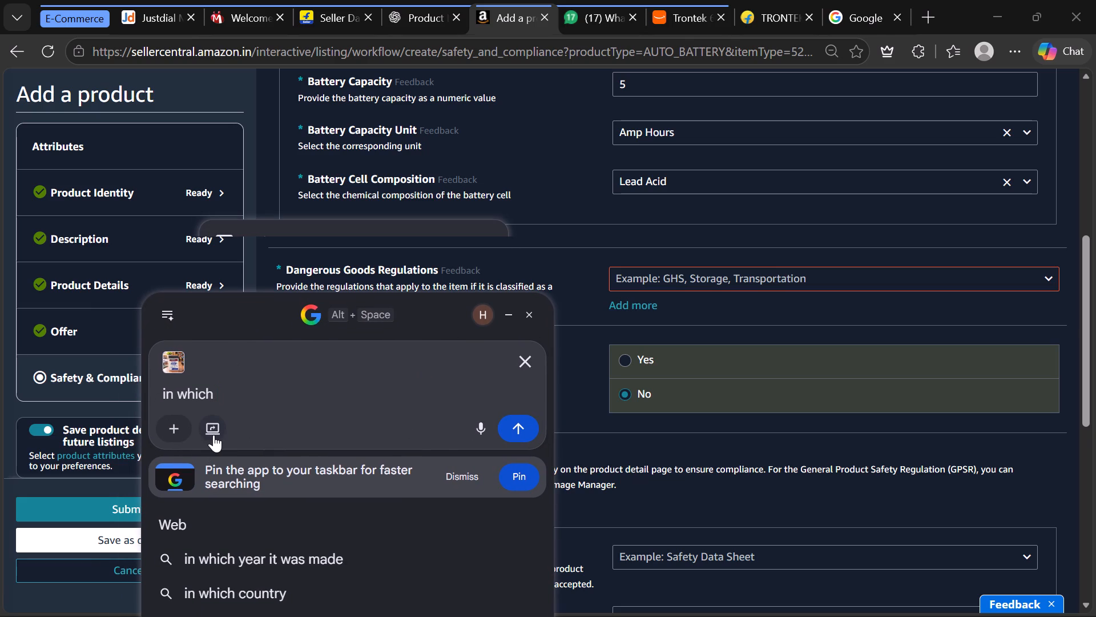
left_click(296, 294)
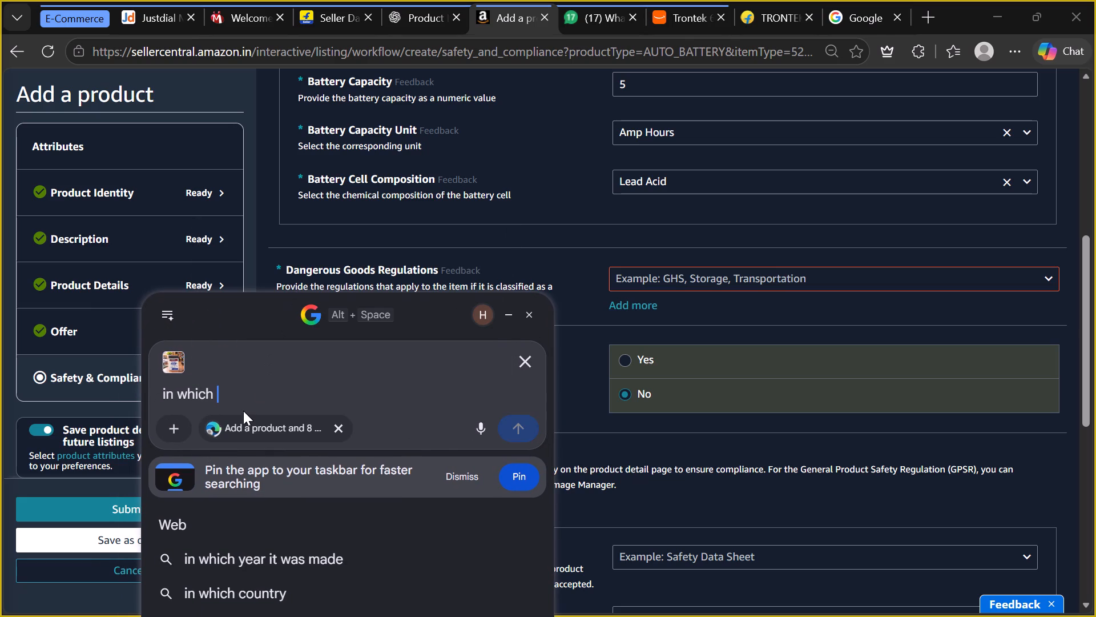
Continue the assistant question after "in which" with "category dangerous goods regulations occur -".
left_click(246, 403)
type("category")
key("space")
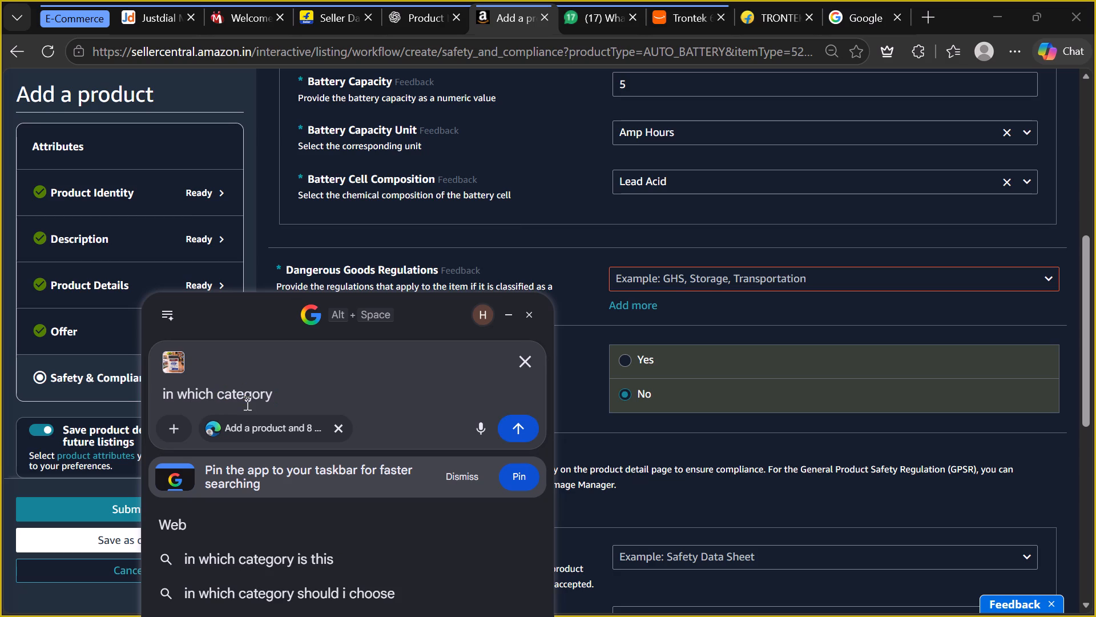
type("dangerous")
key("space")
type("goods re")
type("gulations occur -")
key("space")
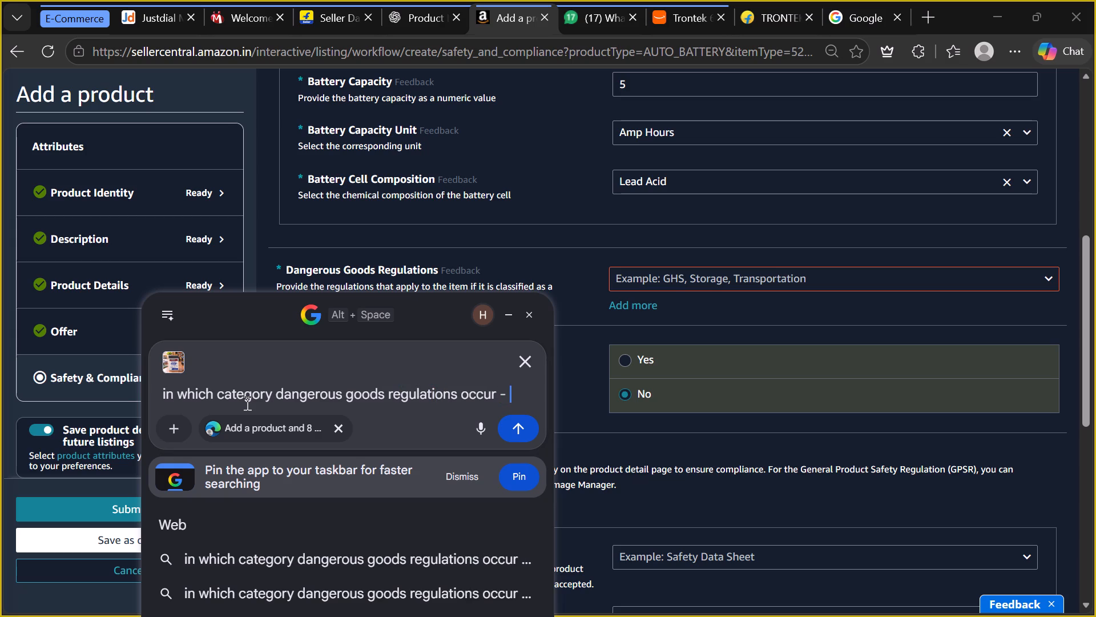
Append the regulation options Waste, Other, Not Applicable and Unknown to the question, consulting the listing's Dangerous Goods Regulations choices.
left_click(651, 274)
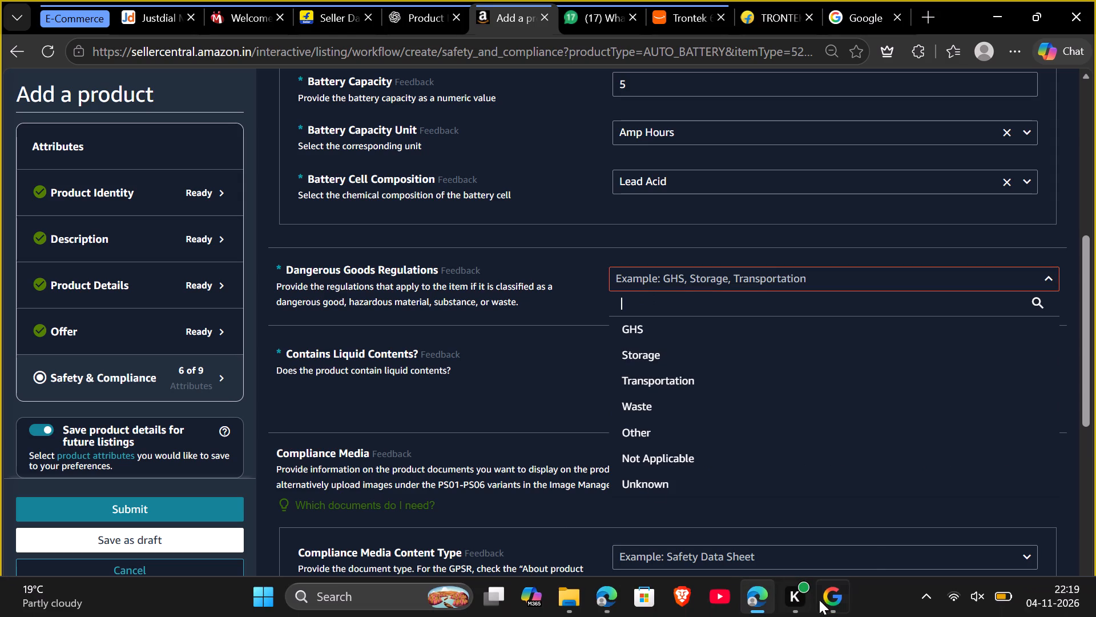
left_click(832, 602)
type("WAs")
key("BackSpace")
key("BackSpace")
type("aste ,")
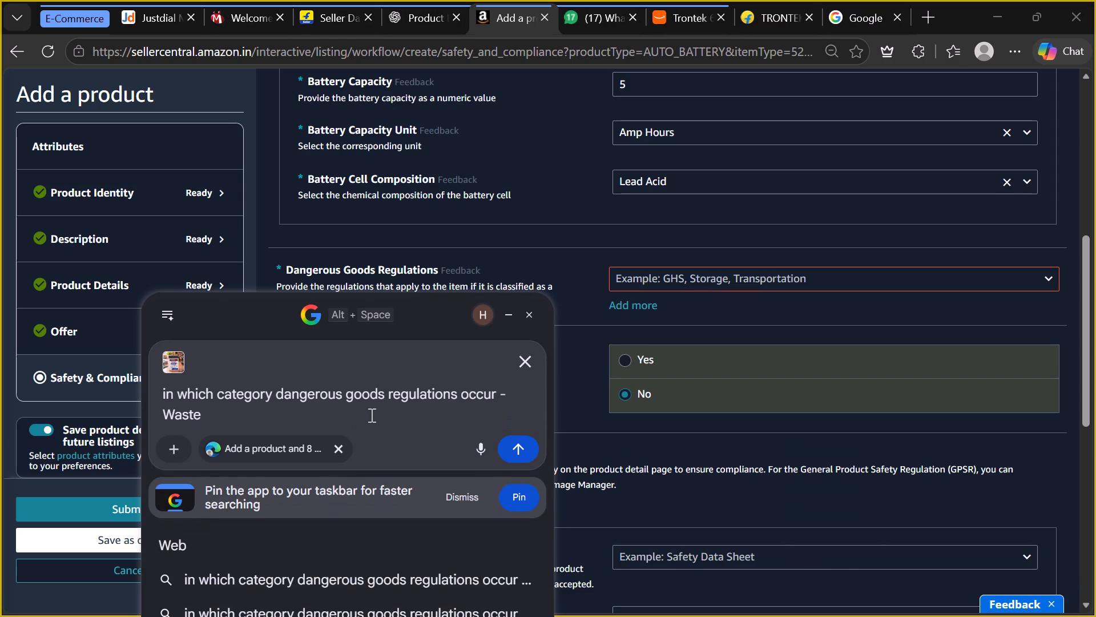
key("space")
type("Other")
key("space")
type(",")
key("space")
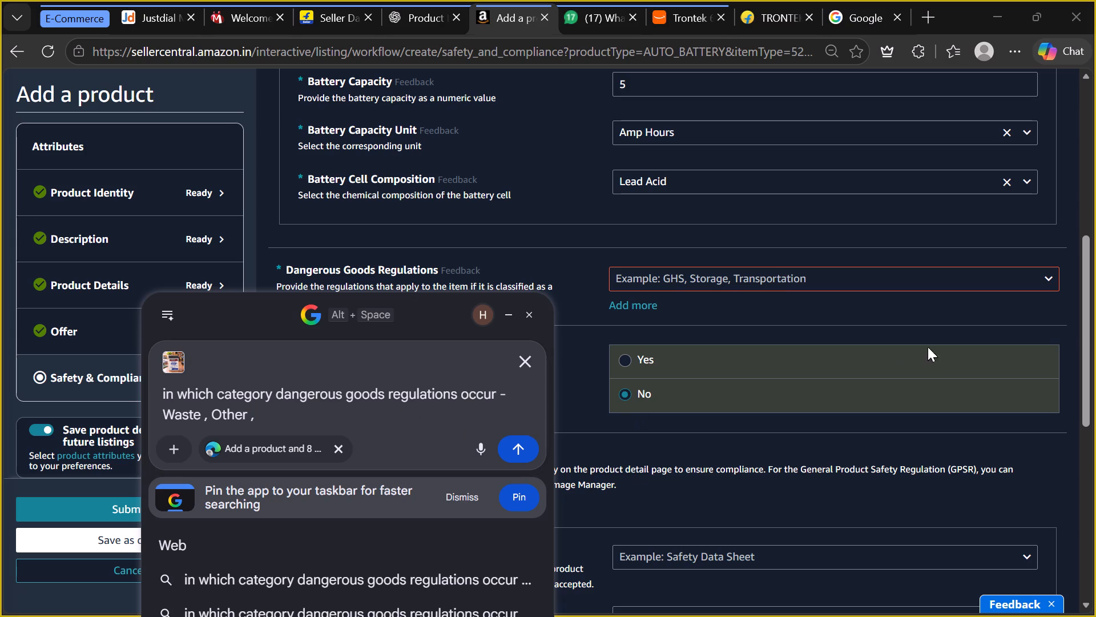
left_click(808, 274)
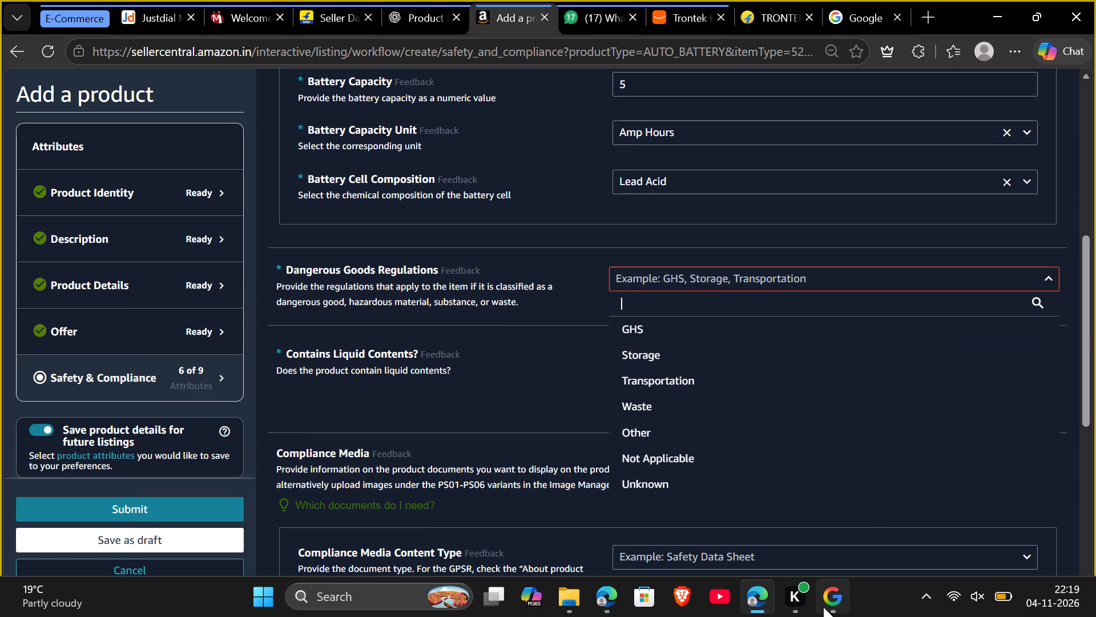
left_click(827, 607)
type("Not Applicable")
key("space")
type(", Unknown ,")
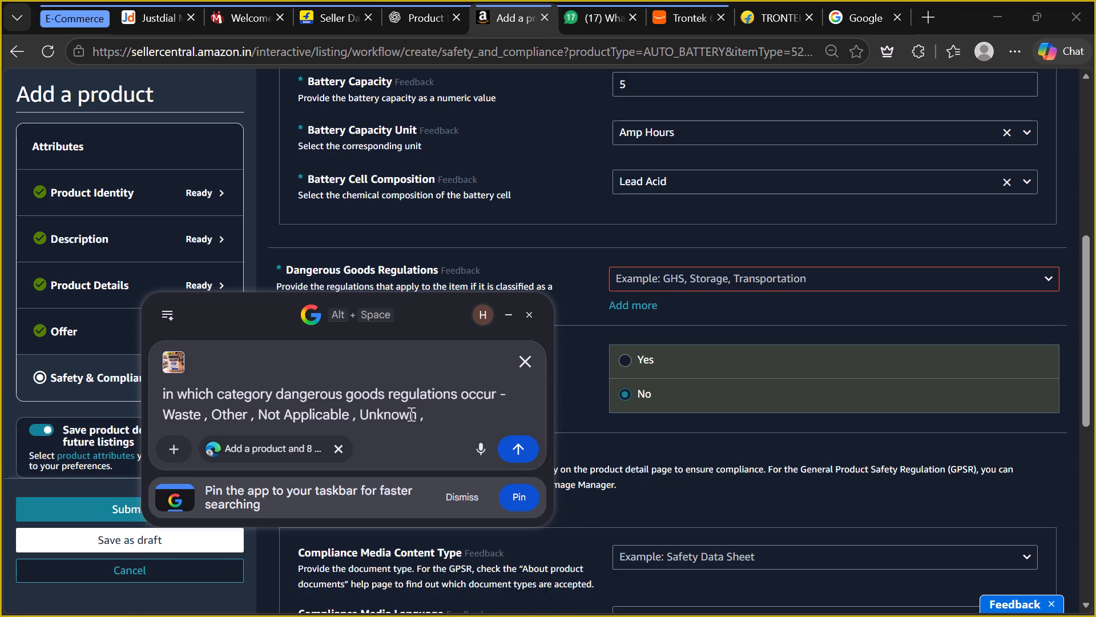
Add GHS, Storage and Transportation to the options in the question and submit it to the assistant.
key("space")
type("GHS ,")
key("space")
key("shift+s")
type("torage ,")
key("space")
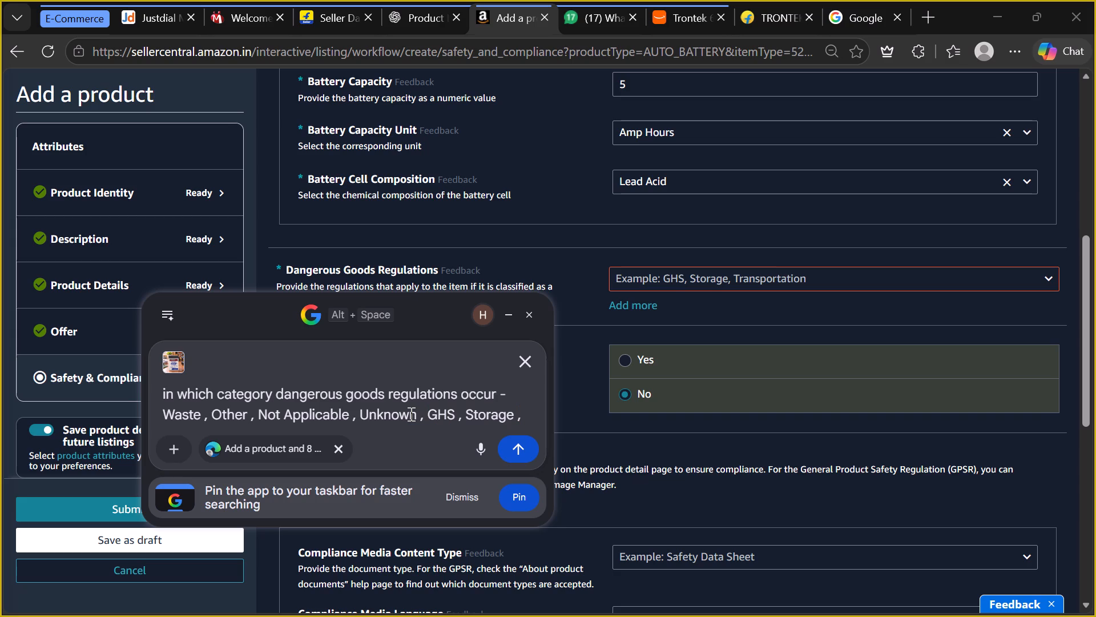
type("ransp")
key("BackSpace")
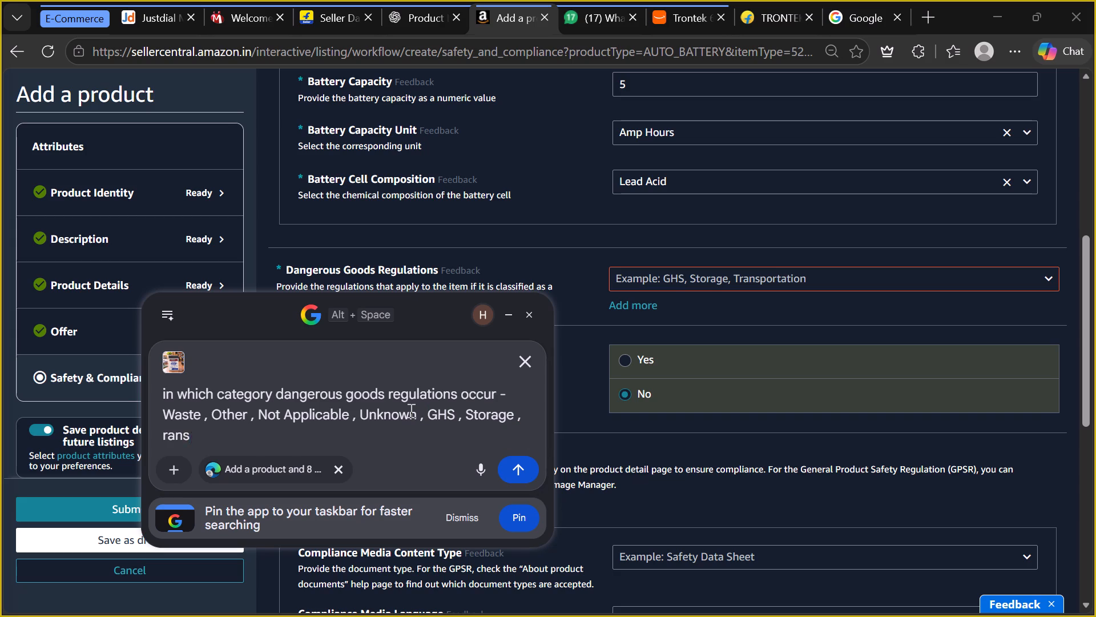
key("BackSpace")
key("BackSpace")
key("BackSpace")
key("BackSpace")
type("Transportation")
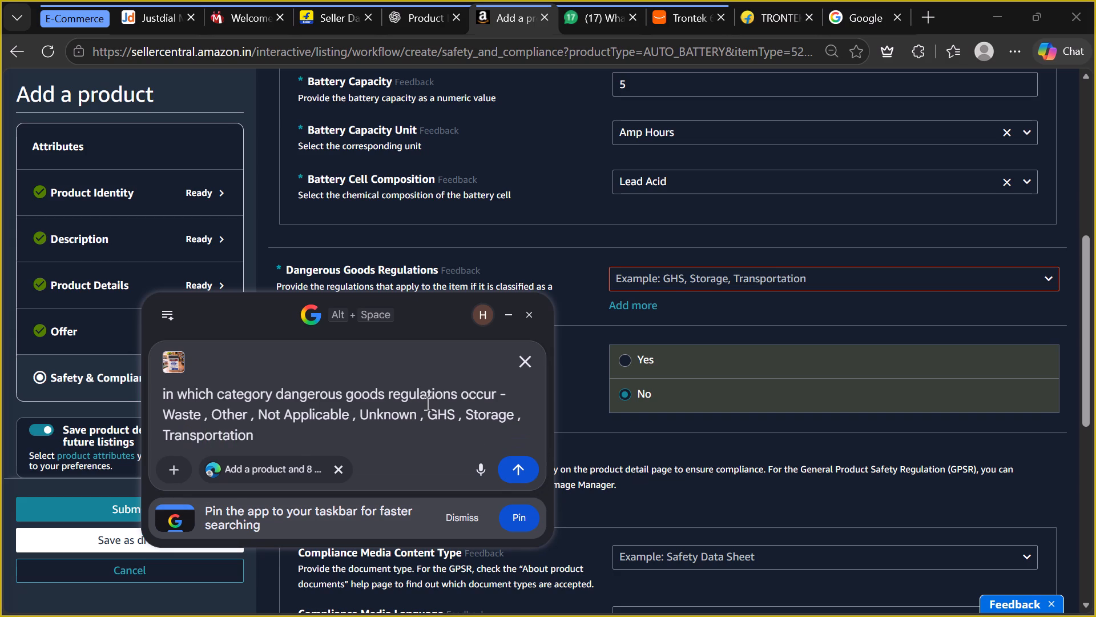
key("Return")
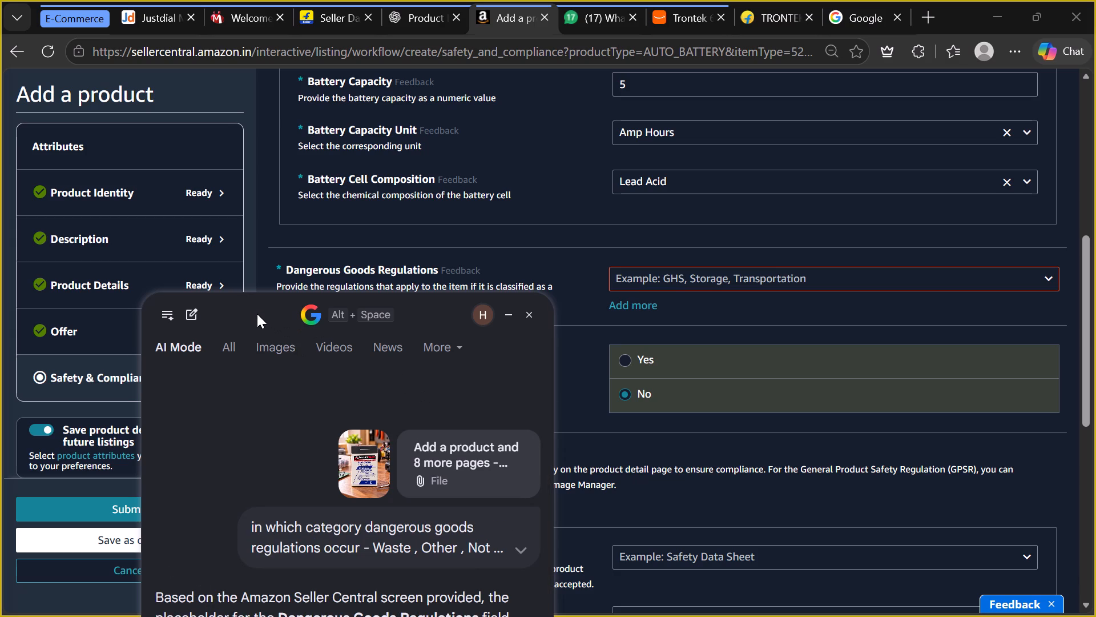
Read the assistant's answer on which Dangerous Goods Regulations categories apply, then minimize its window.
left_click_drag(252, 310, 235, 165)
scroll(284, 413, "down", 2)
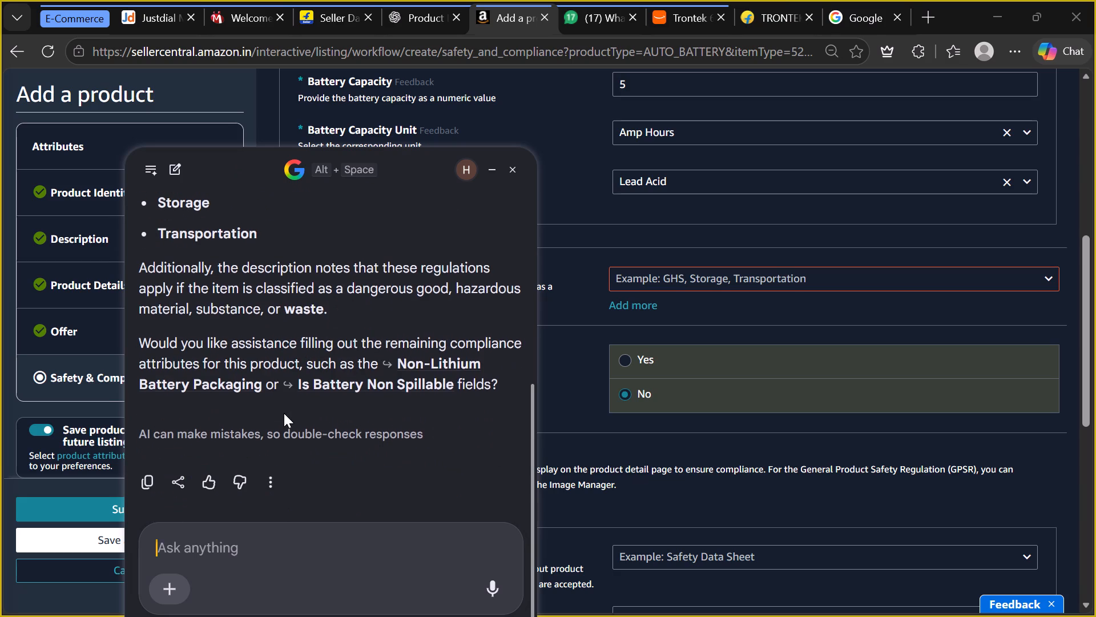
scroll(284, 413, "down", 1)
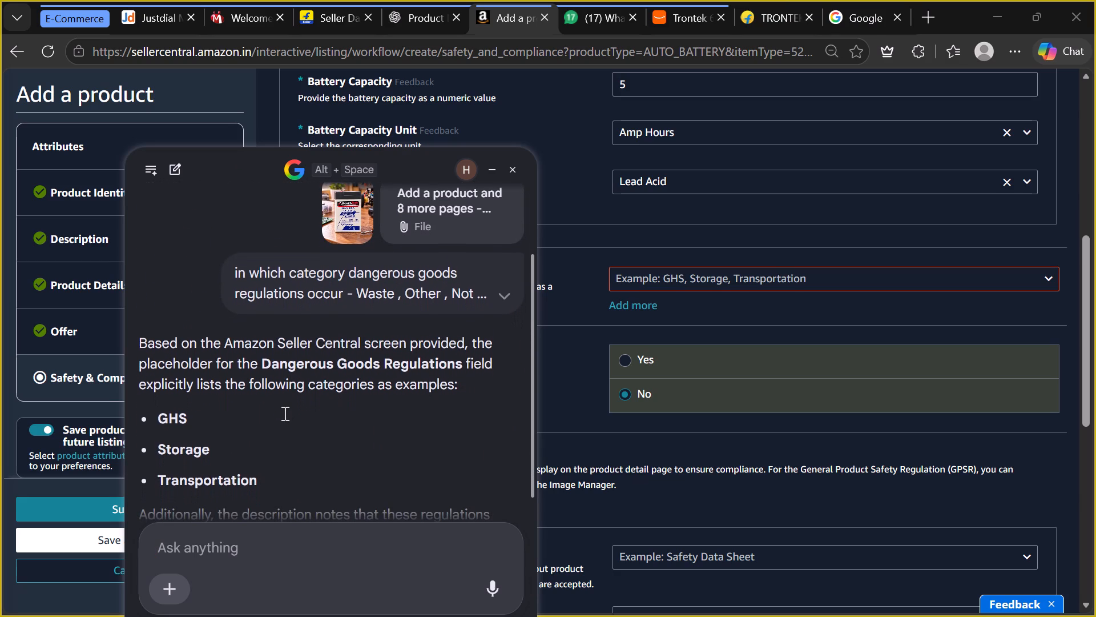
scroll(284, 413, "down", 2)
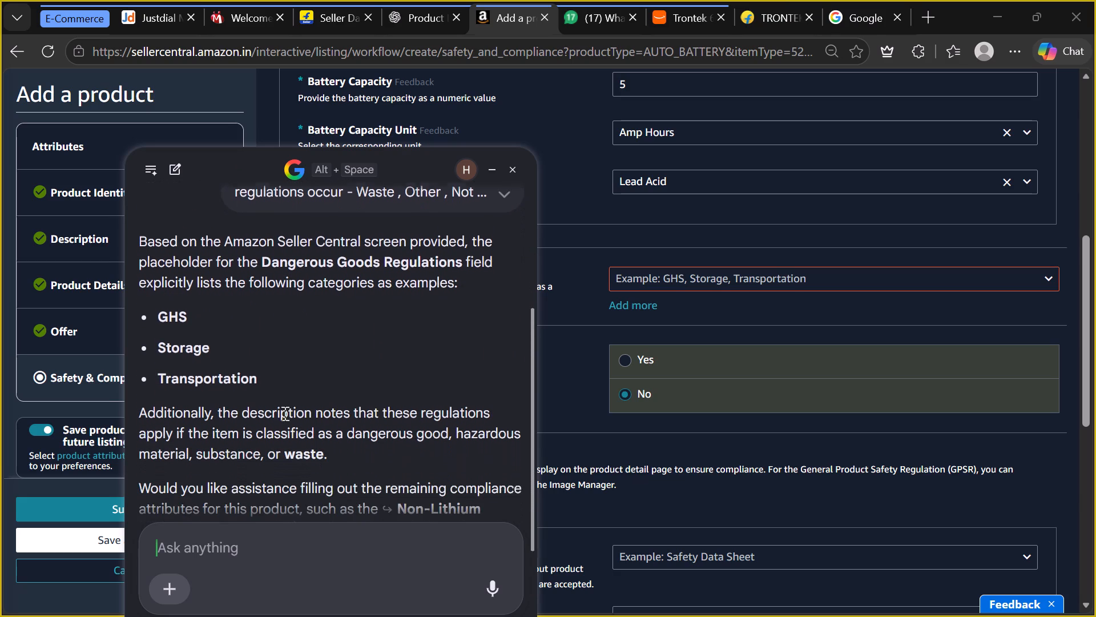
scroll(284, 413, "down", 1)
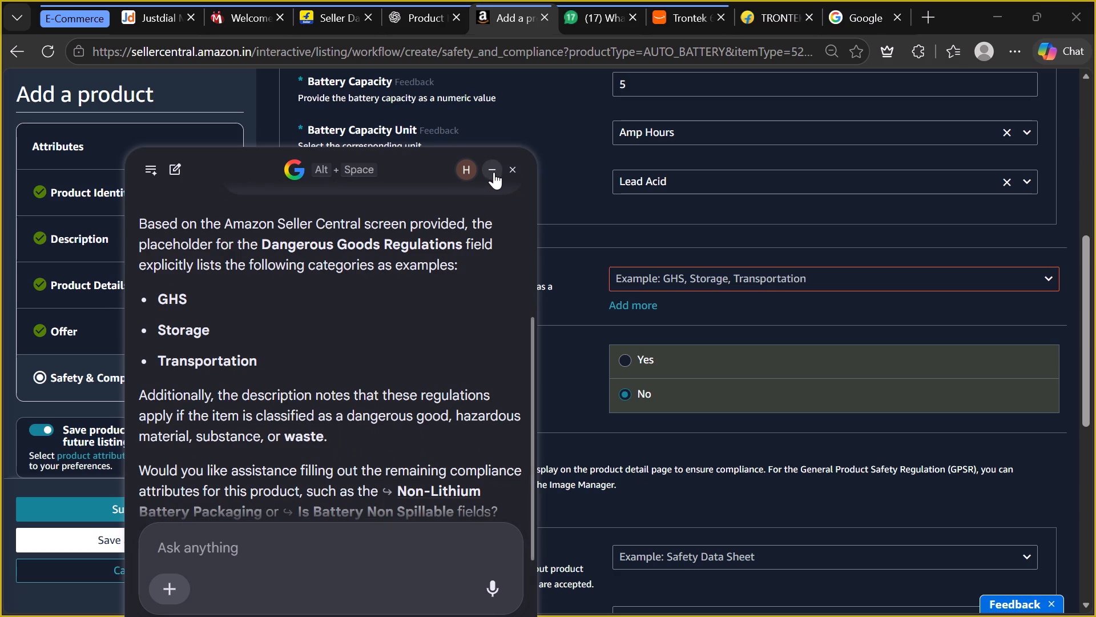
left_click(494, 172)
Set Dangerous Goods Regulations to GHS and add a second entry set to Storage.
left_click(628, 266)
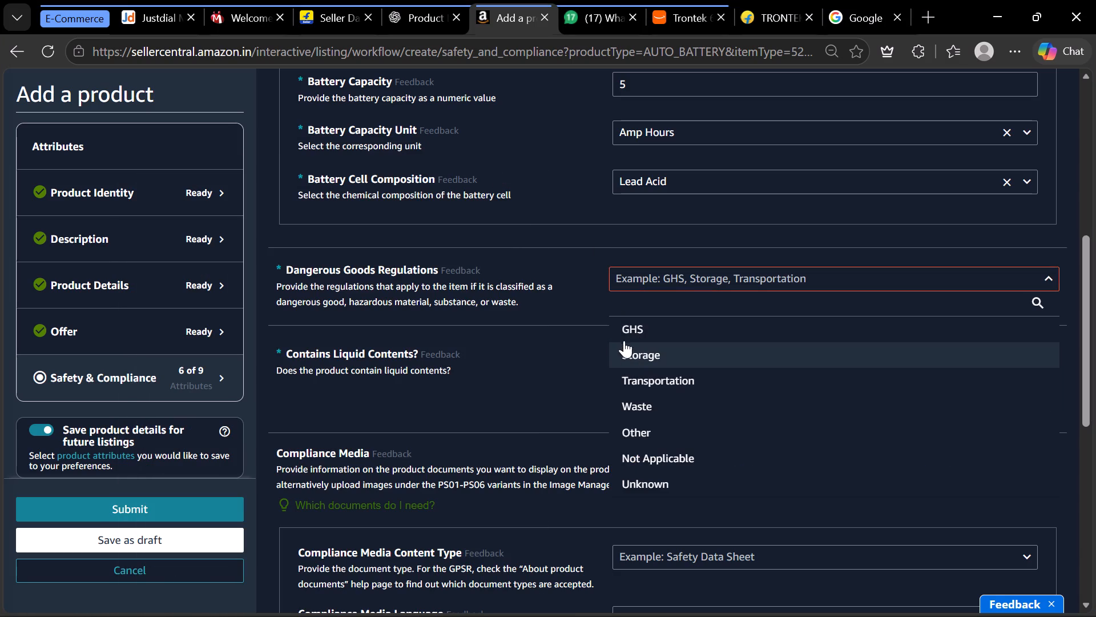
left_click(627, 331)
left_click(648, 305)
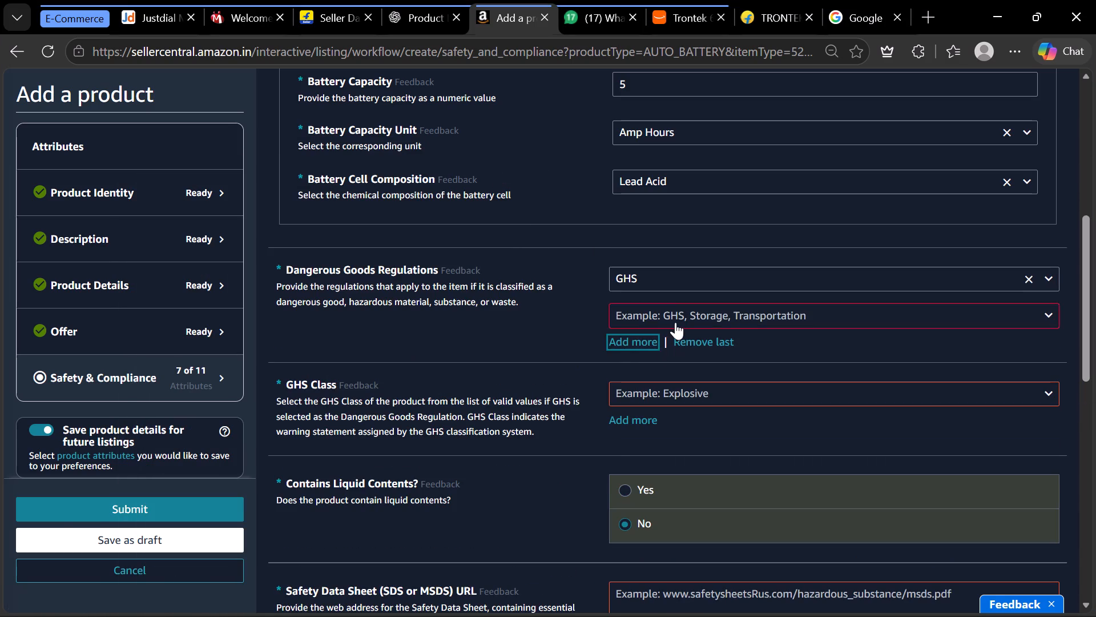
left_click(675, 322)
left_click(658, 388)
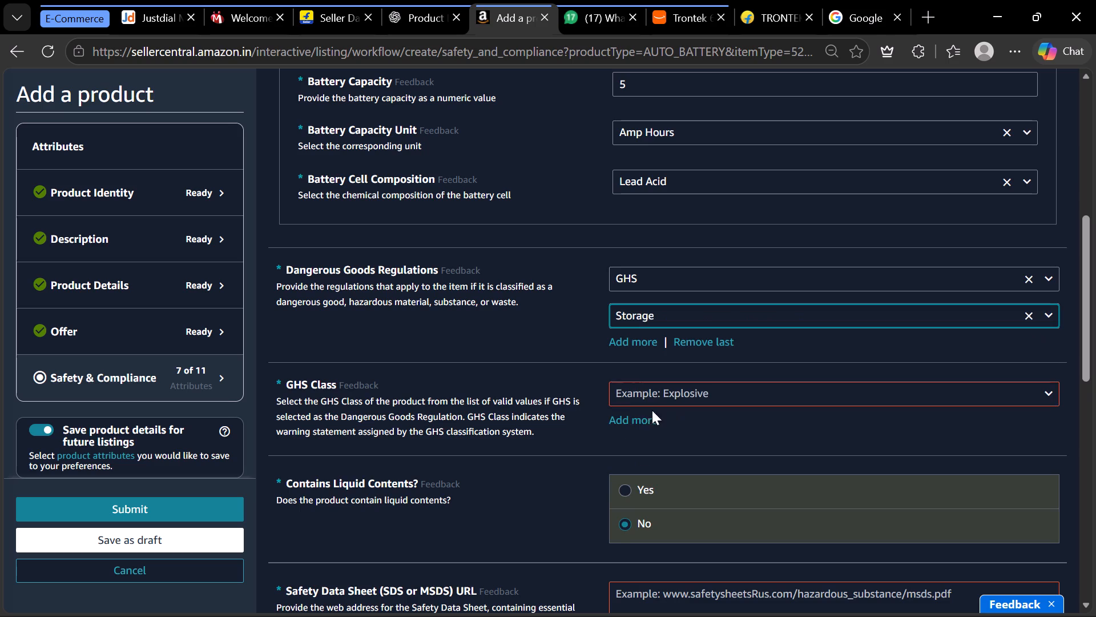
Check the available GHS Class options and clear GHS from the first Dangerous Goods Regulations entry.
left_click(652, 395)
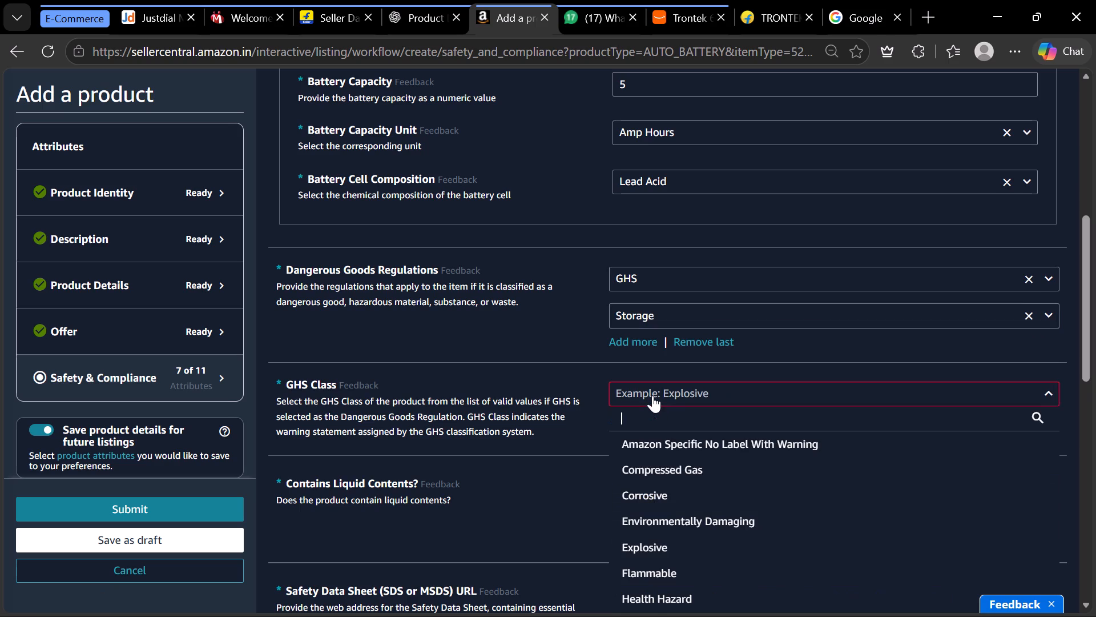
scroll(713, 338, "down", 2)
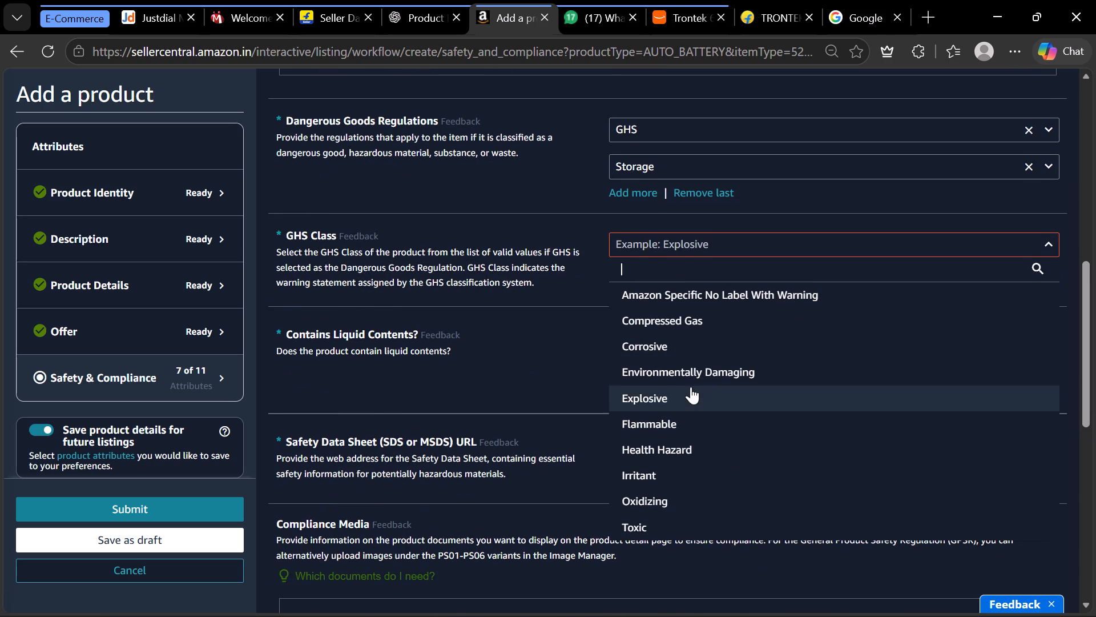
scroll(691, 387, "down", 1)
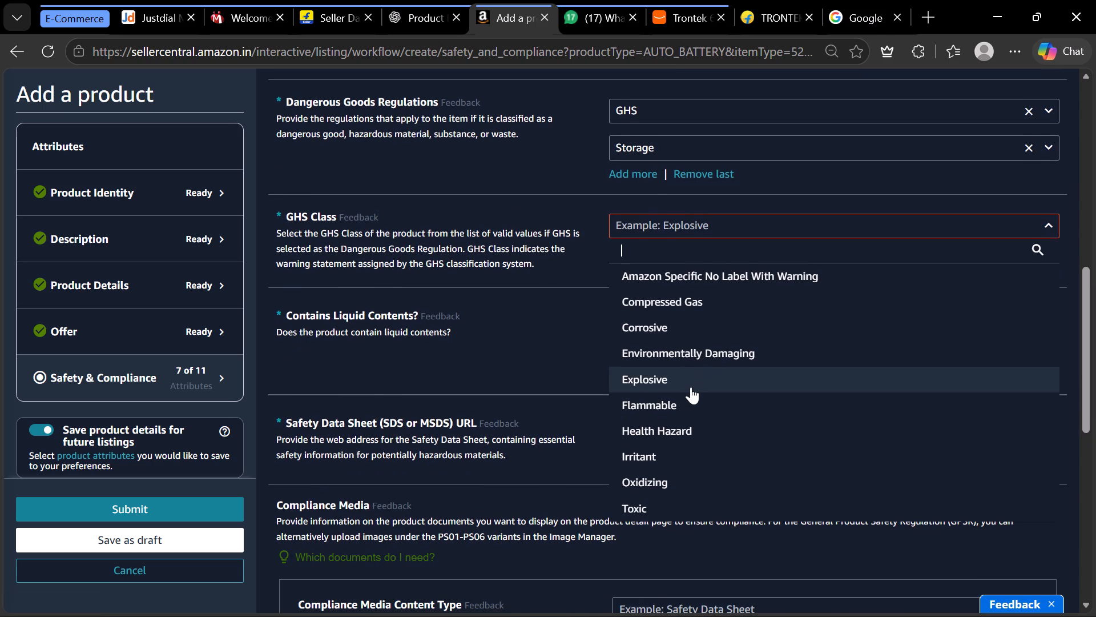
scroll(691, 387, "up", 1)
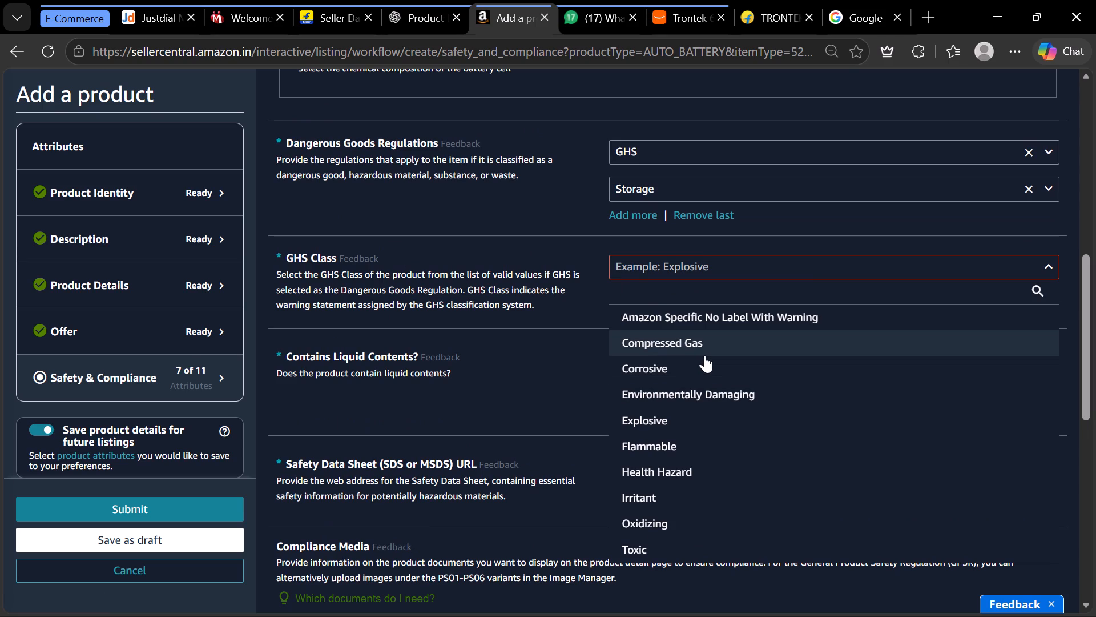
left_click(1027, 154)
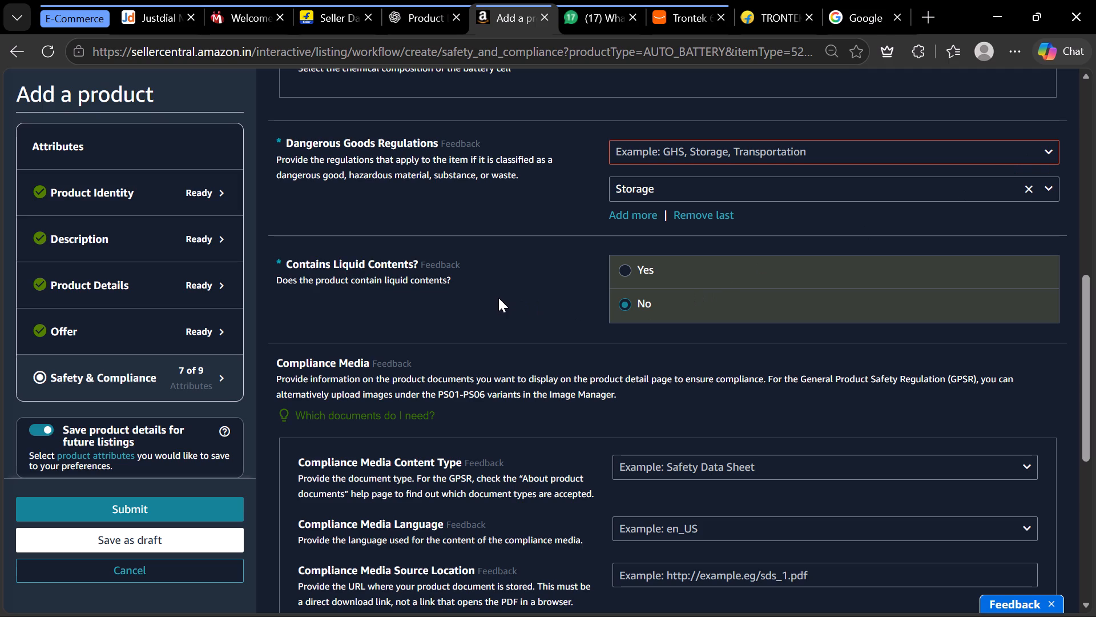
Reopen the Google assistant and reposition and shorten its window to uncover the Contains Liquid Contents field.
key("alt+space")
key("alt+F23")
key("F23")
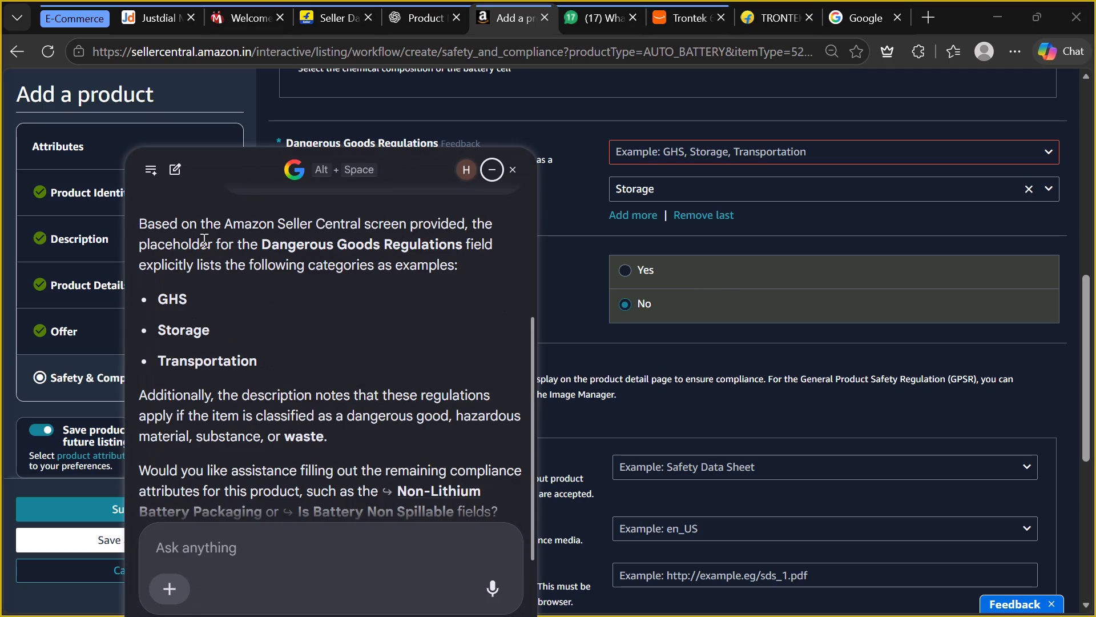
left_click_drag(248, 163, 188, 147)
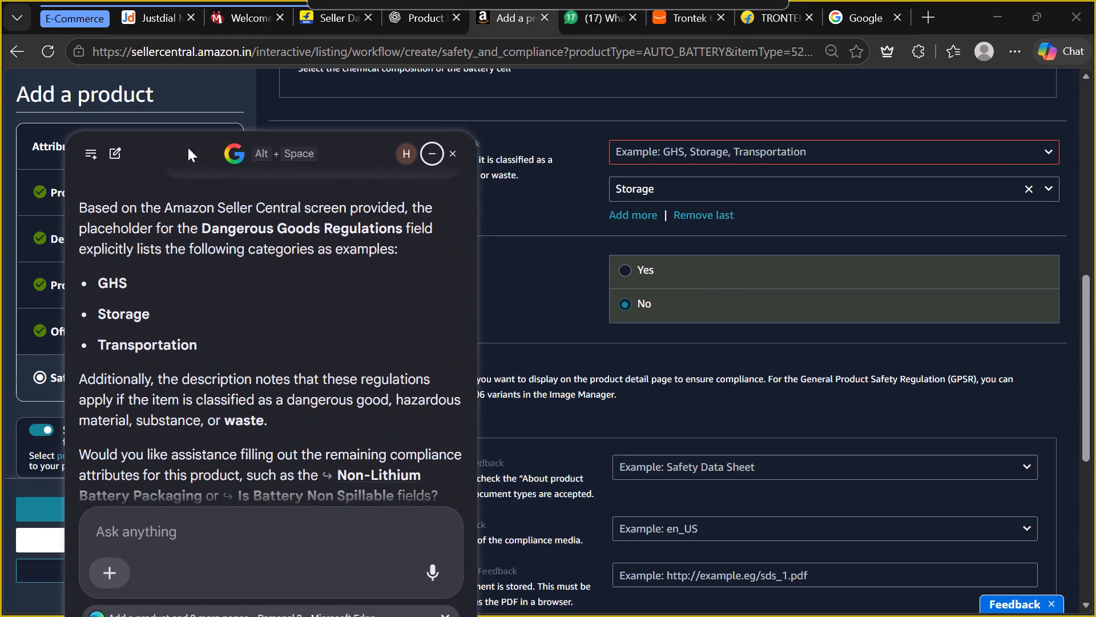
left_click_drag(476, 315, 357, 334)
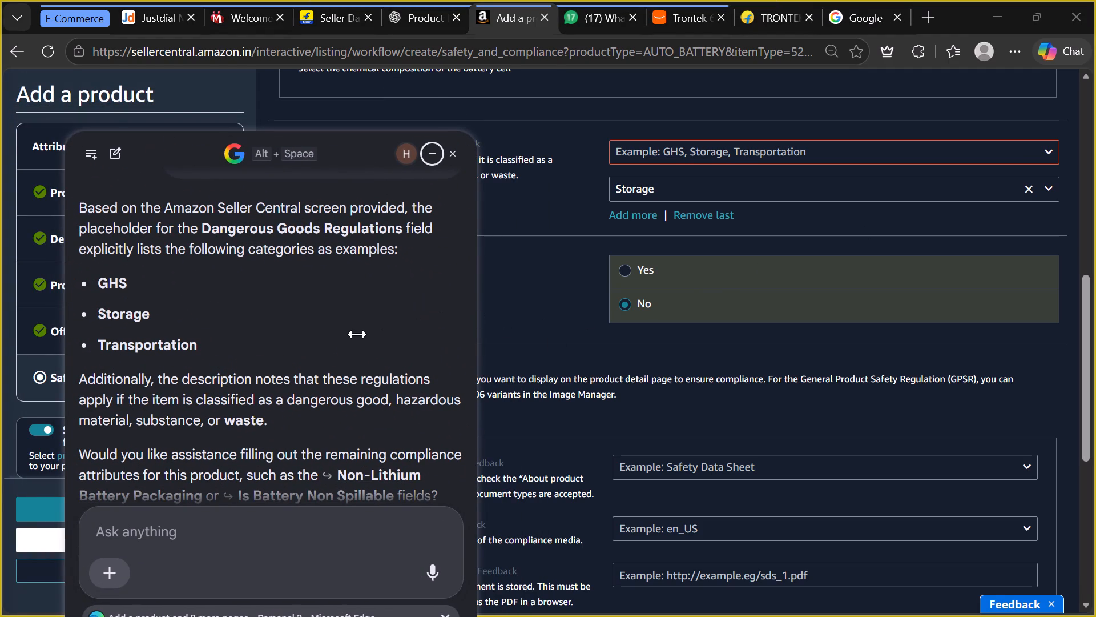
left_click_drag(357, 334, 357, 334)
left_click_drag(159, 131, 187, 401)
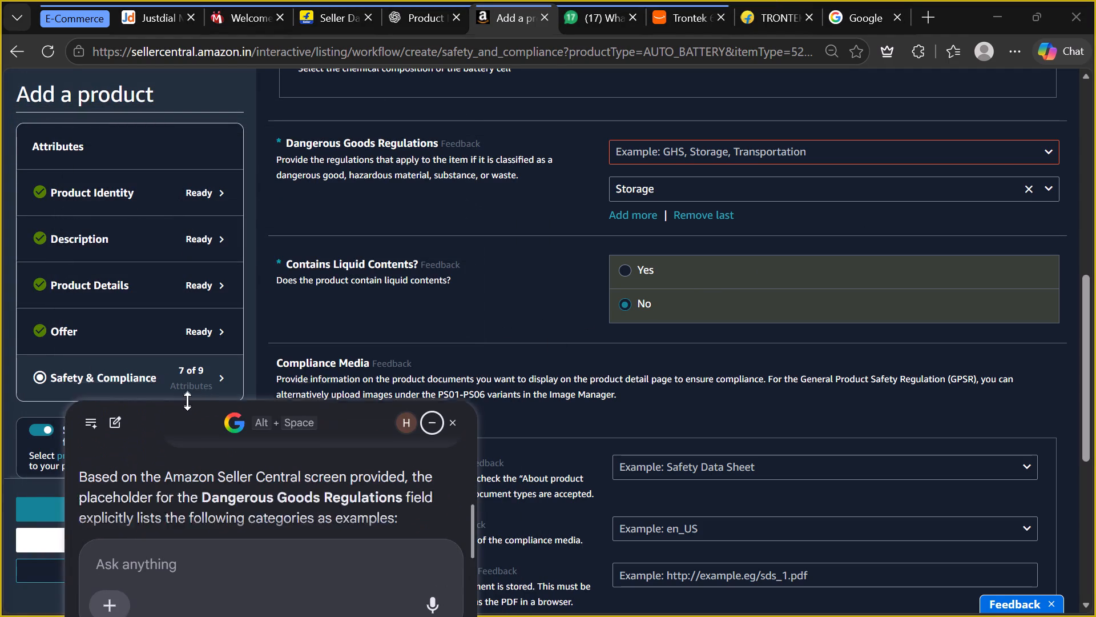
left_click_drag(187, 401, 187, 410)
Ask the assistant "is contains liquid contents" about the battery.
left_click(189, 532)
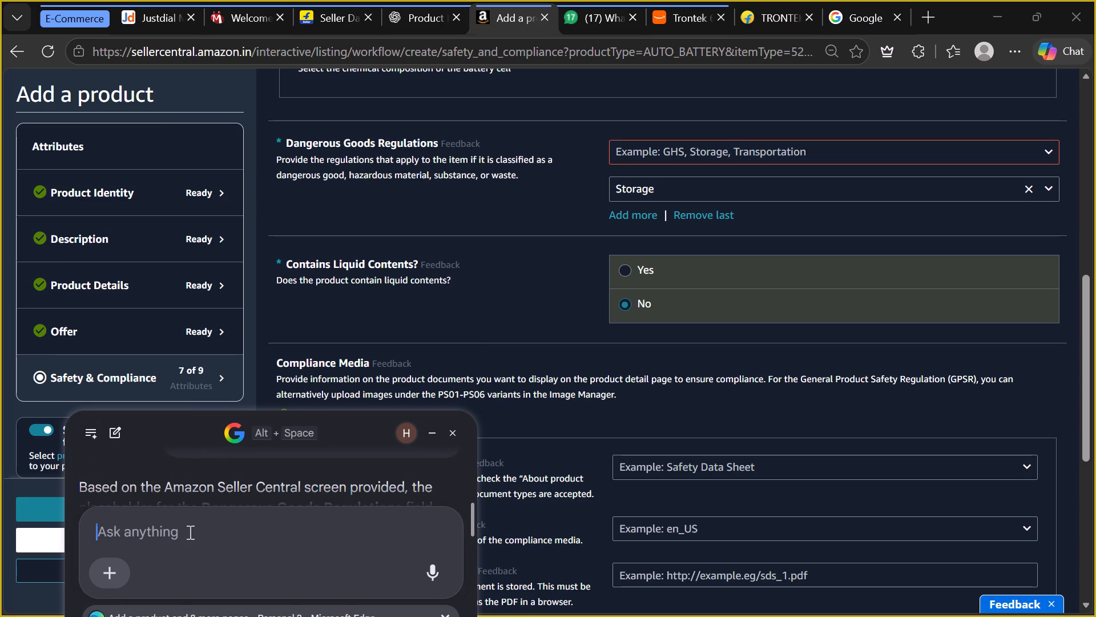
type("in")
key("alt+space")
key("BackSpace")
key("BackSpace")
key("BackSpace")
key("BackSpace")
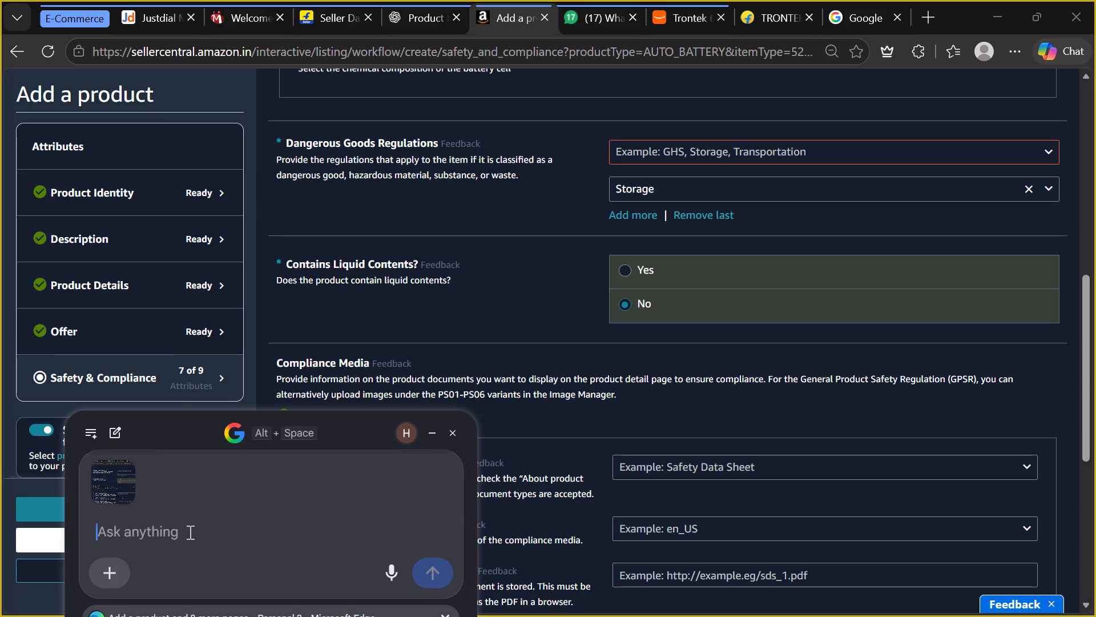
type("is contains liquid contents")
key("Return")
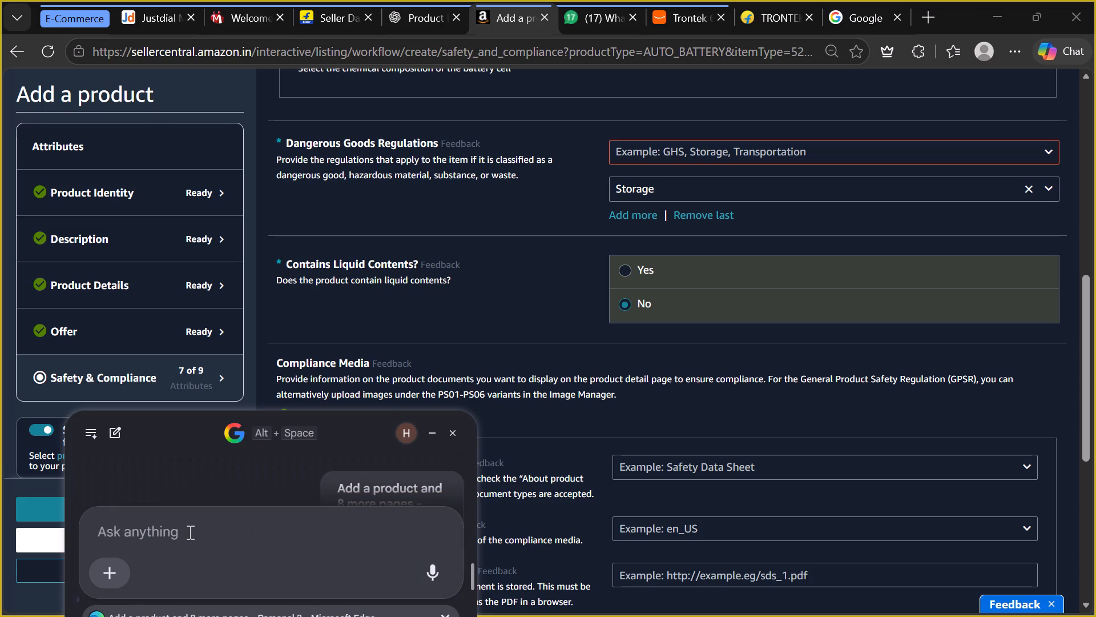
Enlarge the assistant window, read its answer on whether the battery contains liquid, and minimize the assistant.
left_click_drag(196, 409, 202, 258)
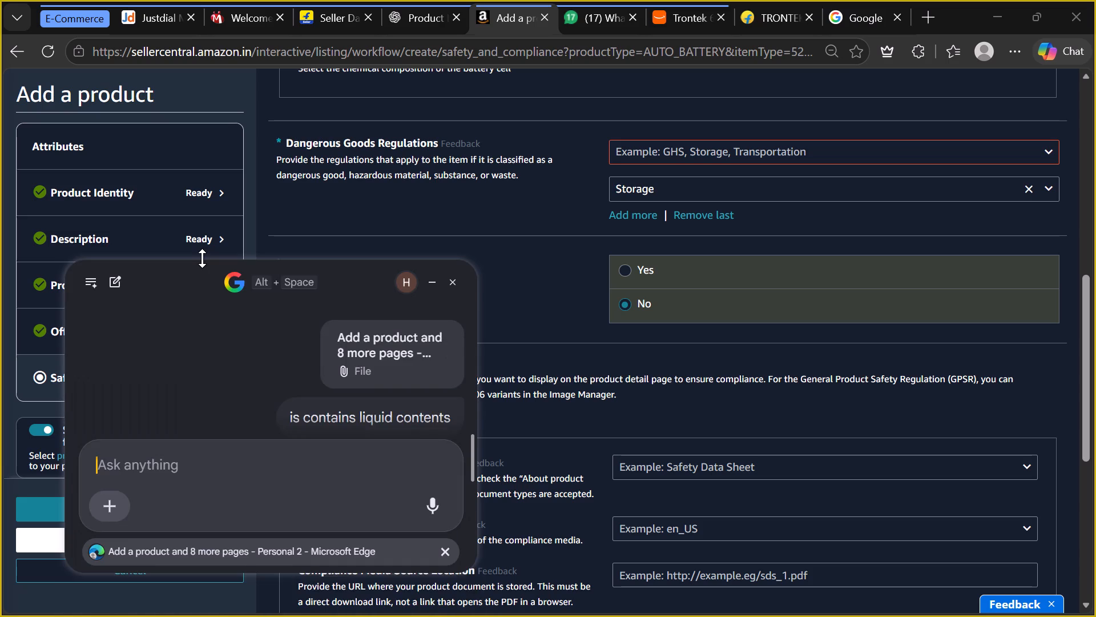
left_click_drag(202, 258, 191, 122)
scroll(205, 330, "down", 1)
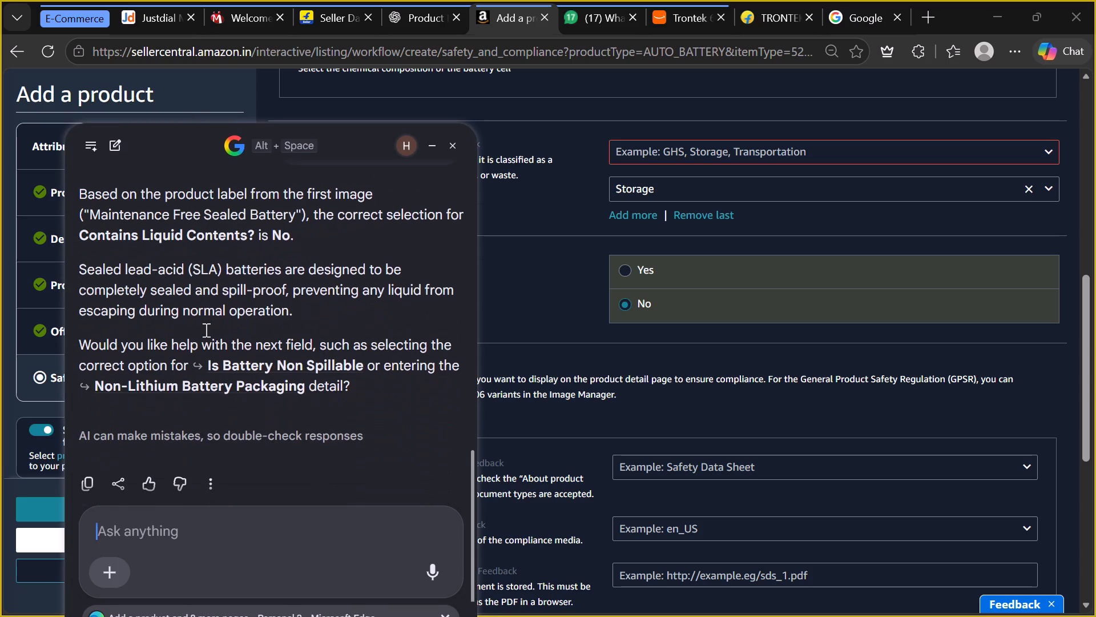
scroll(205, 330, "down", 1)
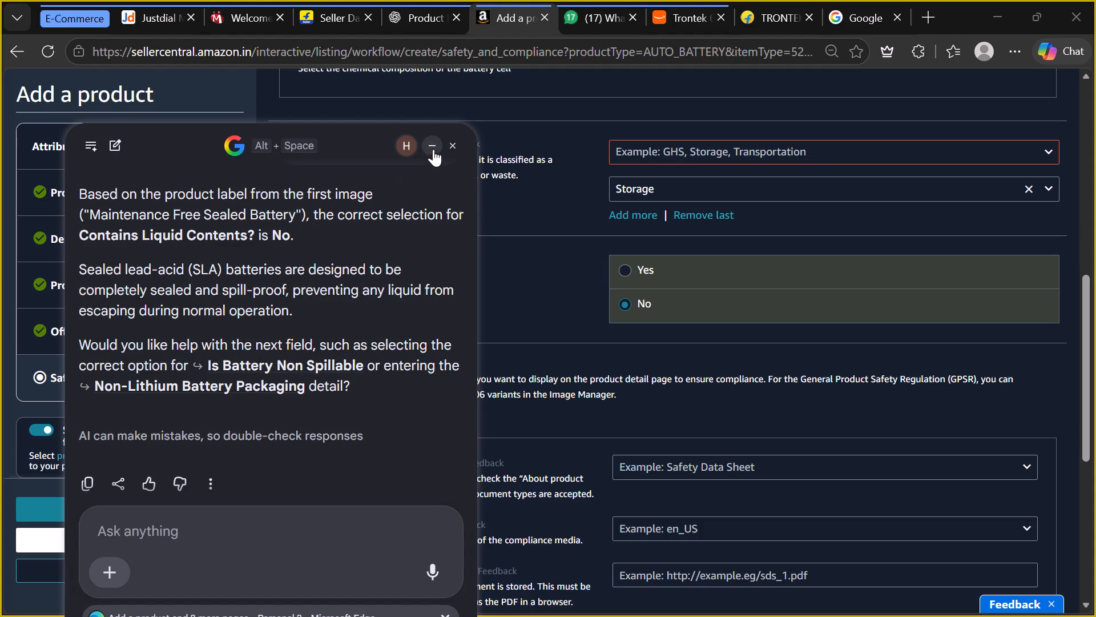
left_click(434, 153)
Reopen the Google assistant to reread its earlier answer on Dangerous Goods Regulations categories, and minimize it again.
scroll(715, 314, "down", 1)
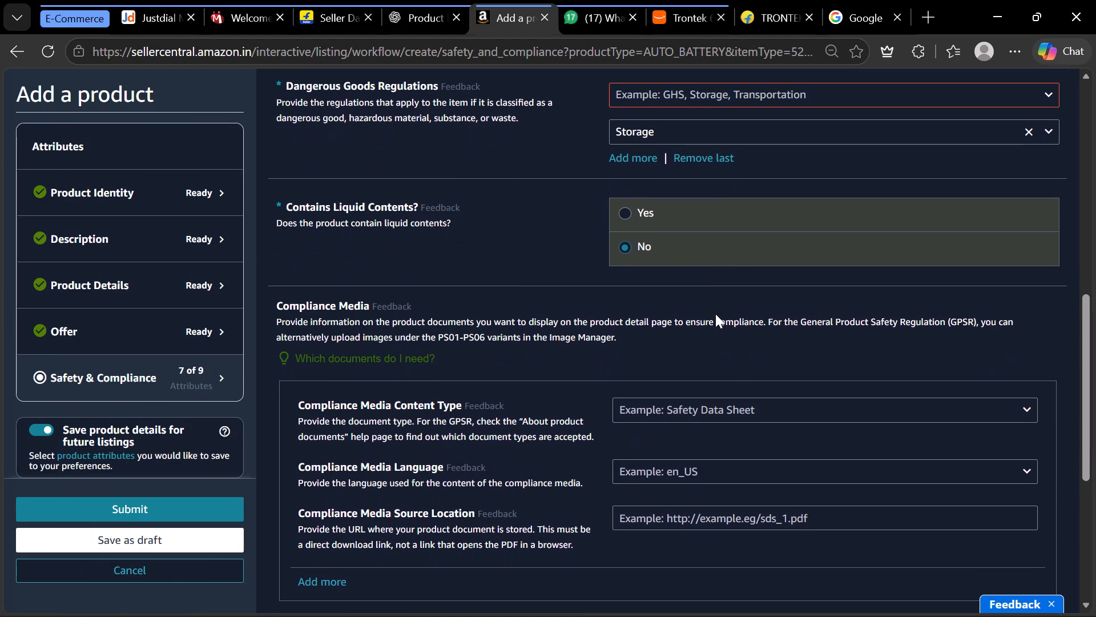
scroll(715, 314, "down", 2)
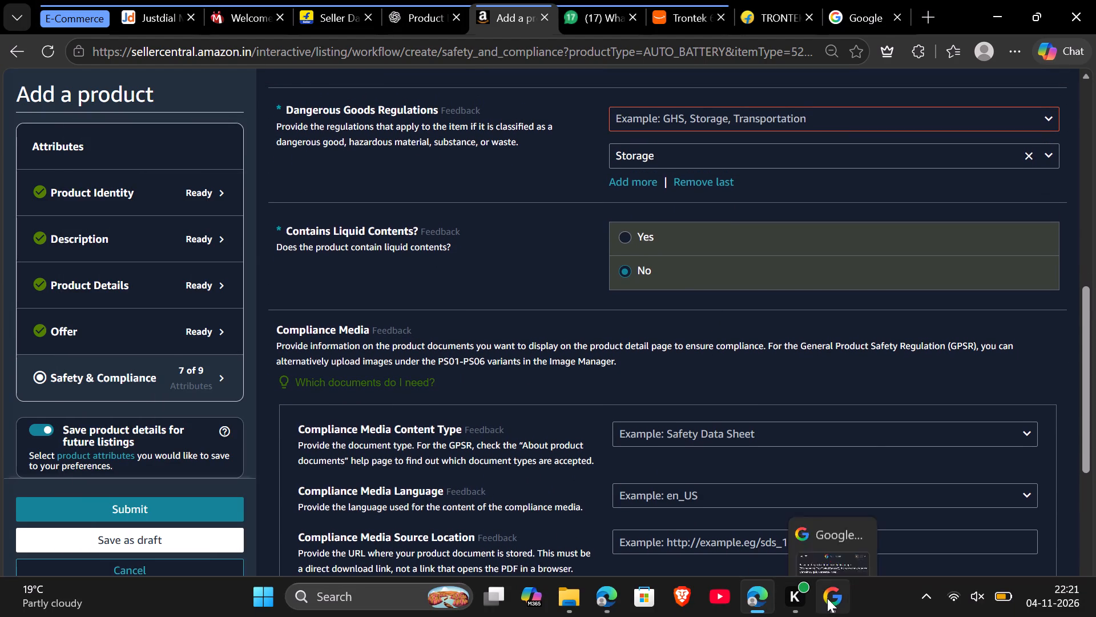
left_click(827, 598)
scroll(316, 407, "up", 1)
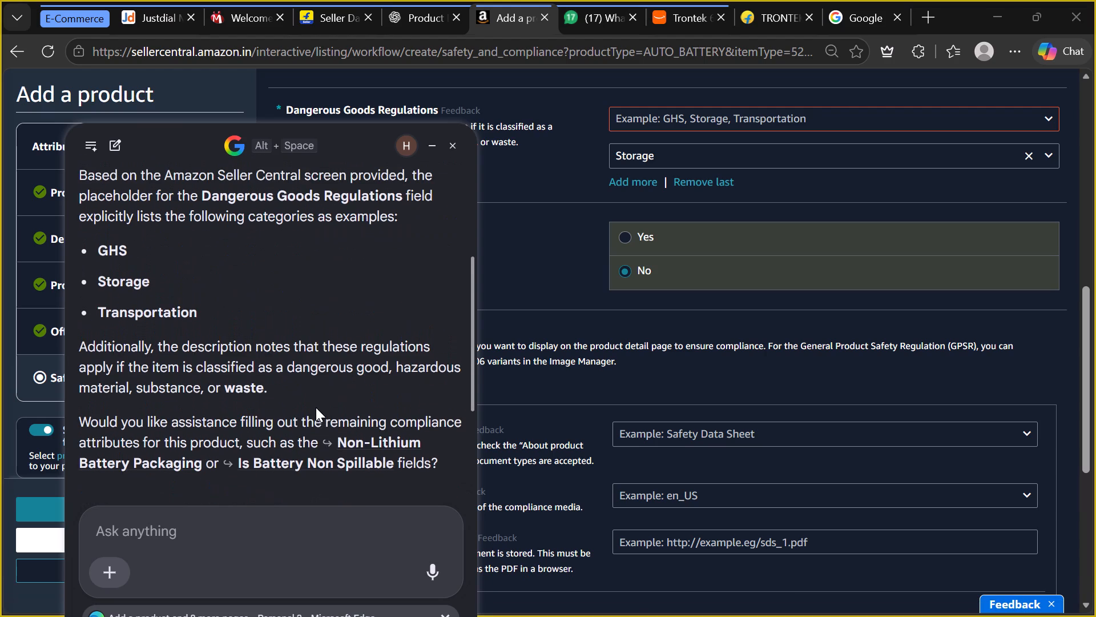
scroll(316, 407, "up", 1)
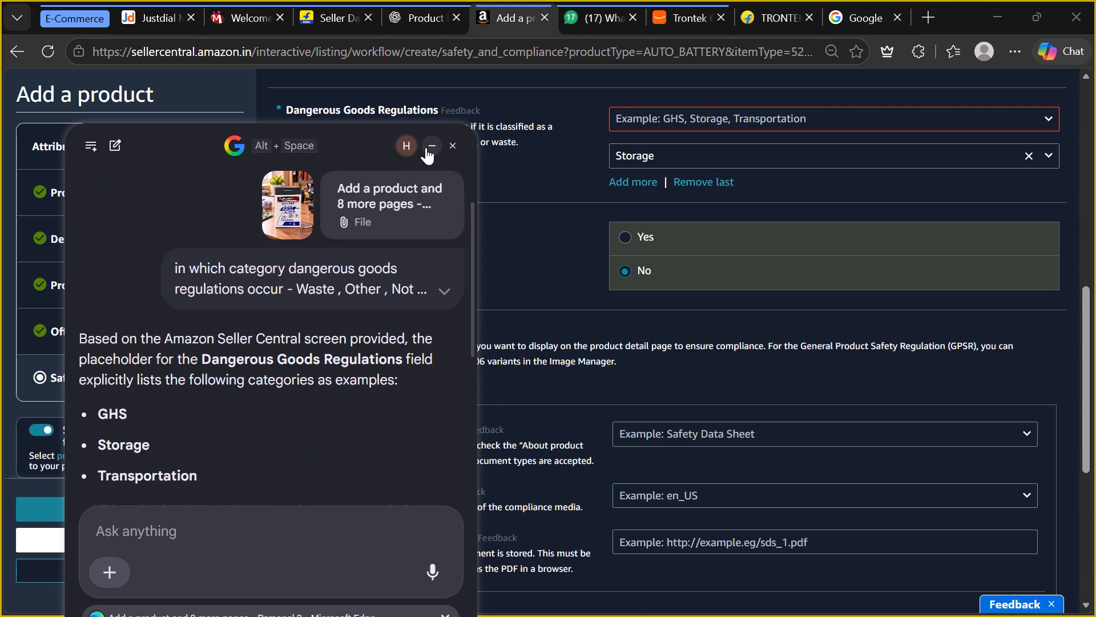
left_click(428, 148)
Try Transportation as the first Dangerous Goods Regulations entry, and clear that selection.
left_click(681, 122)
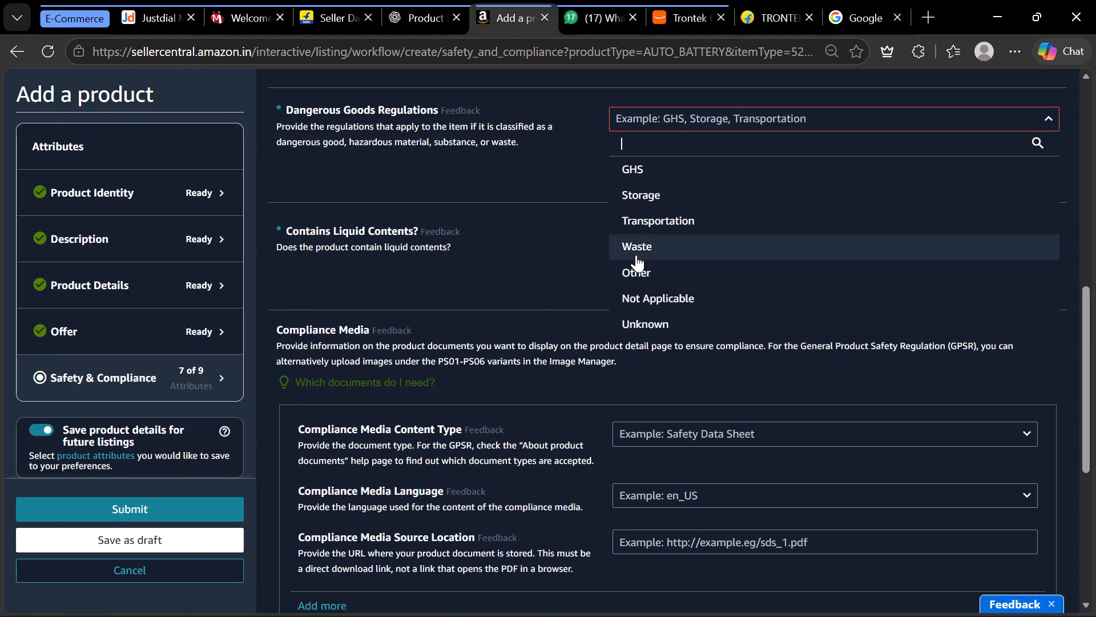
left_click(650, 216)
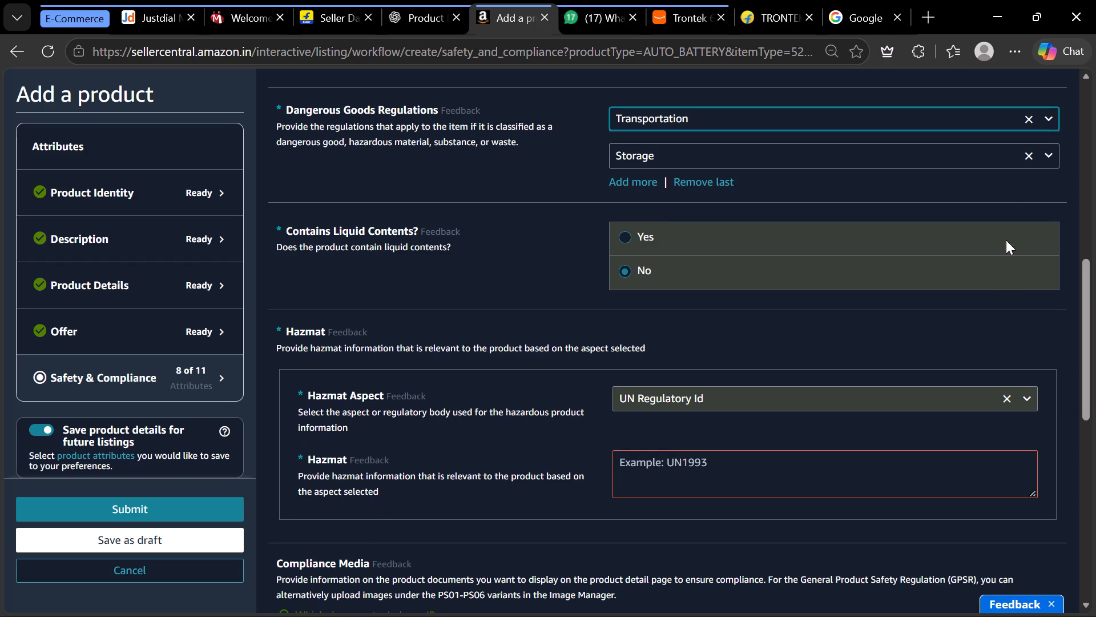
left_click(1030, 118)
Clear Storage from the second Dangerous Goods Regulations entry and remove that extra entry.
scroll(504, 399, "down", 1)
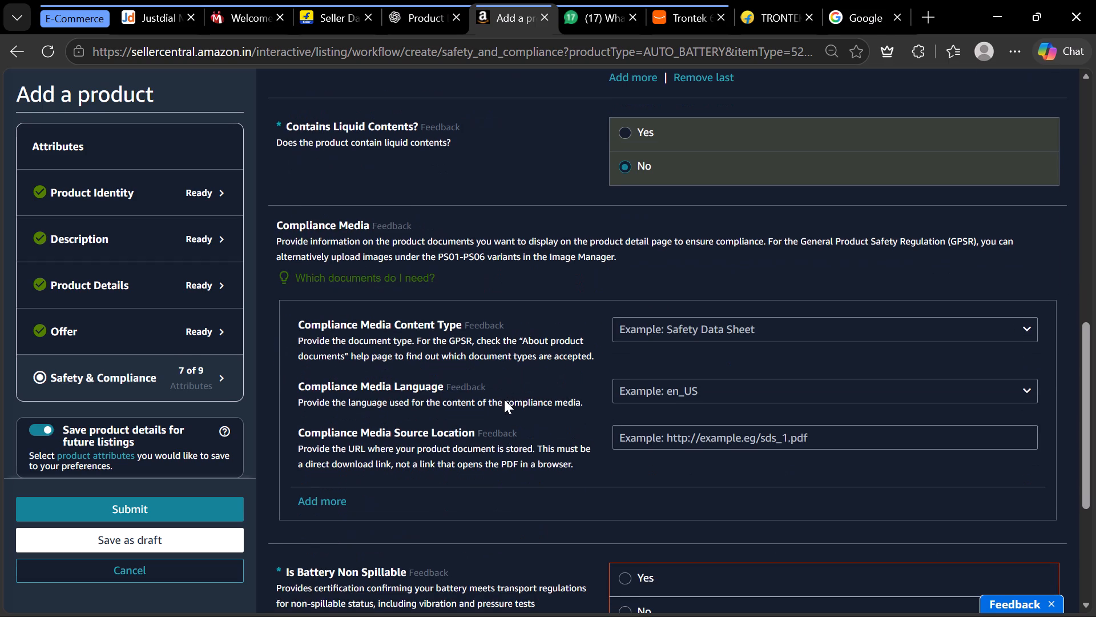
scroll(504, 399, "down", 1)
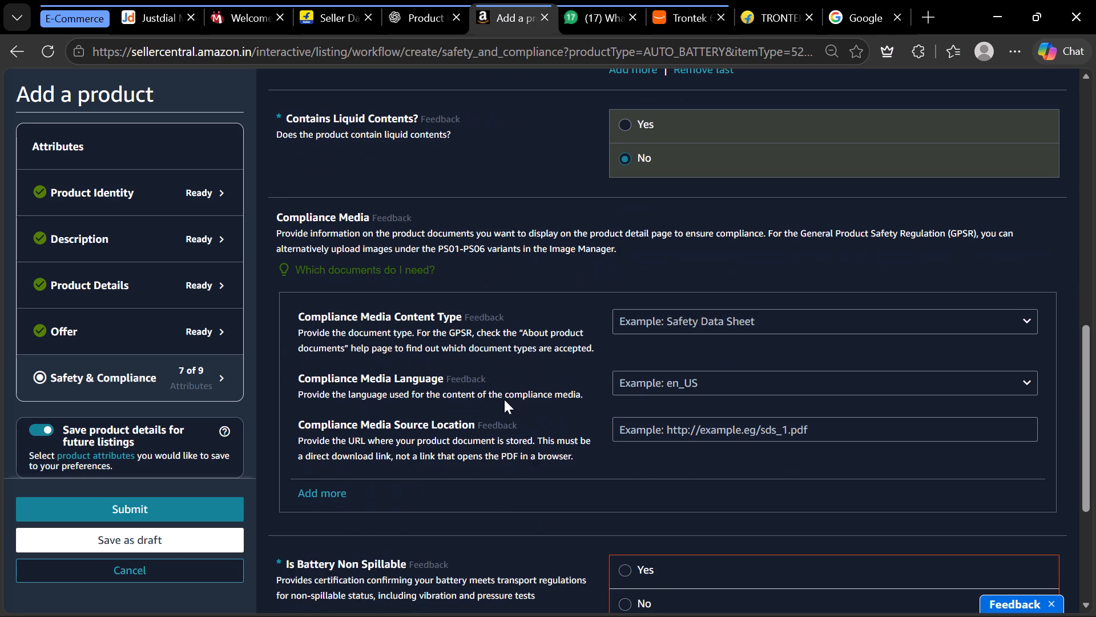
scroll(504, 399, "up", 1)
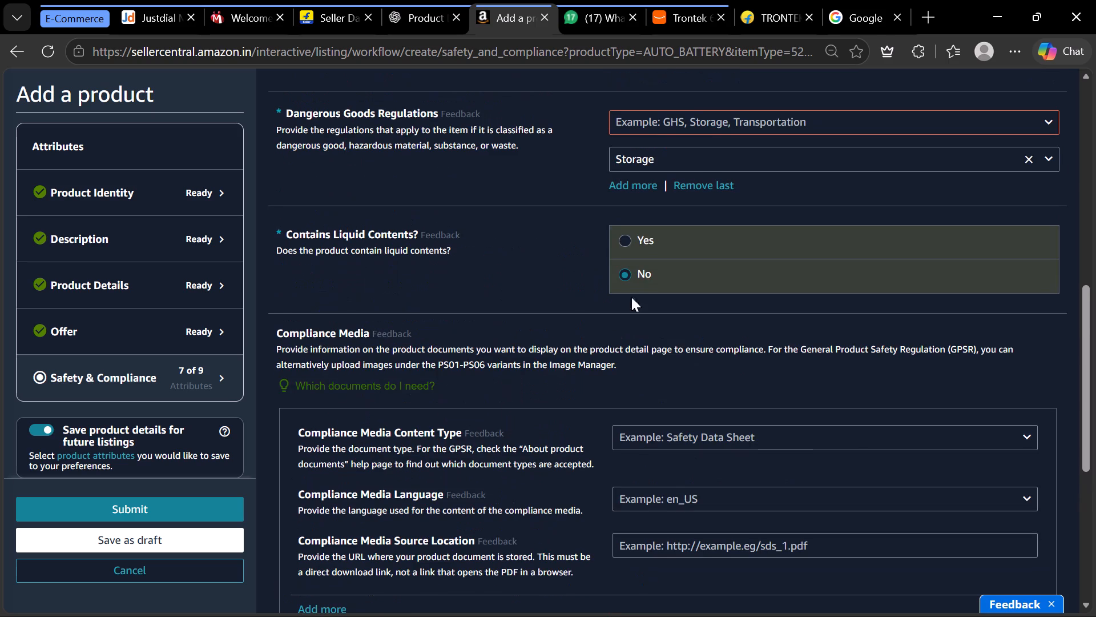
left_click(1027, 158)
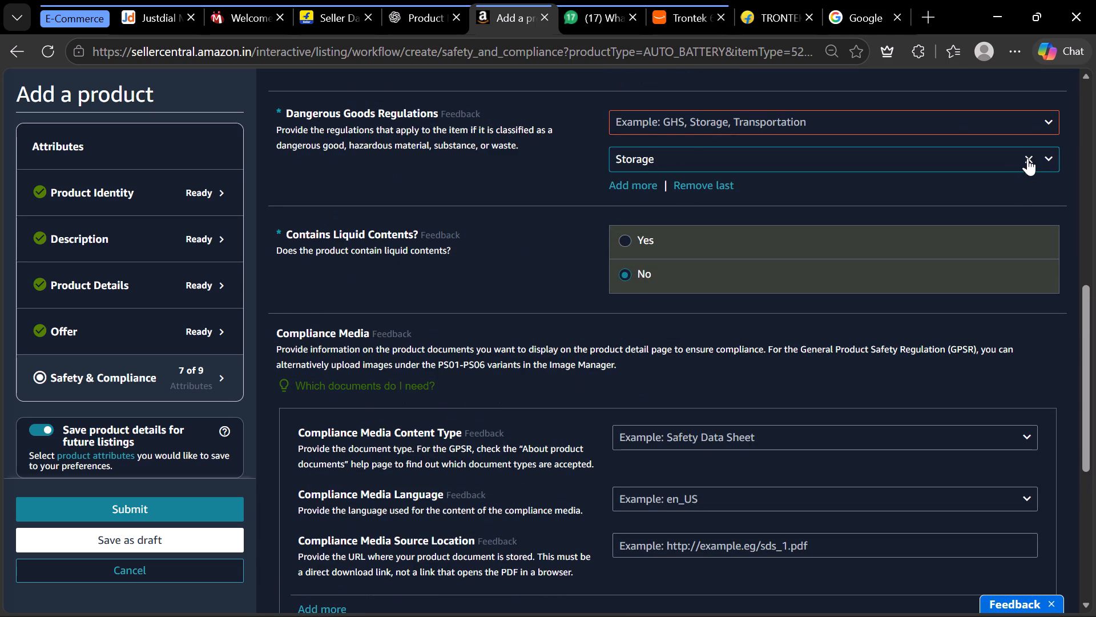
left_click(580, 232)
left_click(695, 184)
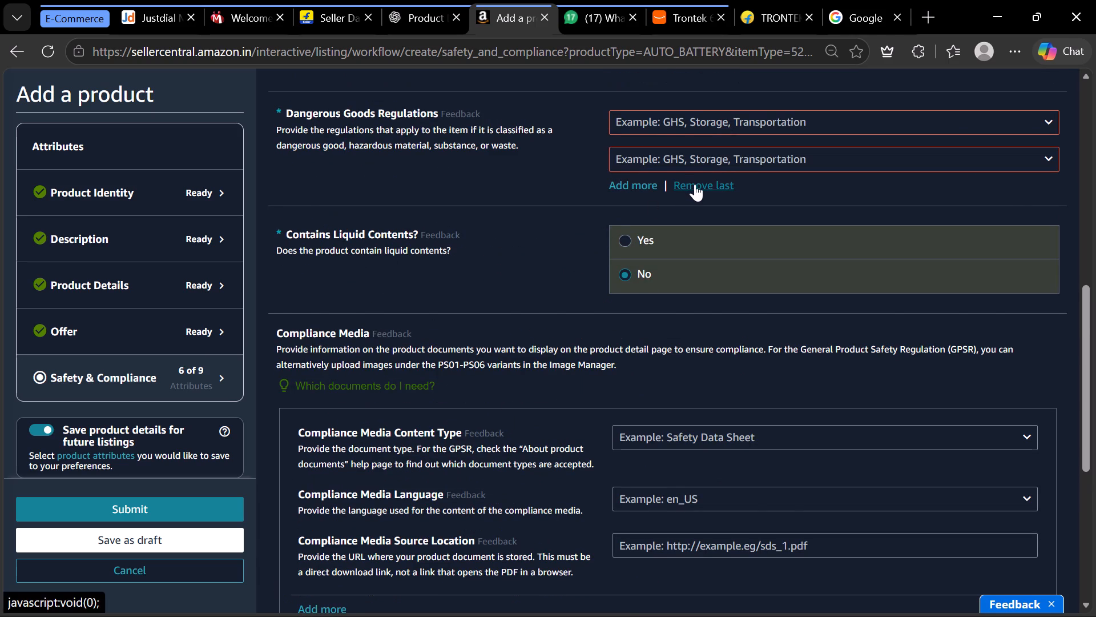
left_click(494, 255)
Review the remaining Safety & Compliance fields, from Compliance Media down to Is Battery Non Spillable and Non-Lithium Battery Packaging.
scroll(494, 255, "down", 1)
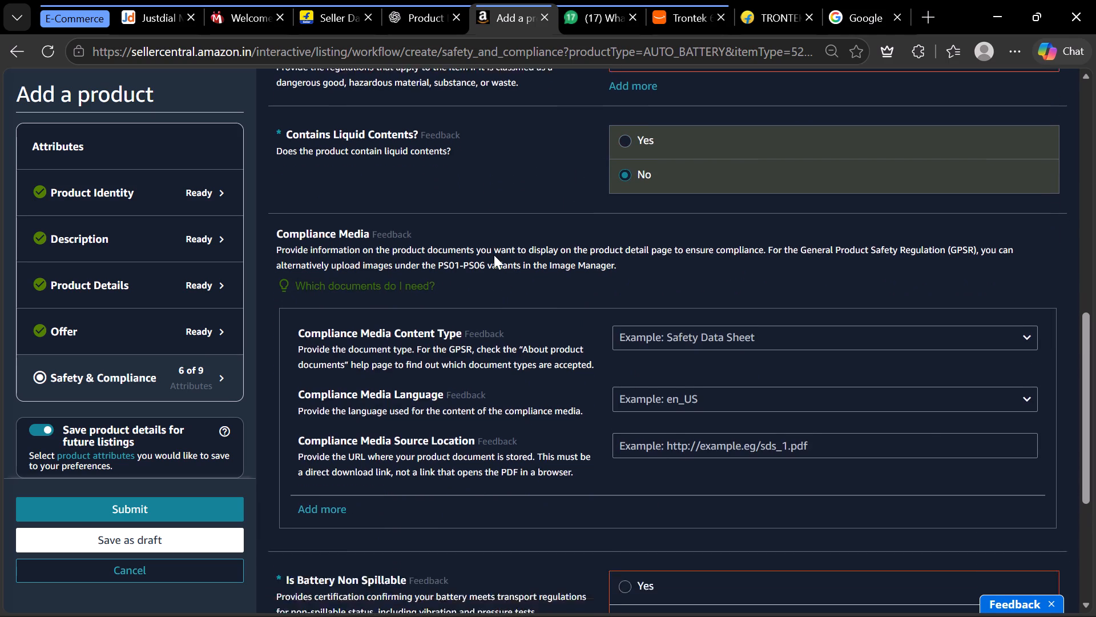
scroll(494, 255, "down", 3)
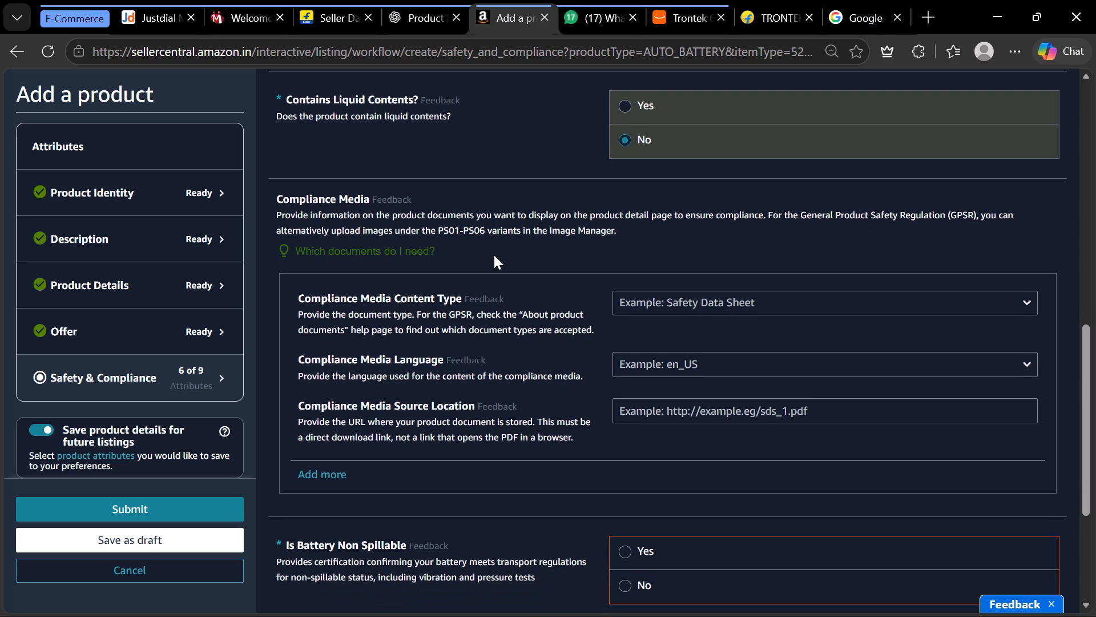
scroll(494, 255, "down", 1)
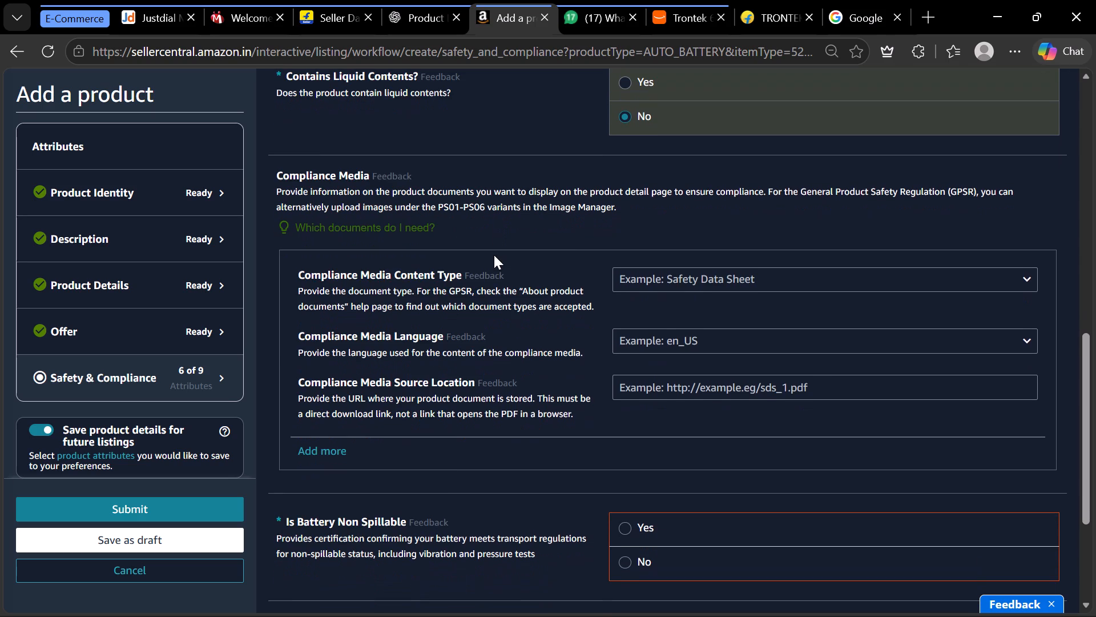
scroll(494, 255, "down", 2)
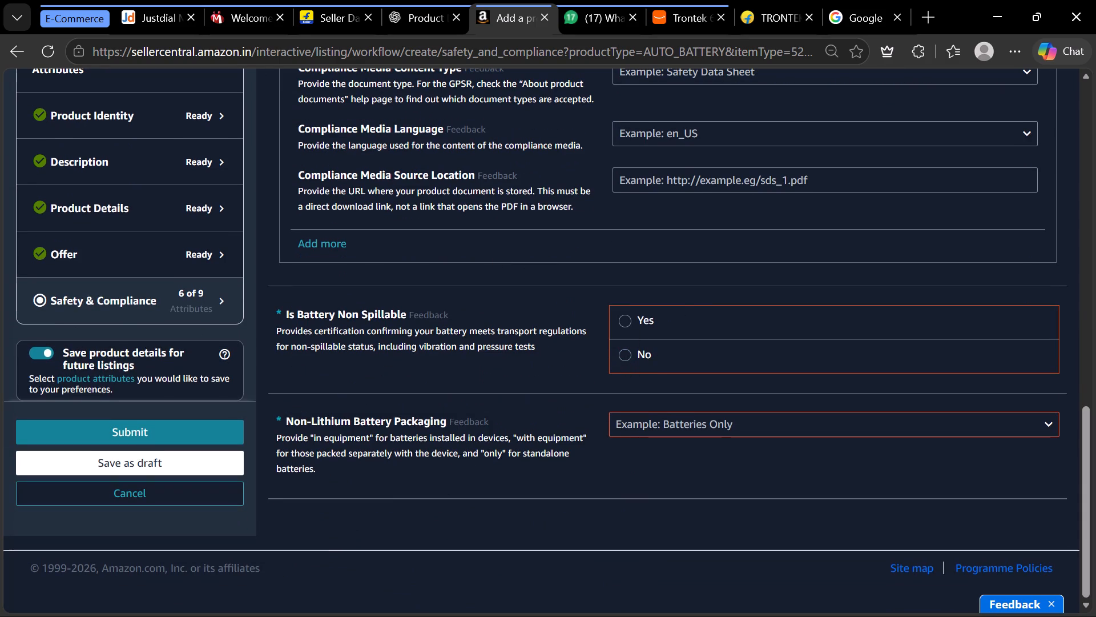
left_click(516, 415)
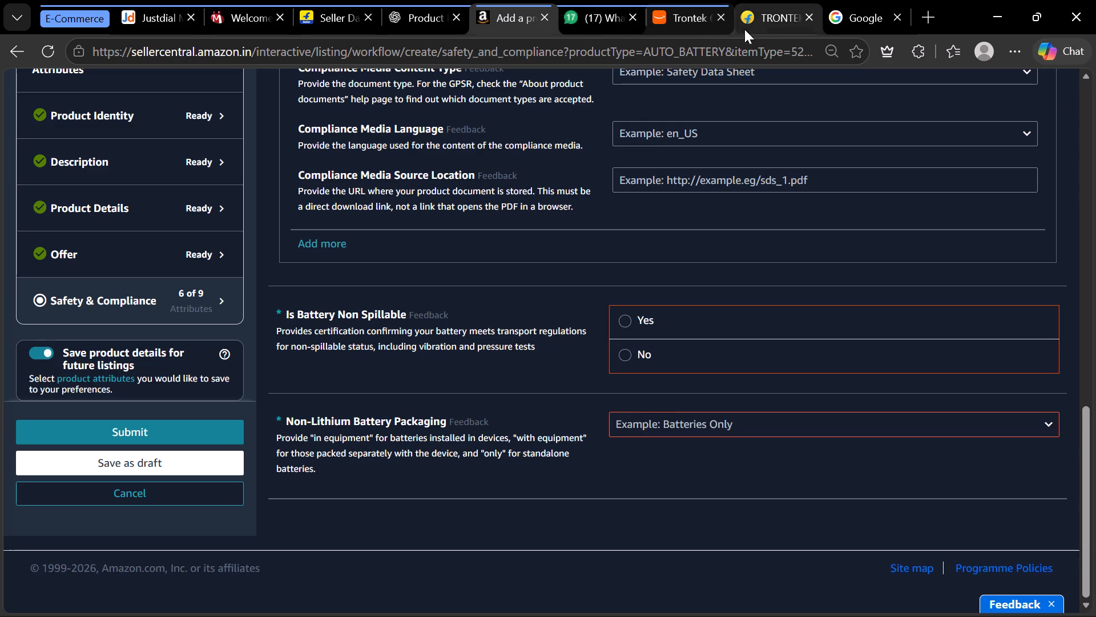
Switch to Flipkart Seller Hub and open the My Listings page.
left_click(323, 12)
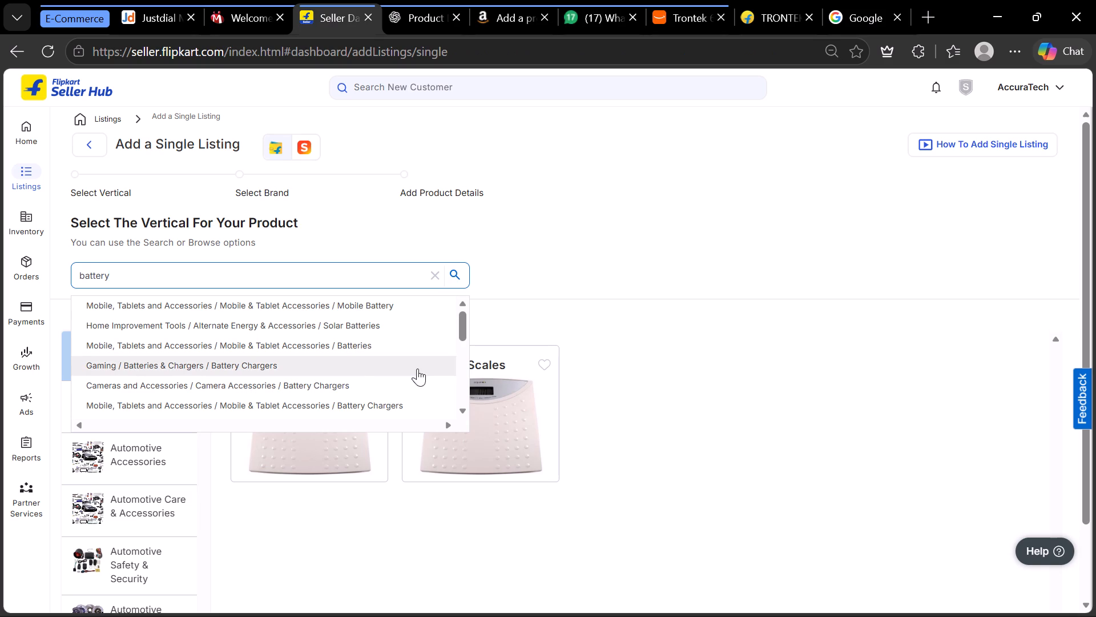
left_click(22, 275)
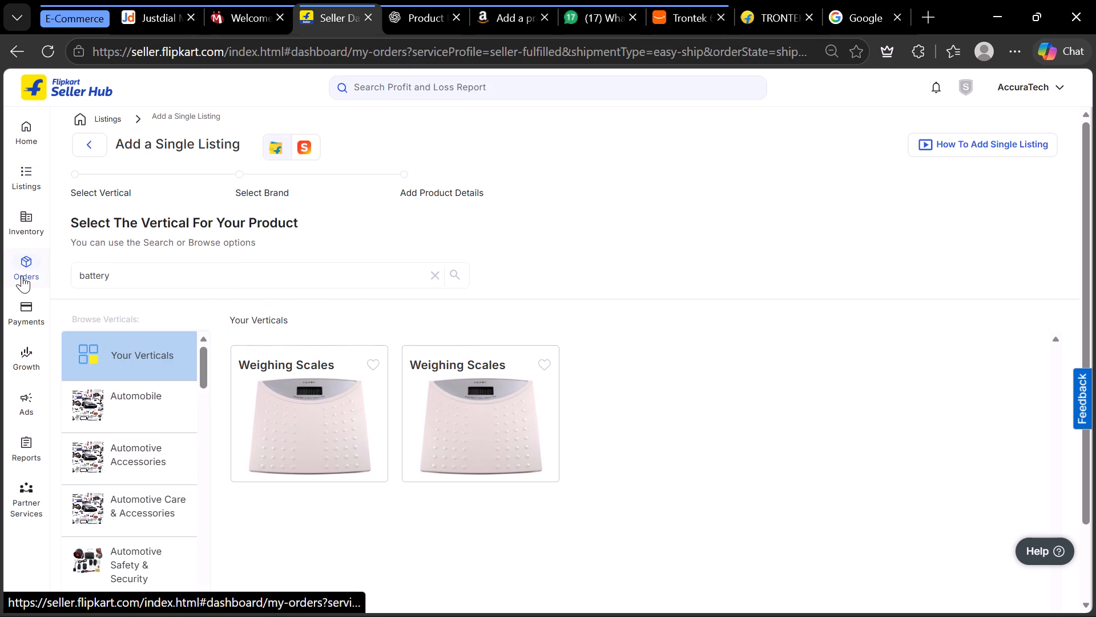
left_click(24, 235)
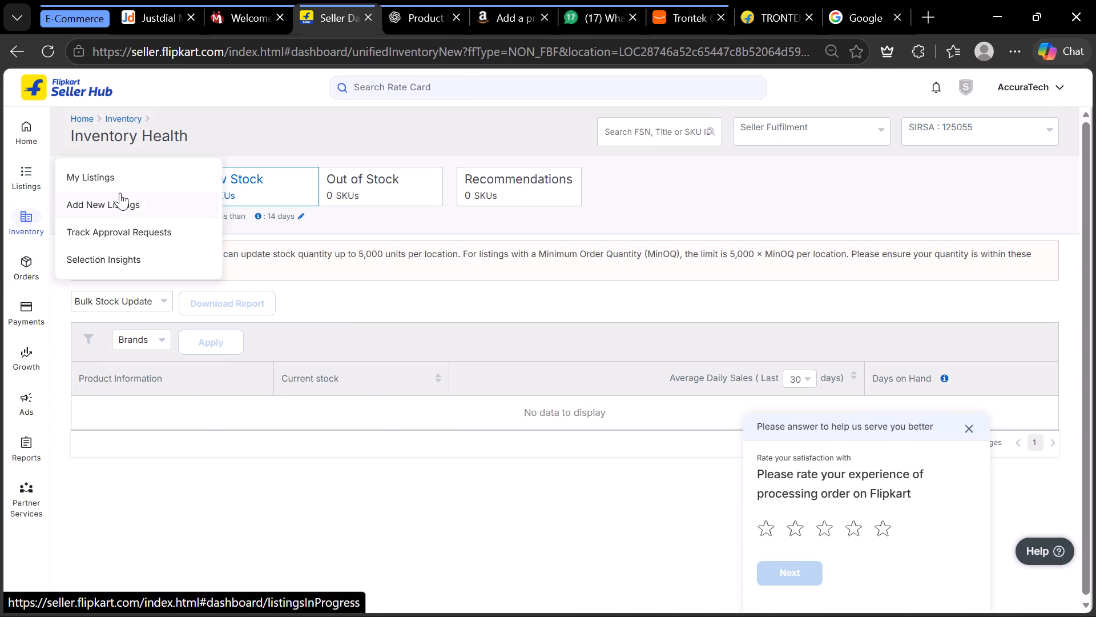
left_click(123, 183)
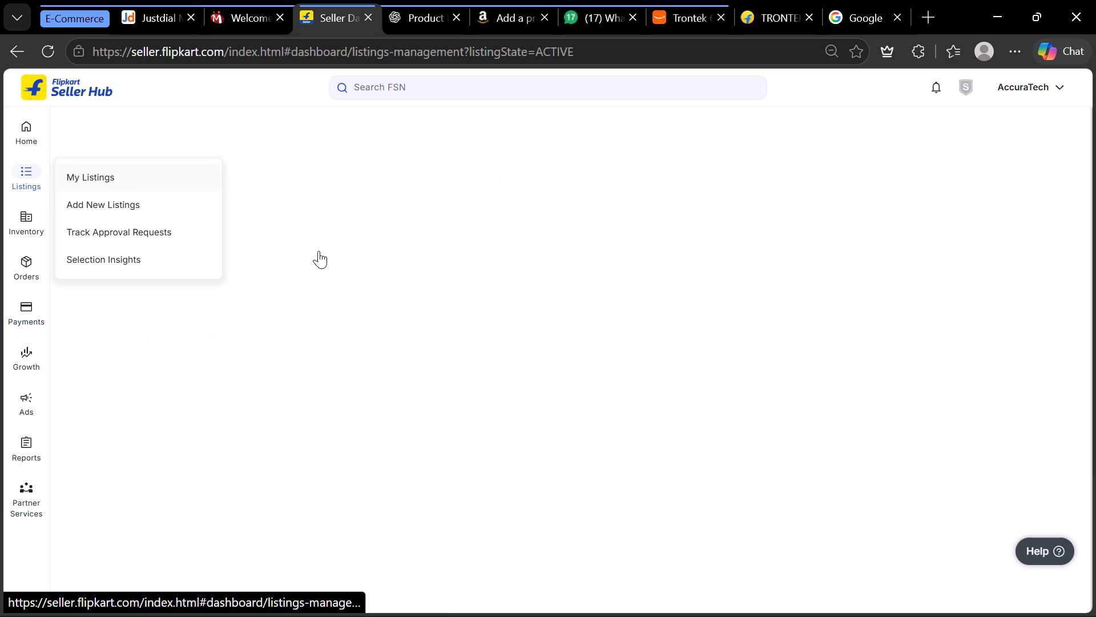
Open the settlement and price details of the Sharmaji 15 kg Electronic Weighing Machine listing, SKU AT-WN-SS-01.
scroll(543, 451, "down", 1)
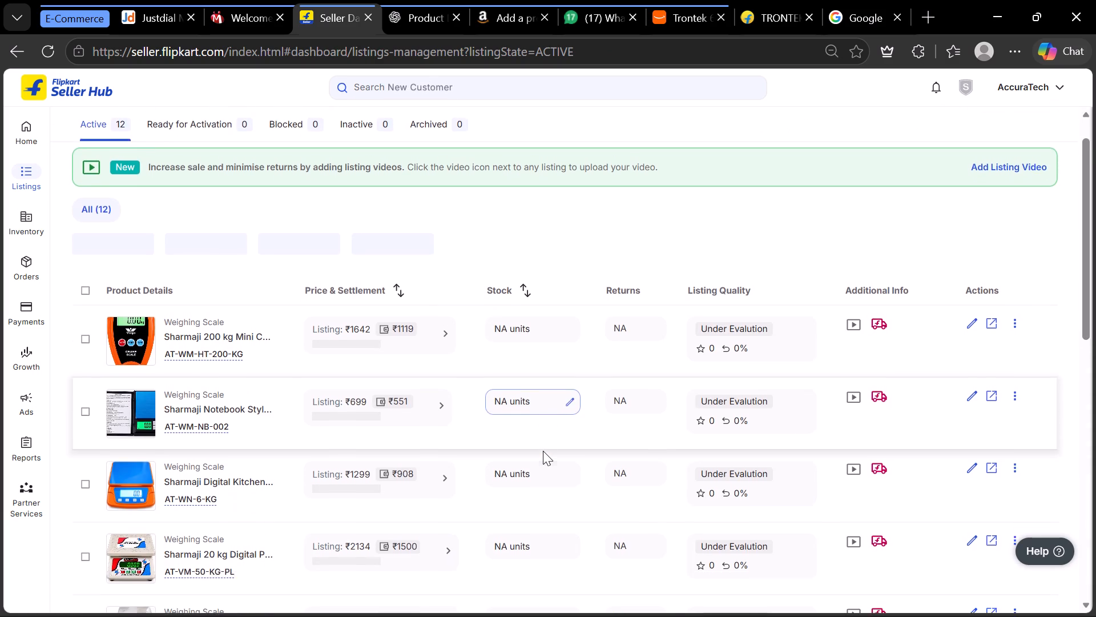
scroll(543, 451, "down", 3)
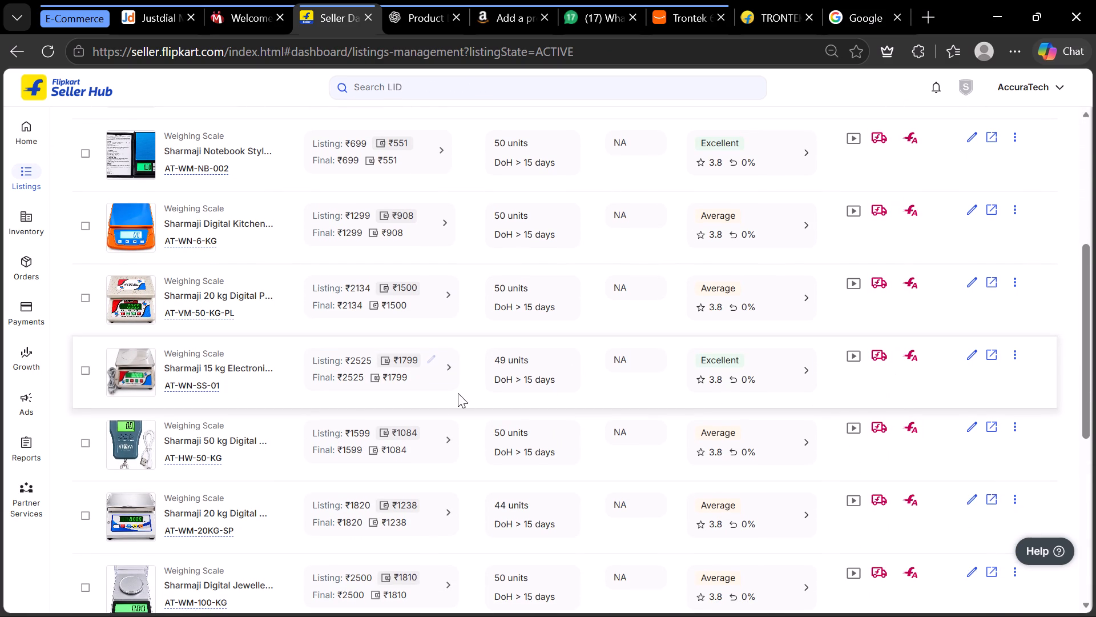
left_click(452, 376)
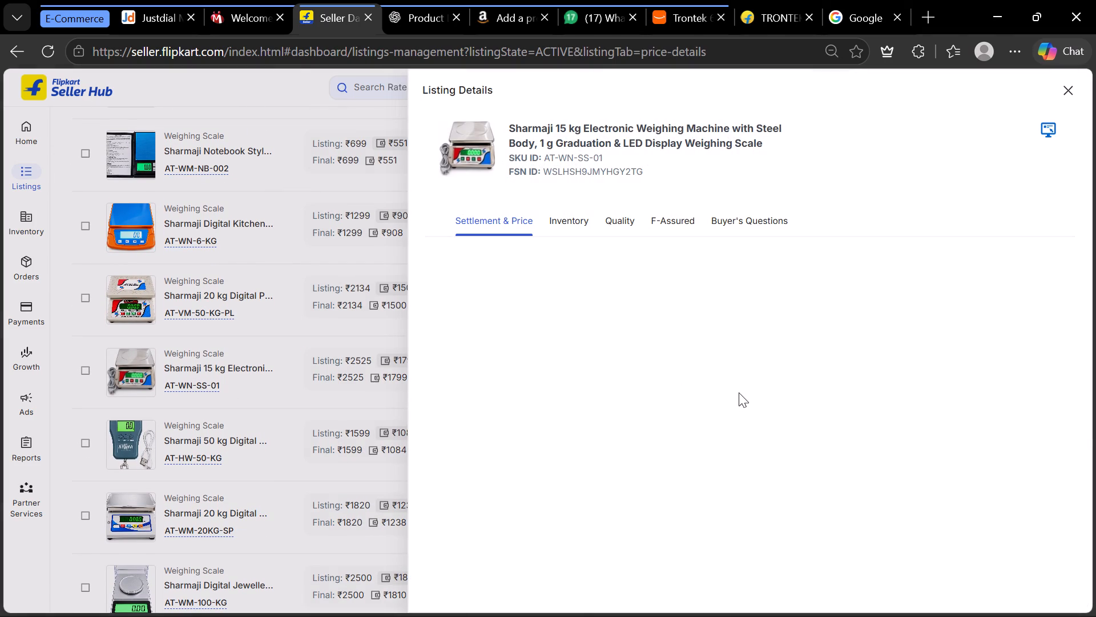
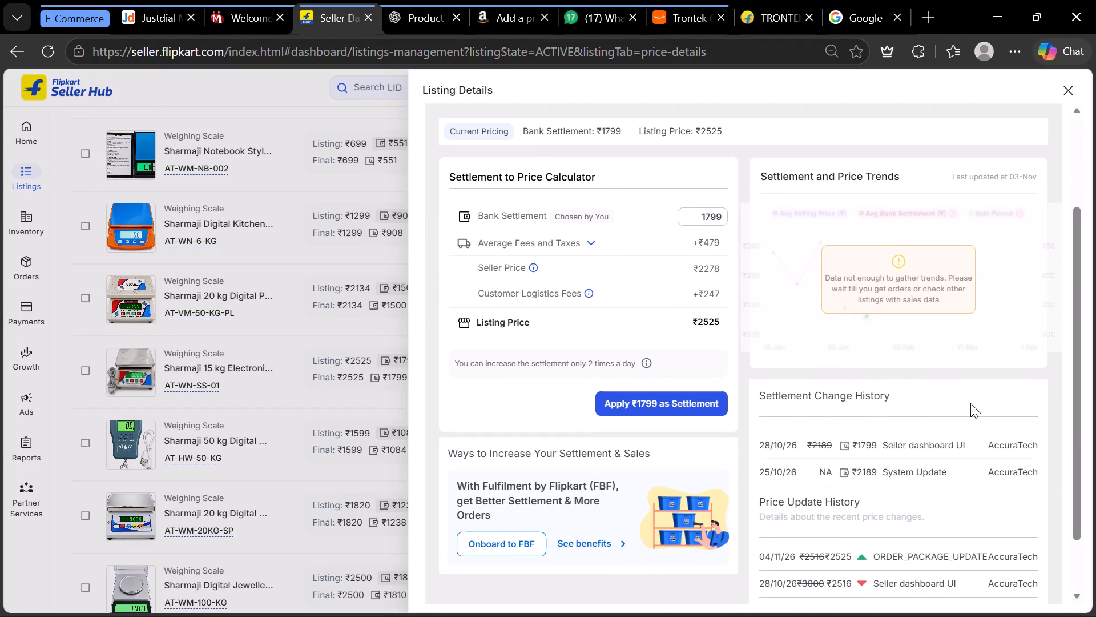
Close the AT-WN-SS-01 listing details and look through the active weighing scale listings.
left_click(1062, 90)
left_click(1067, 95)
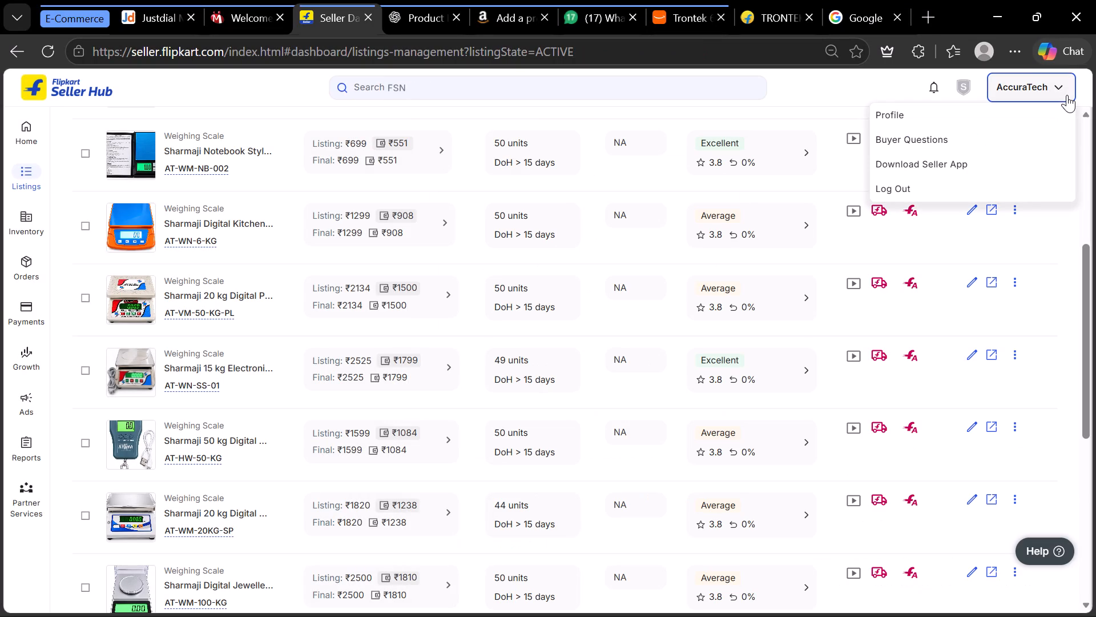
left_click(812, 94)
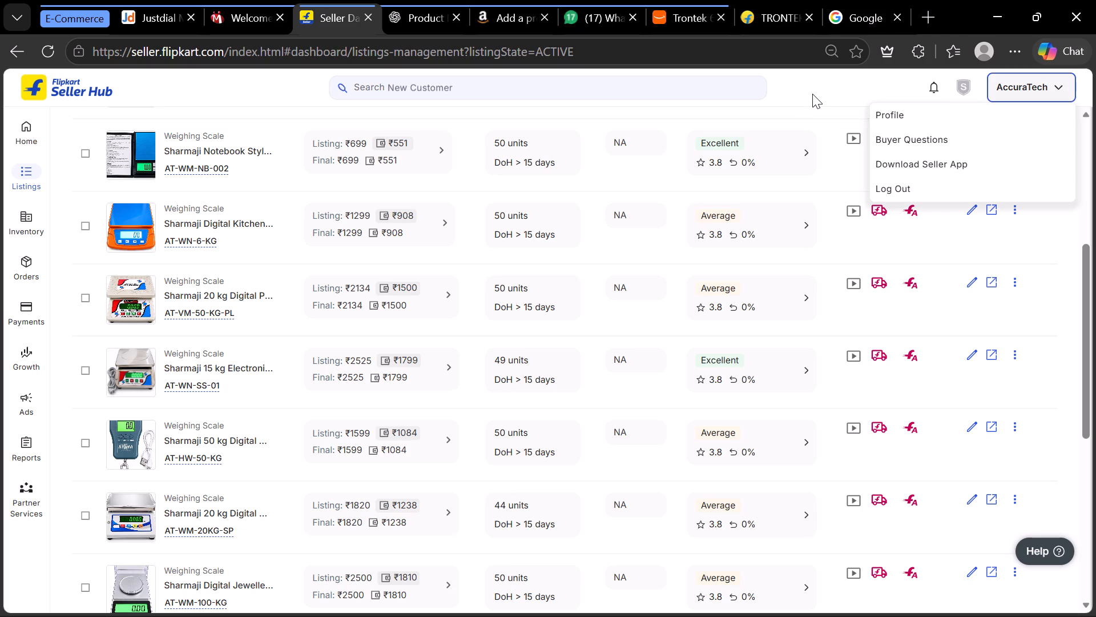
scroll(812, 472, "down", 1)
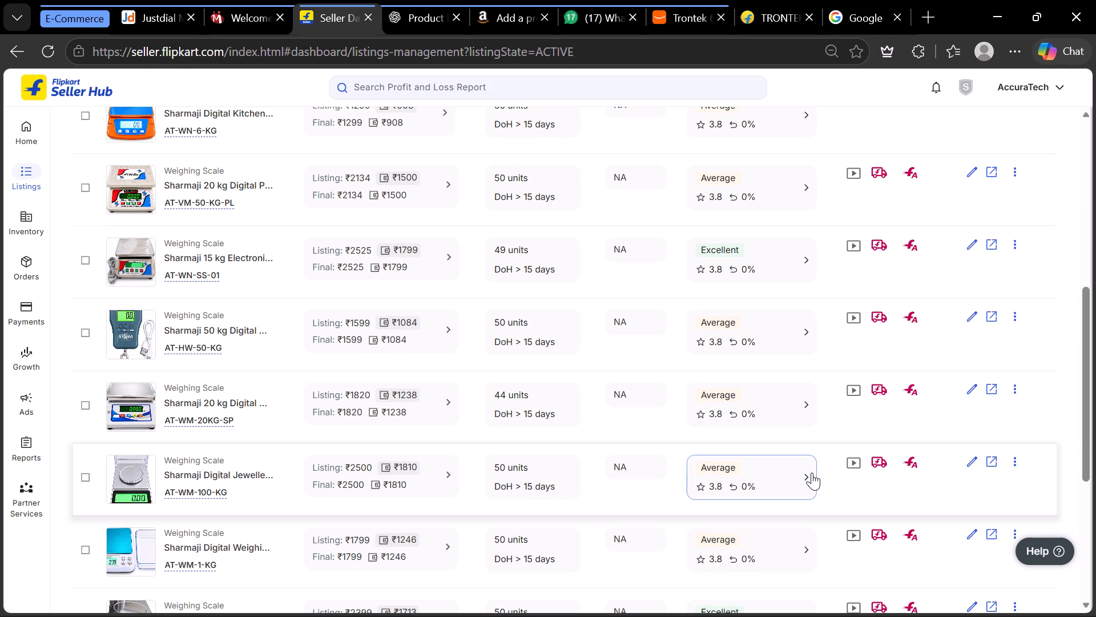
scroll(501, 477, "up", 2)
scroll(501, 477, "down", 1)
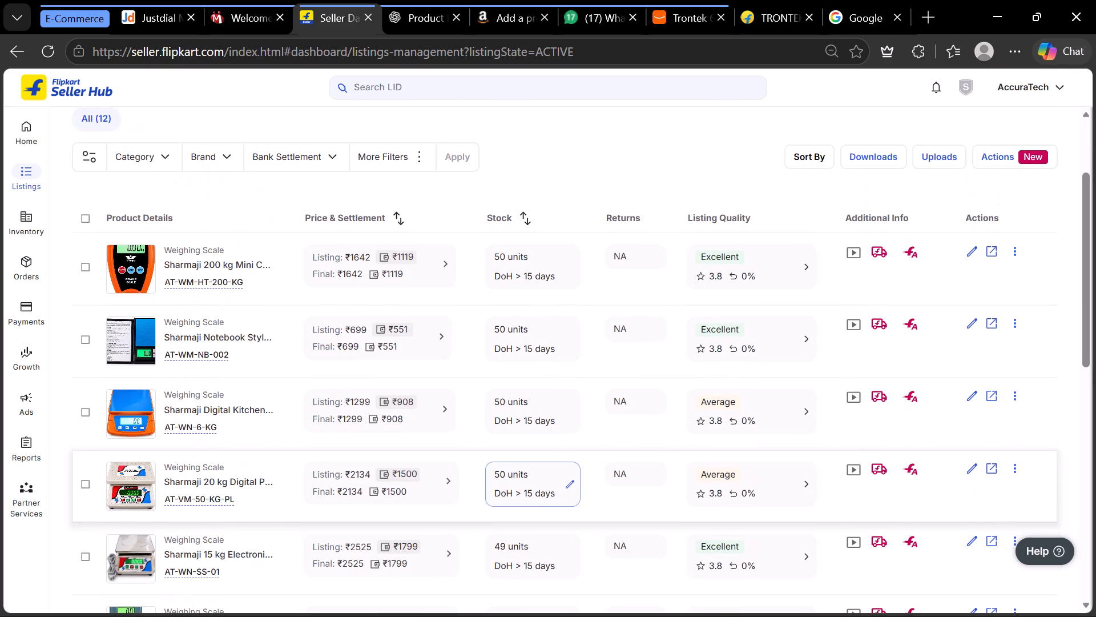
scroll(501, 477, "down", 1)
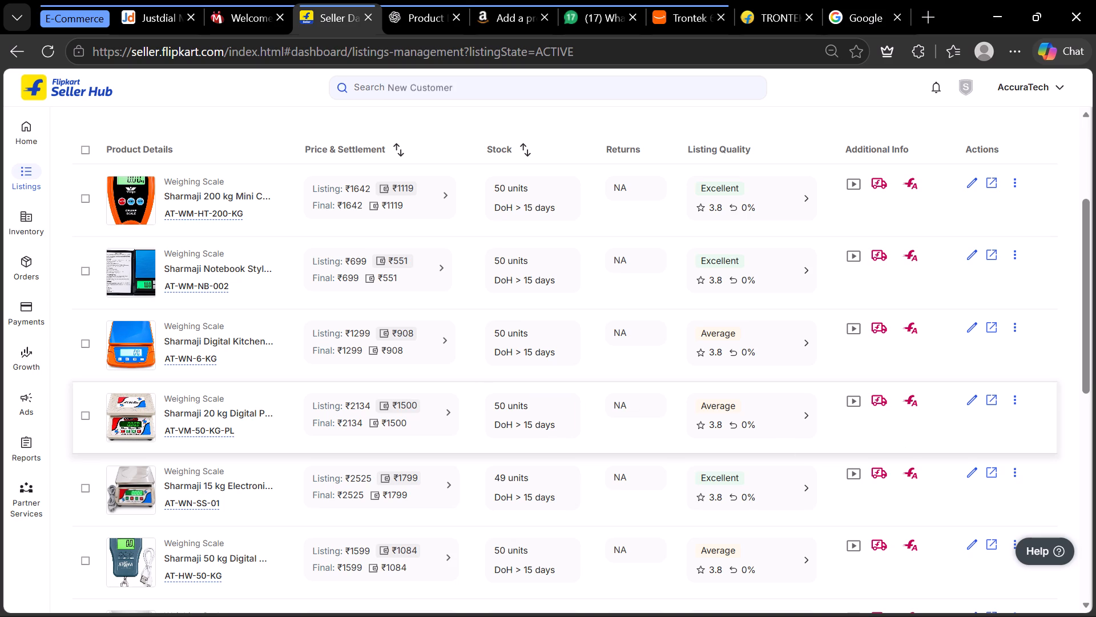
scroll(478, 369, "down", 2)
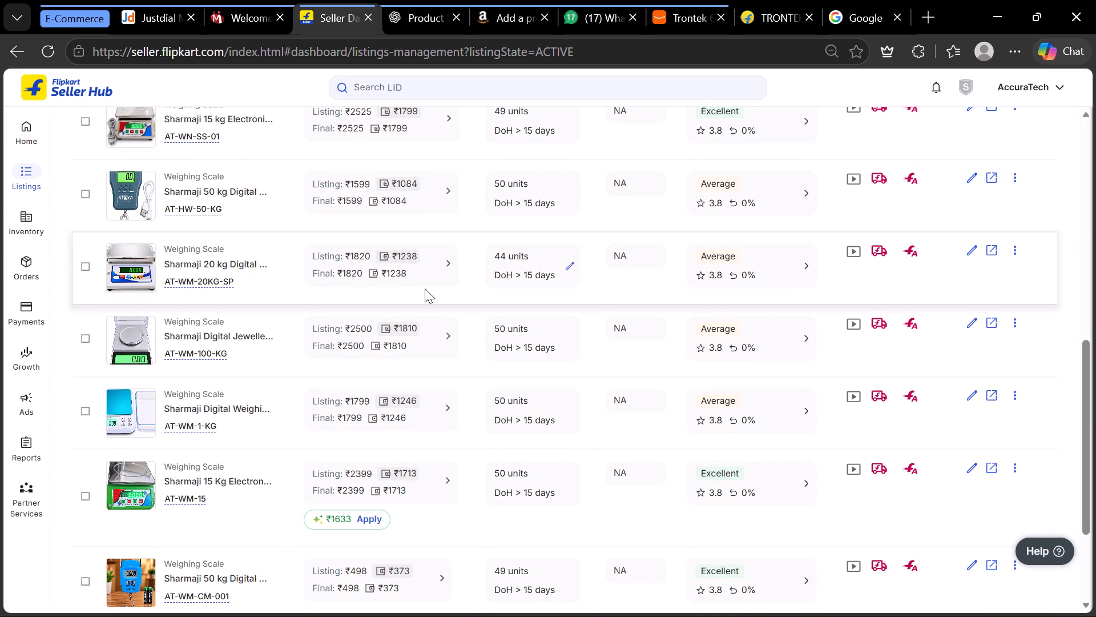
Review the settlement, price and change history of the Sharmaji 20 kg Digital Weighing Scale, SKU AT-WM-20KG-SP, and close its details.
left_click(443, 276)
left_click(444, 267)
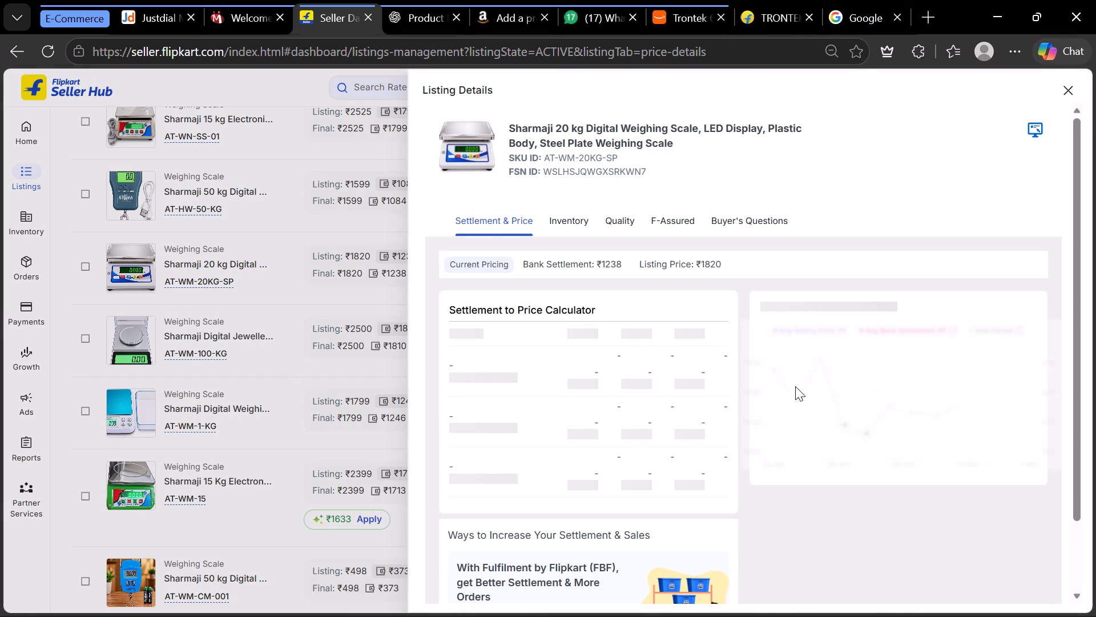
scroll(795, 386, "down", 3)
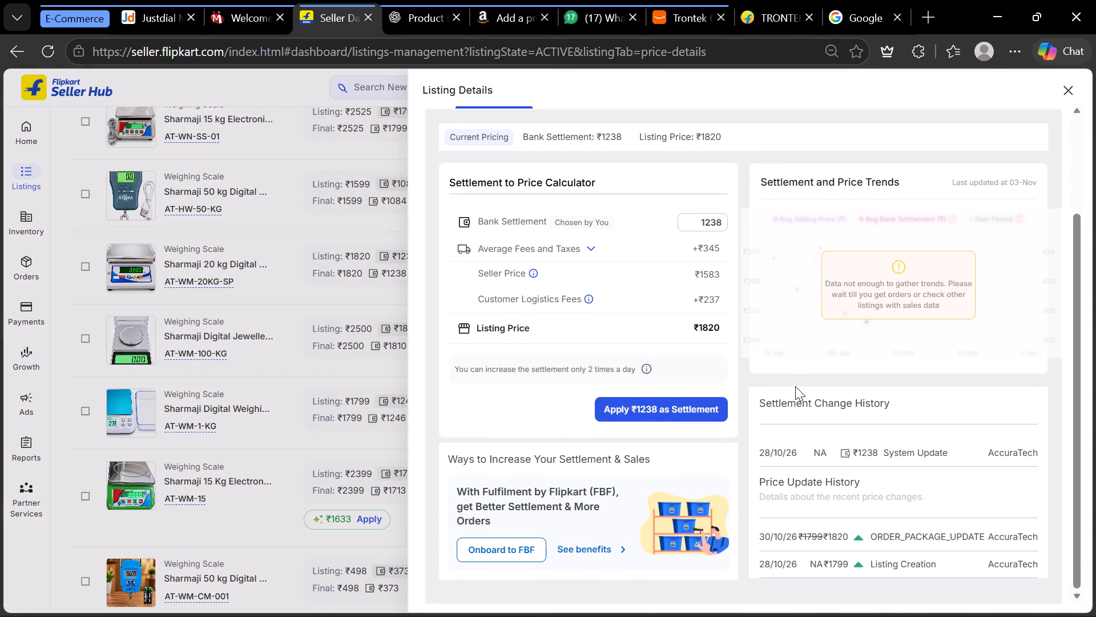
scroll(795, 386, "down", 2)
scroll(795, 386, "up", 8)
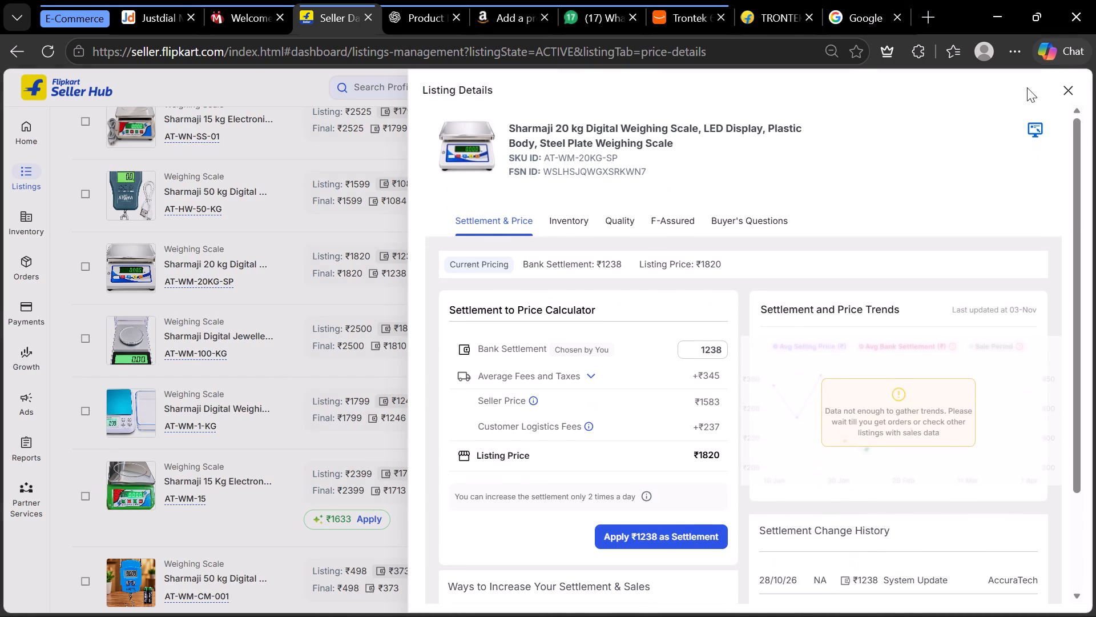
left_click(1063, 90)
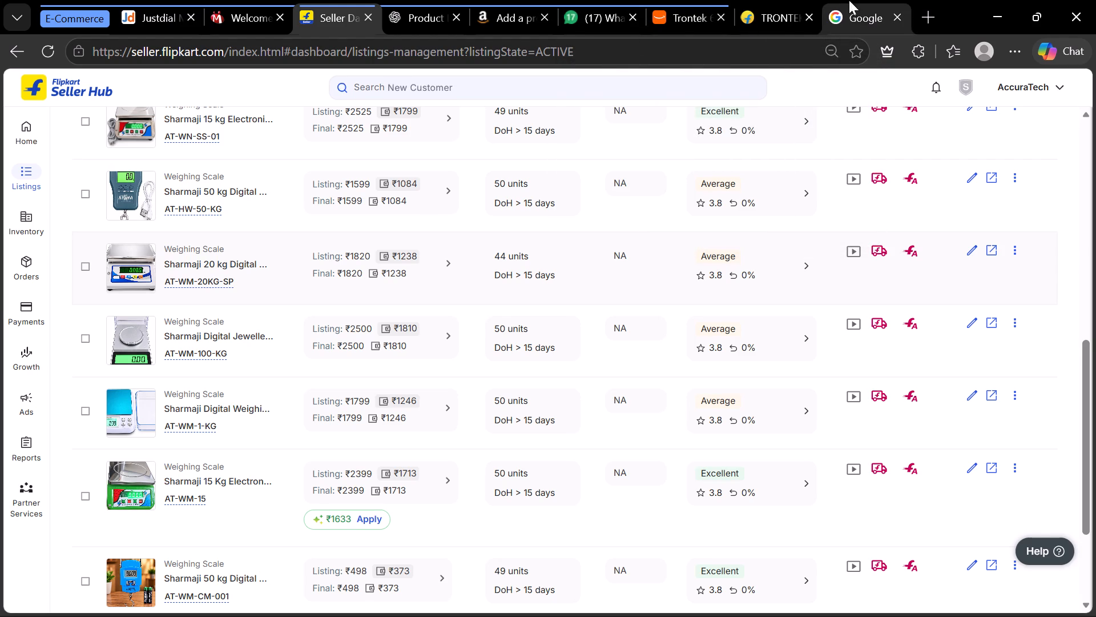
Switch to the Amazon product form and ask the Google assistant overlay "is battery non spillable", keeping the form's required fields uncovered.
left_click(511, 18)
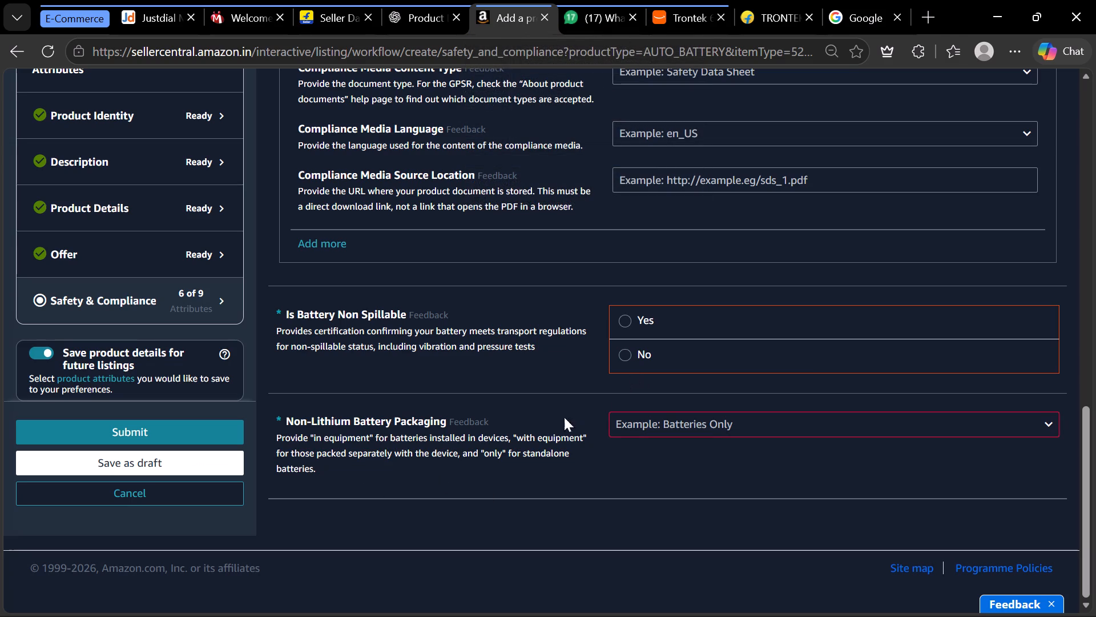
key("alt+space")
key("alt+F23")
key("F23")
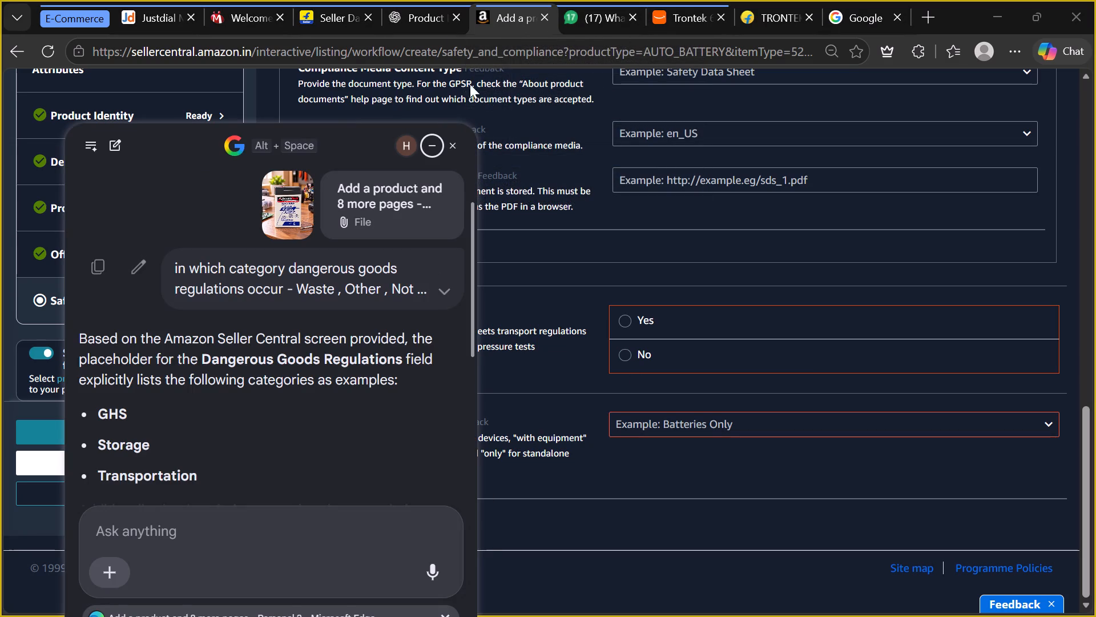
left_click_drag(338, 137, 324, 102)
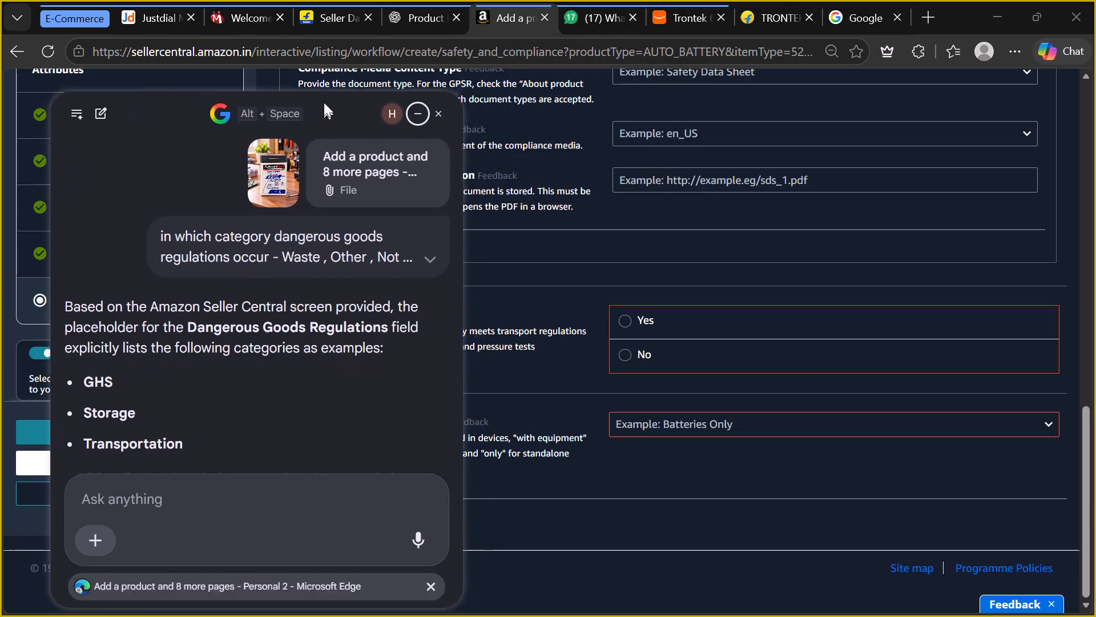
left_click_drag(324, 102, 312, 42)
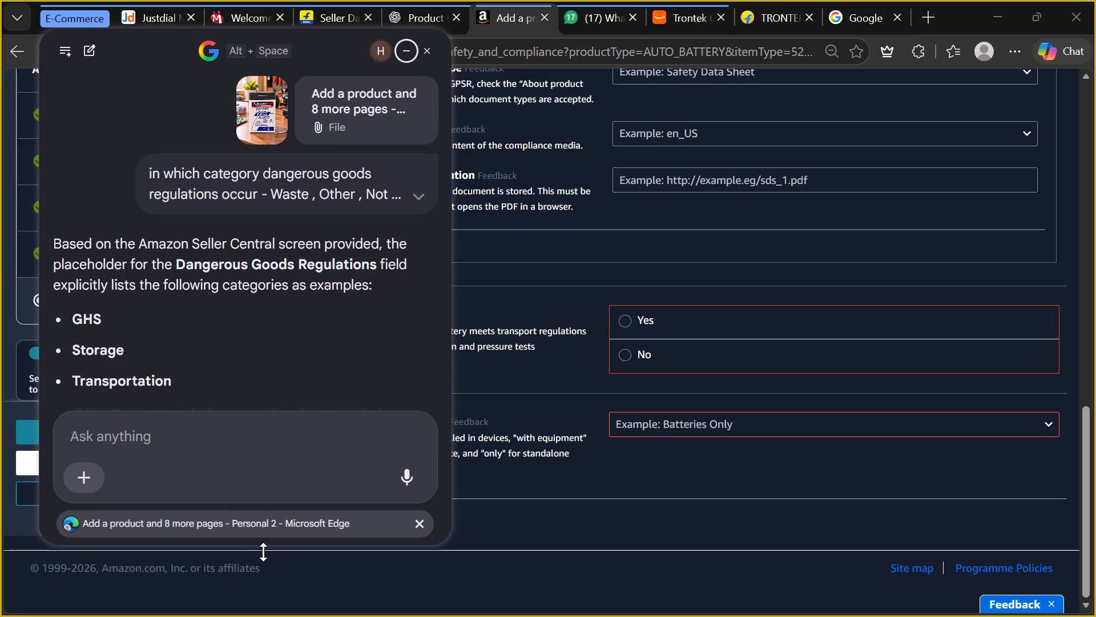
left_click_drag(269, 543, 275, 327)
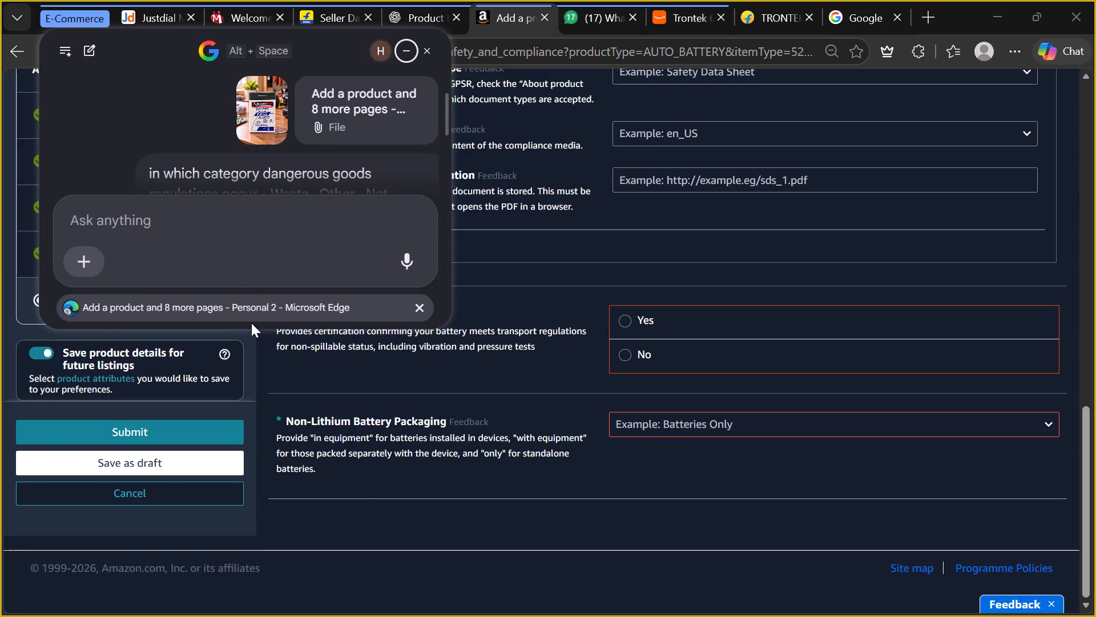
left_click_drag(254, 326, 257, 293)
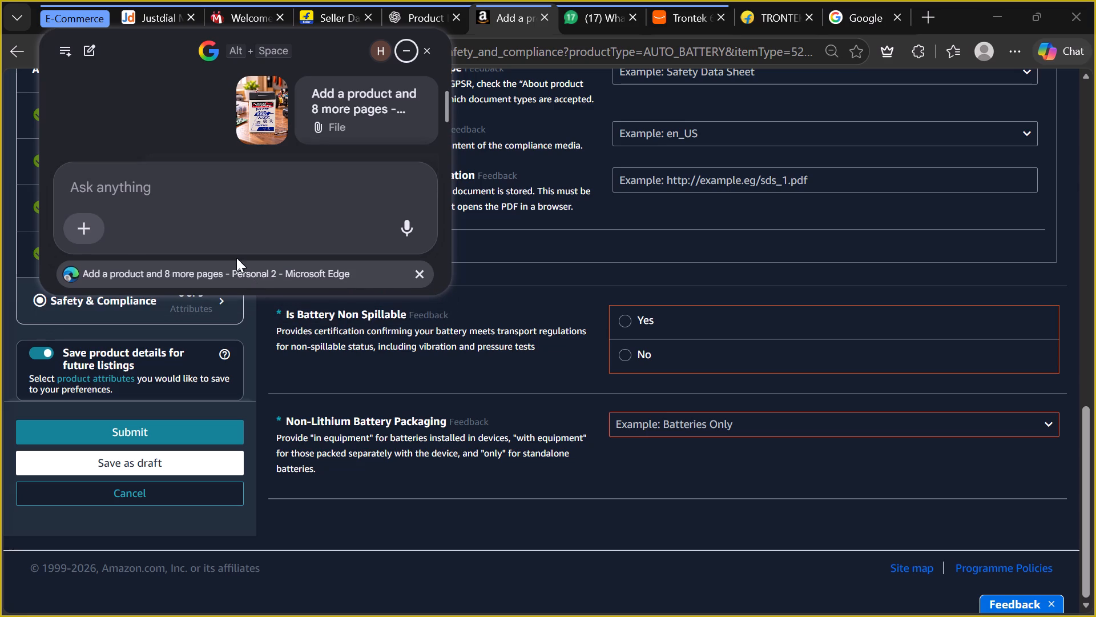
left_click(228, 206)
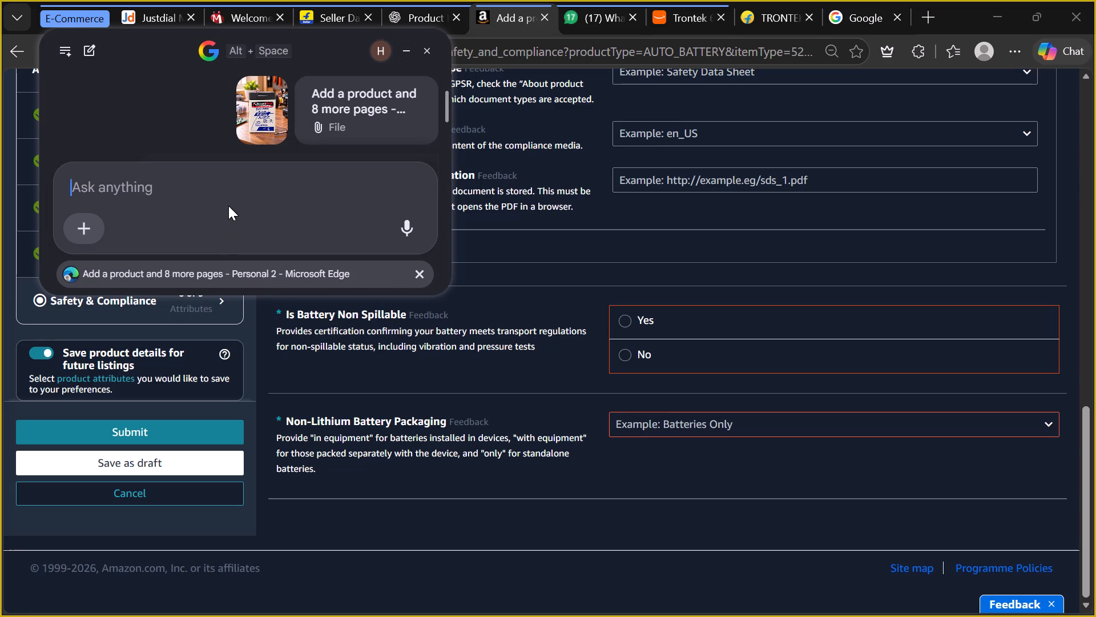
type("isbattery non spillable")
key("alt+space")
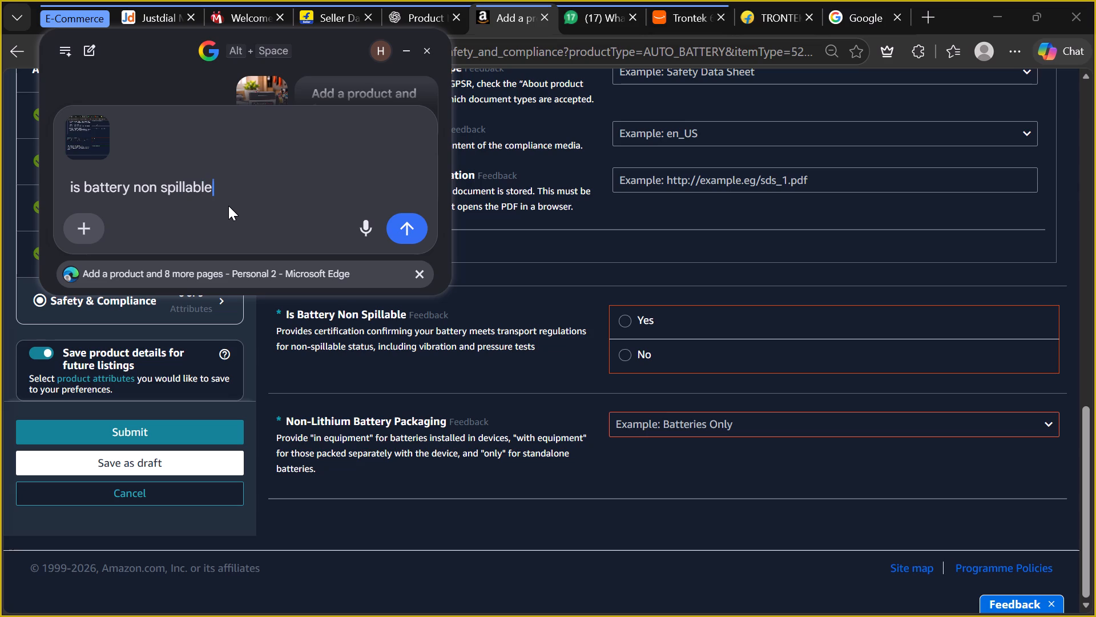
key("Return")
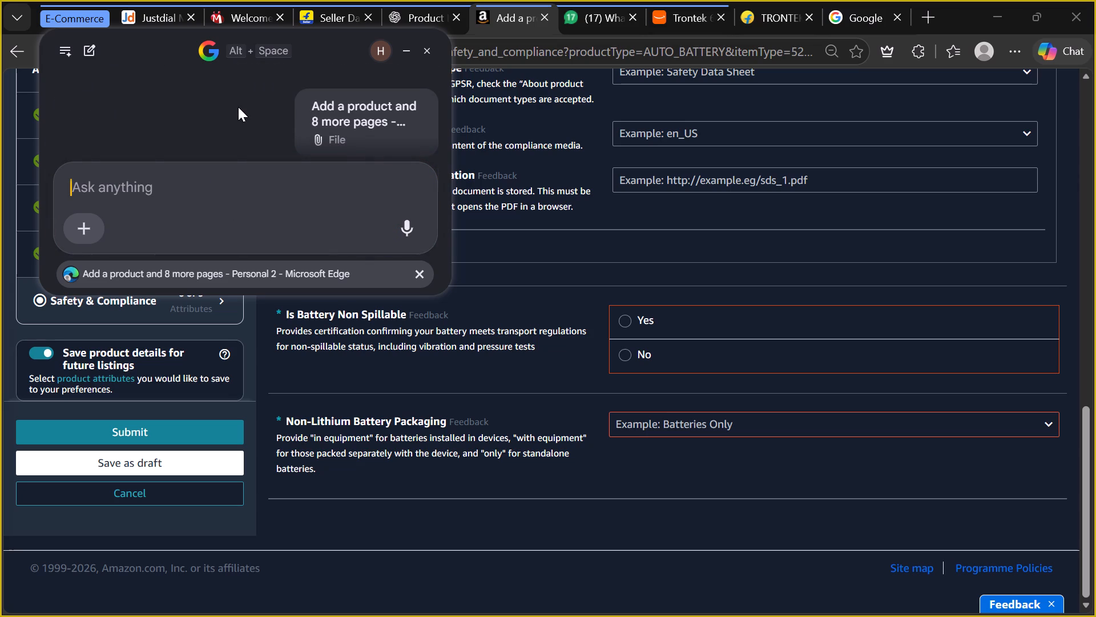
Read the assistant's answer and set Is Battery Non Spillable to Yes.
scroll(239, 109, "down", 2)
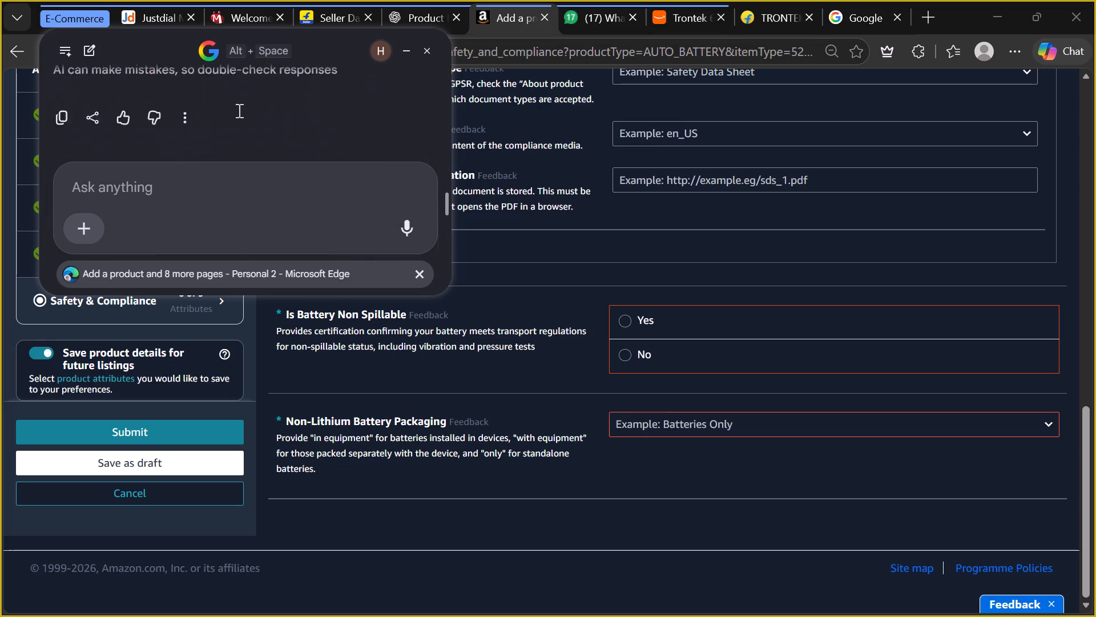
scroll(238, 110, "down", 2)
scroll(238, 110, "up", 1)
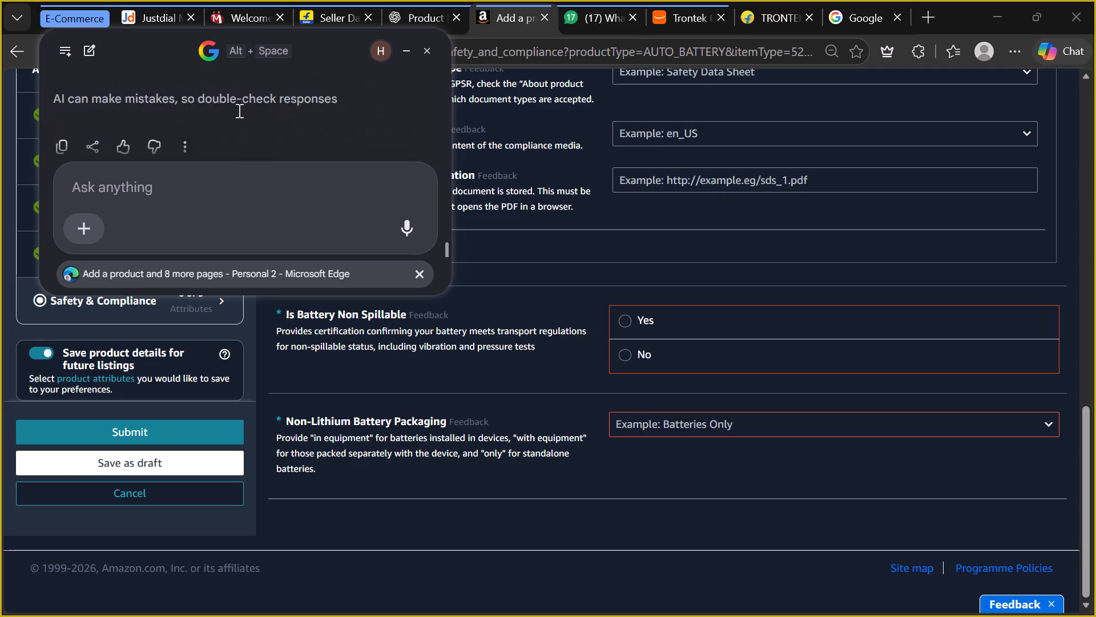
scroll(238, 110, "up", 1)
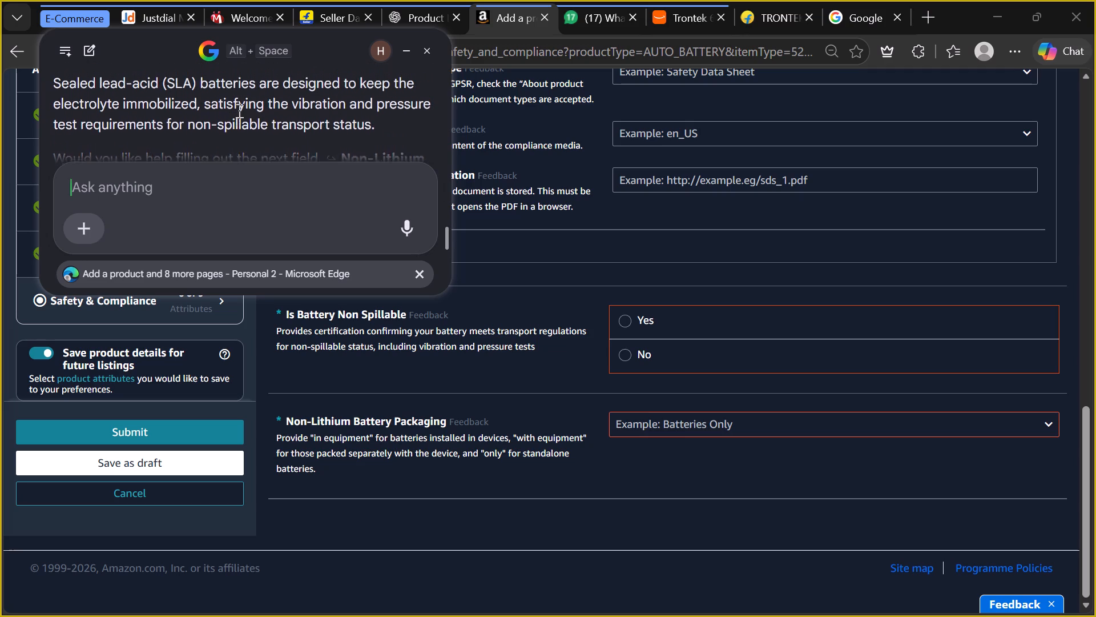
scroll(238, 110, "up", 1)
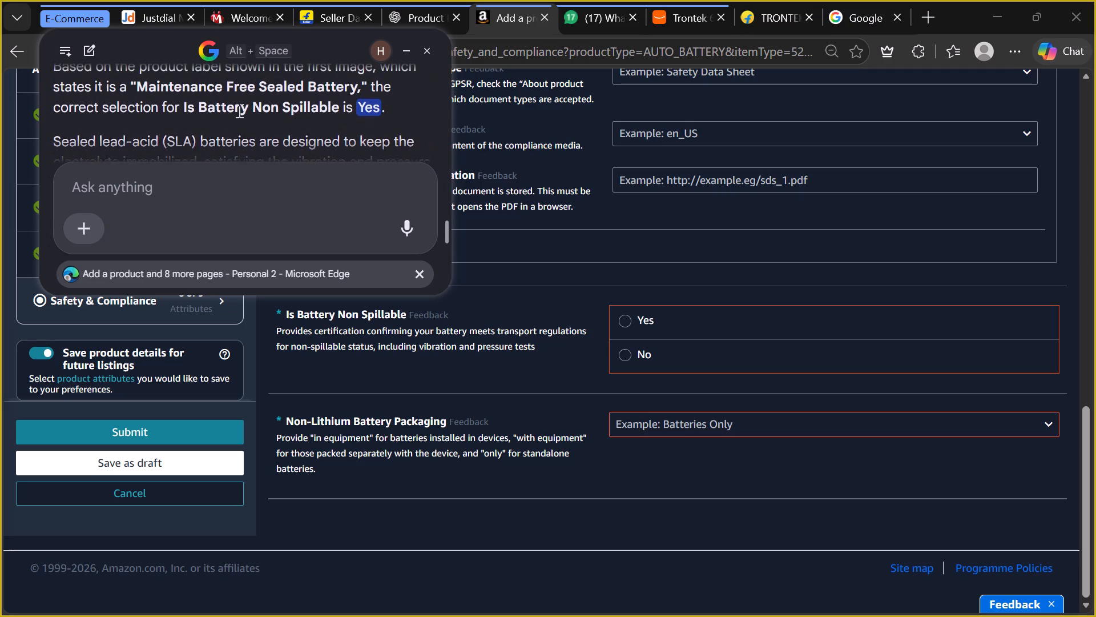
scroll(238, 110, "up", 1)
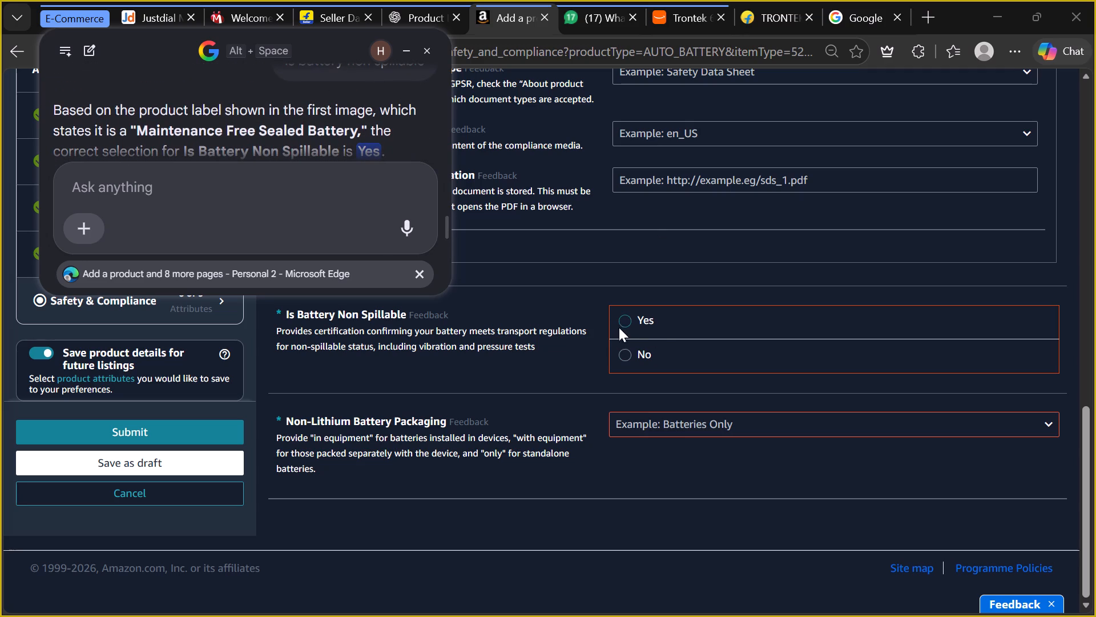
left_click(625, 326)
Copy the field name "Battery Contains free Unabsorbed Liquid", submit it to the Google assistant and read which option suits the battery.
scroll(629, 437, "down", 1)
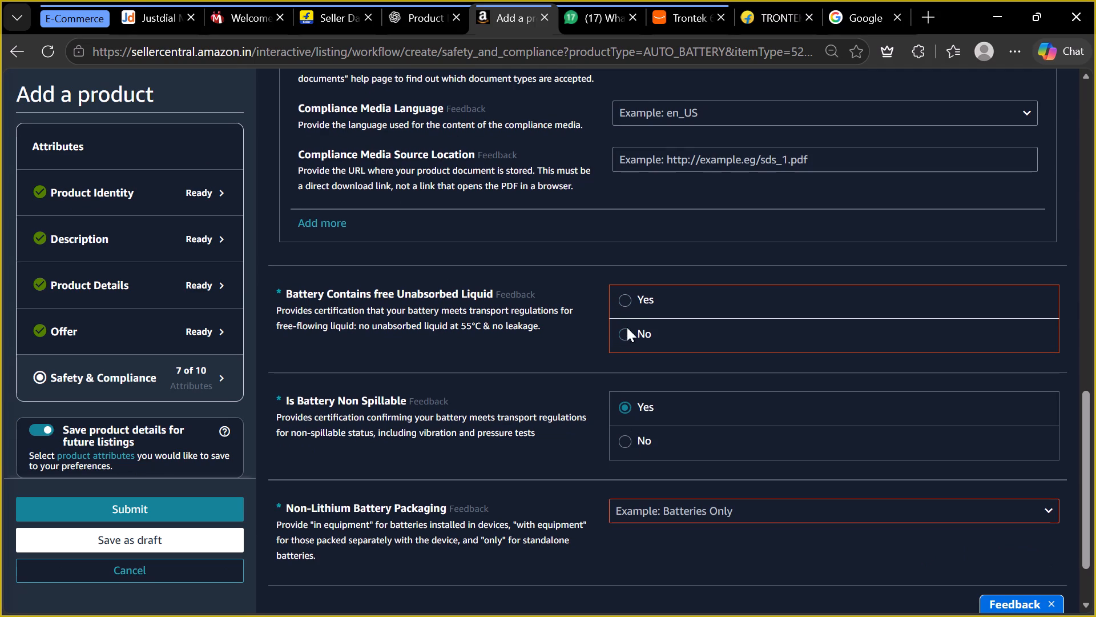
scroll(627, 330, "right", 1)
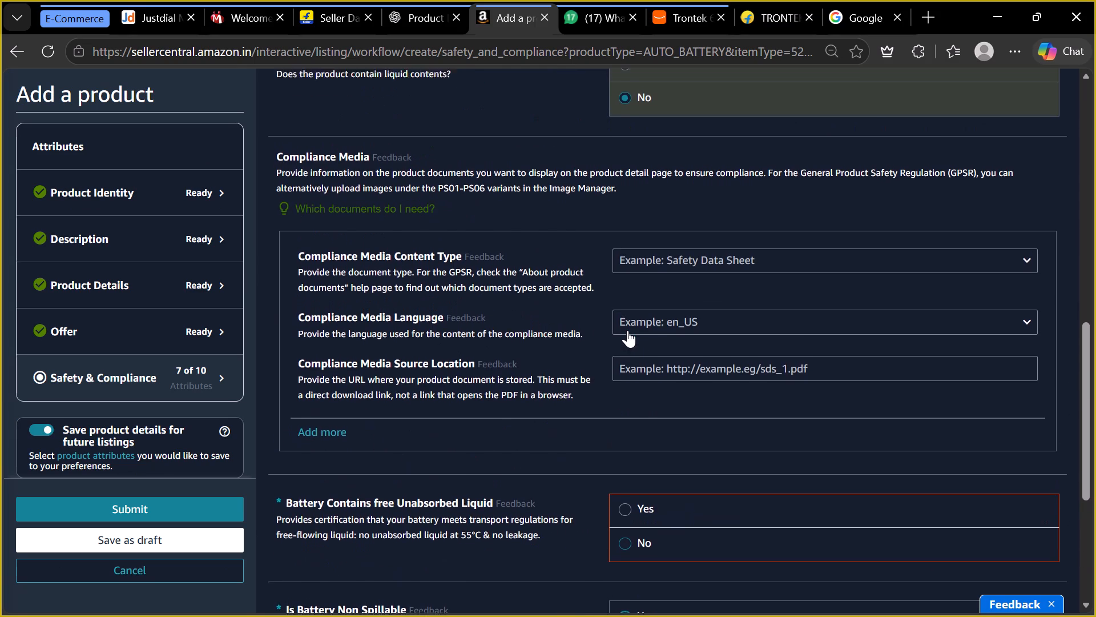
scroll(627, 330, "right", 1)
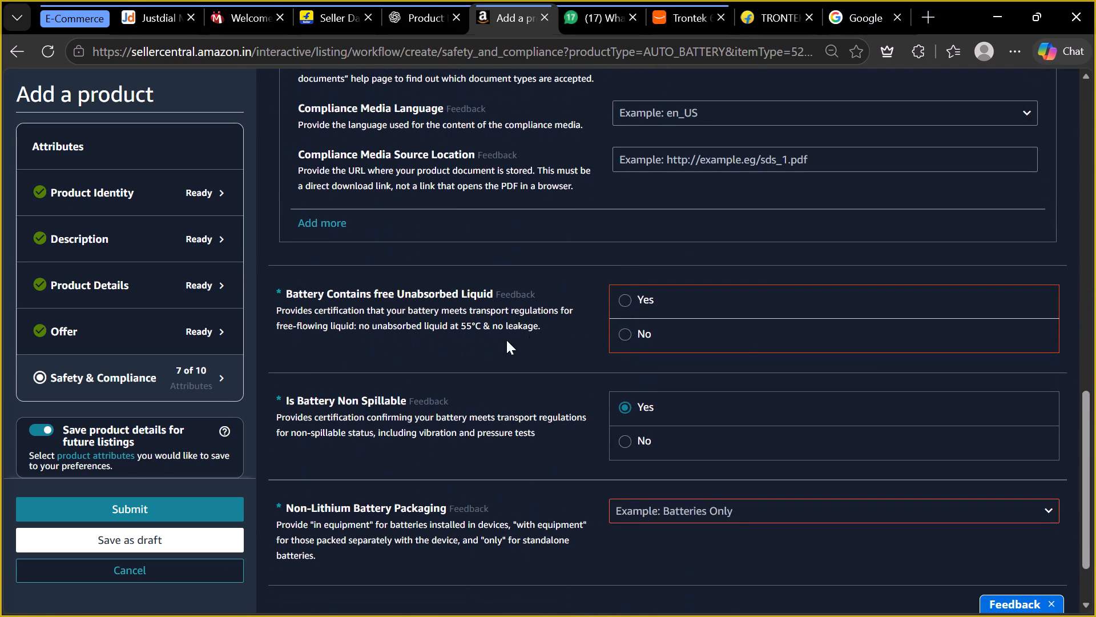
left_click_drag(286, 295, 472, 253)
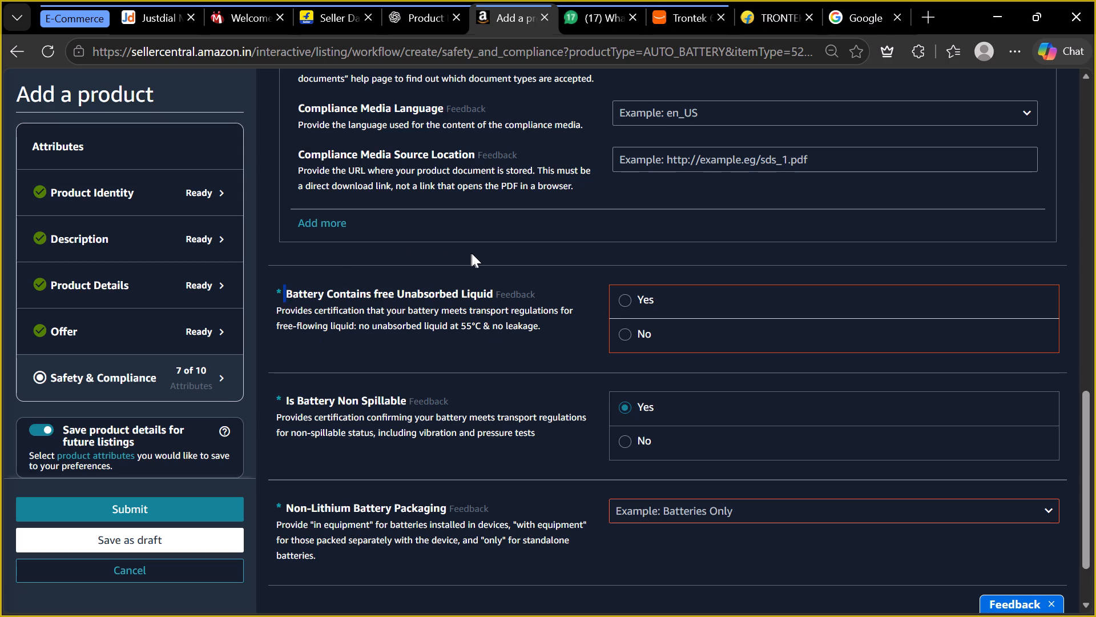
left_click_drag(472, 253, 497, 291)
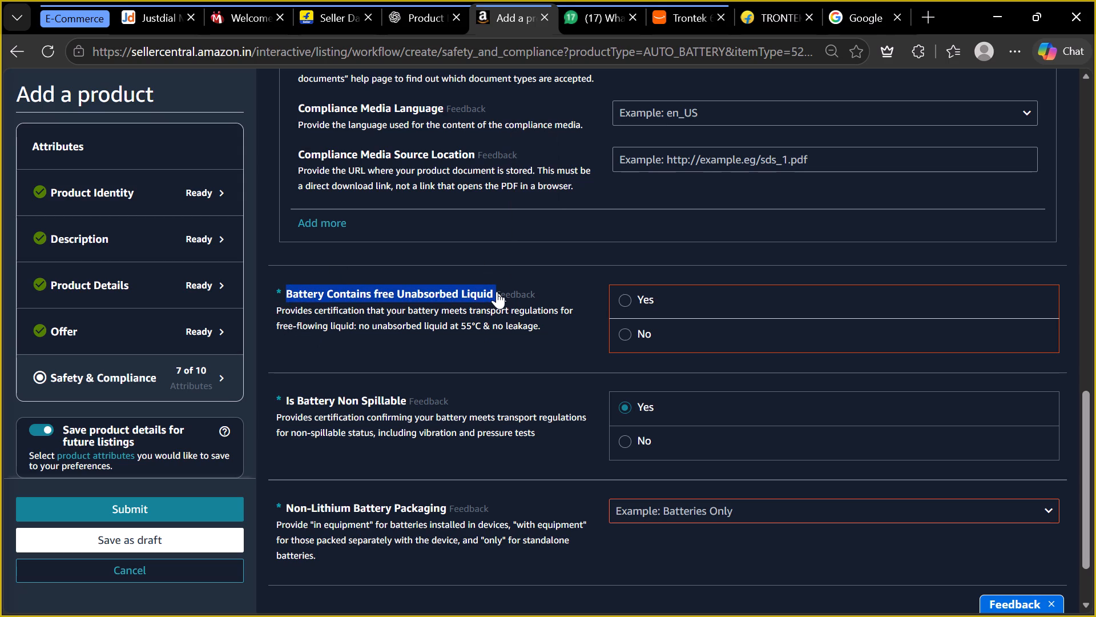
key("ctrl+c")
key("alt+space")
key("alt+F23")
key("F23")
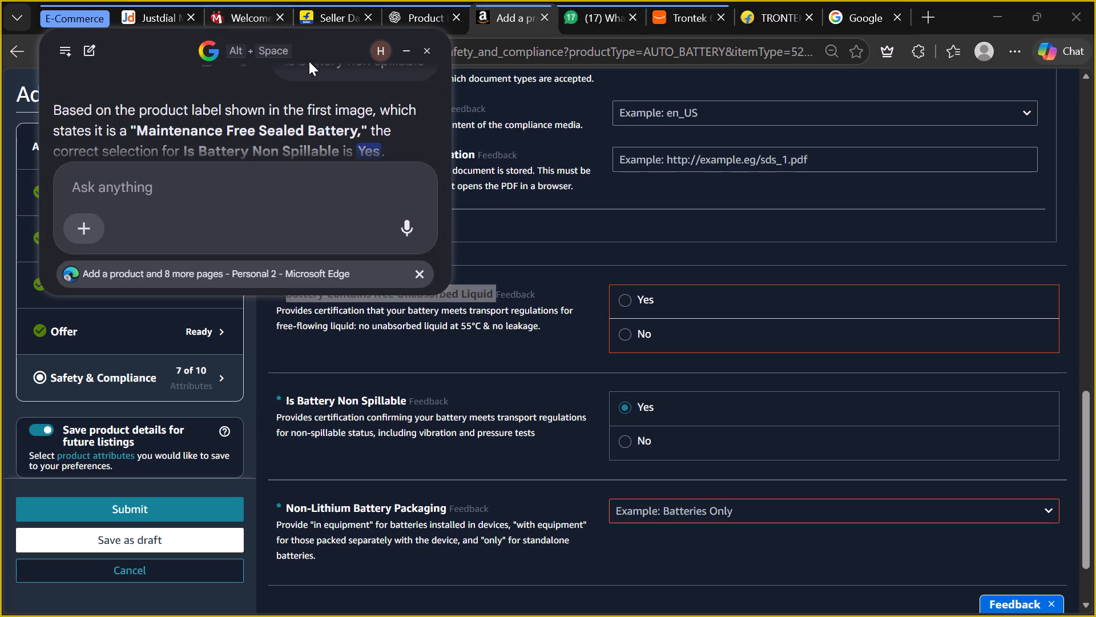
left_click_drag(319, 55, 334, 360)
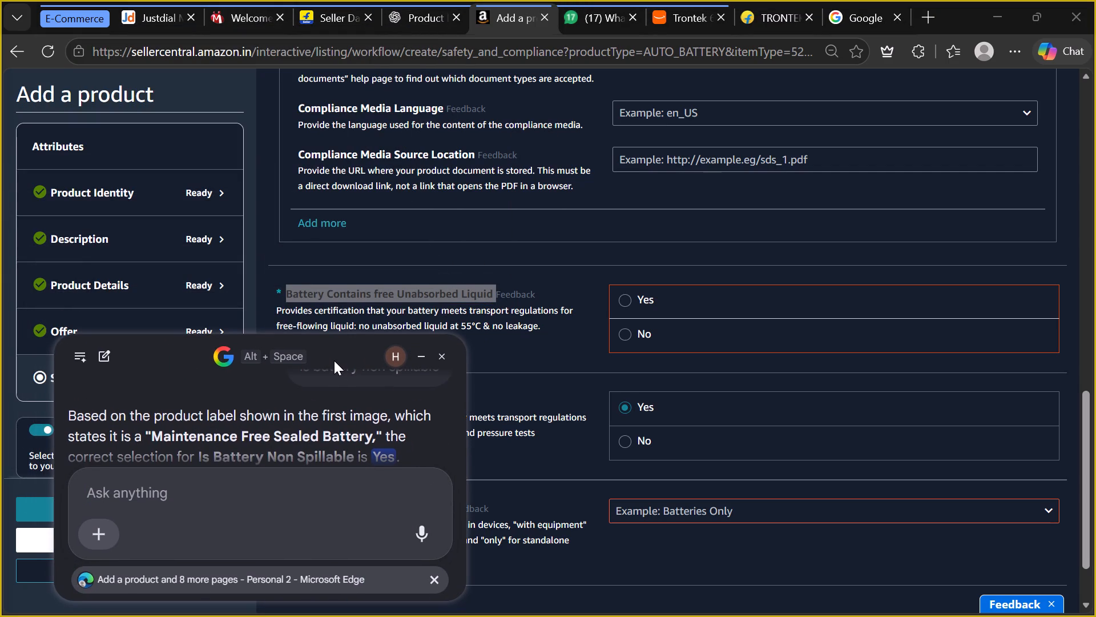
left_click(259, 507)
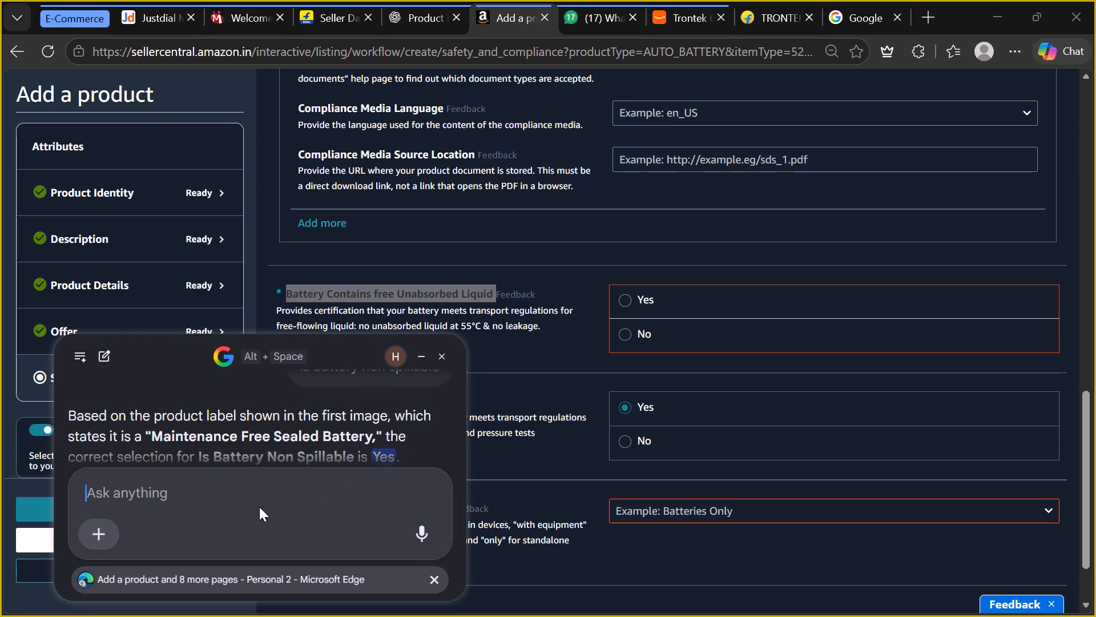
key("ctrl+v")
key("Return")
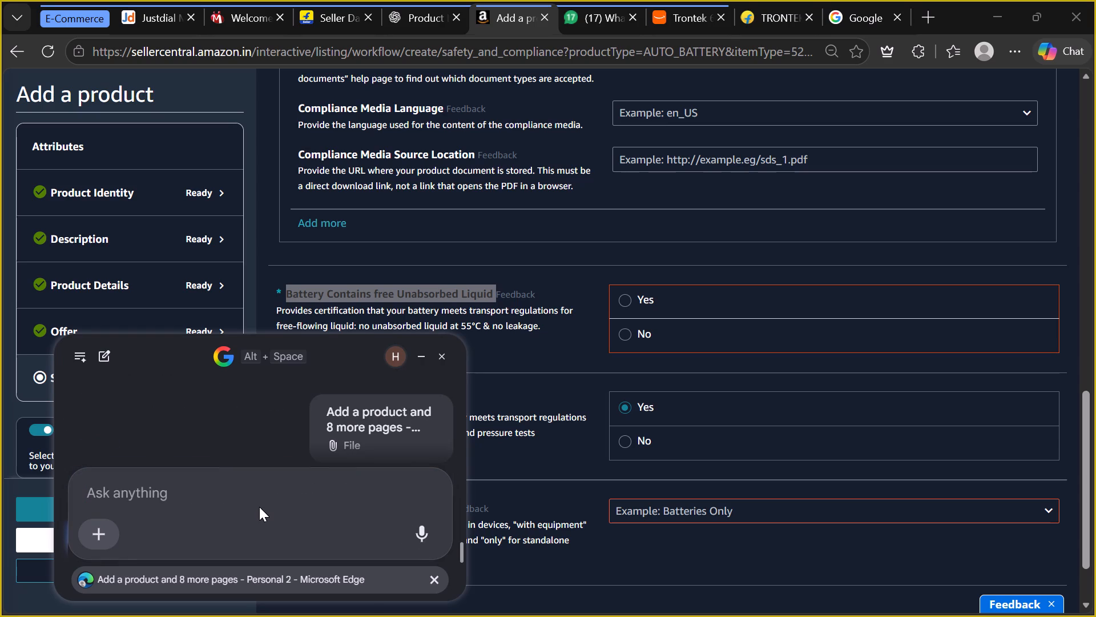
scroll(287, 444, "down", 1)
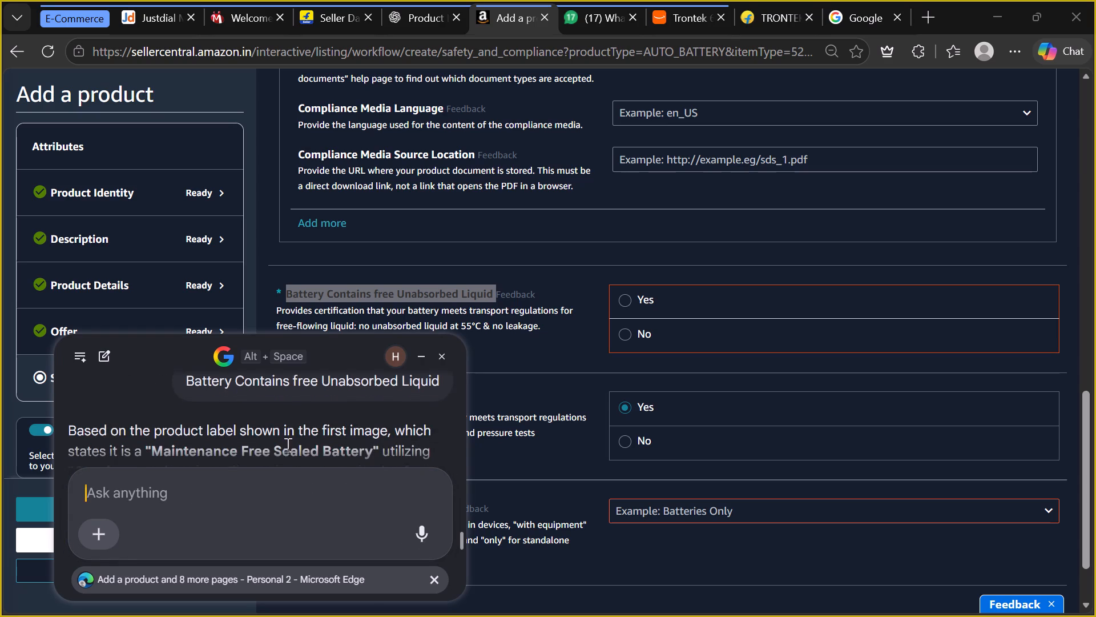
scroll(287, 444, "down", 1)
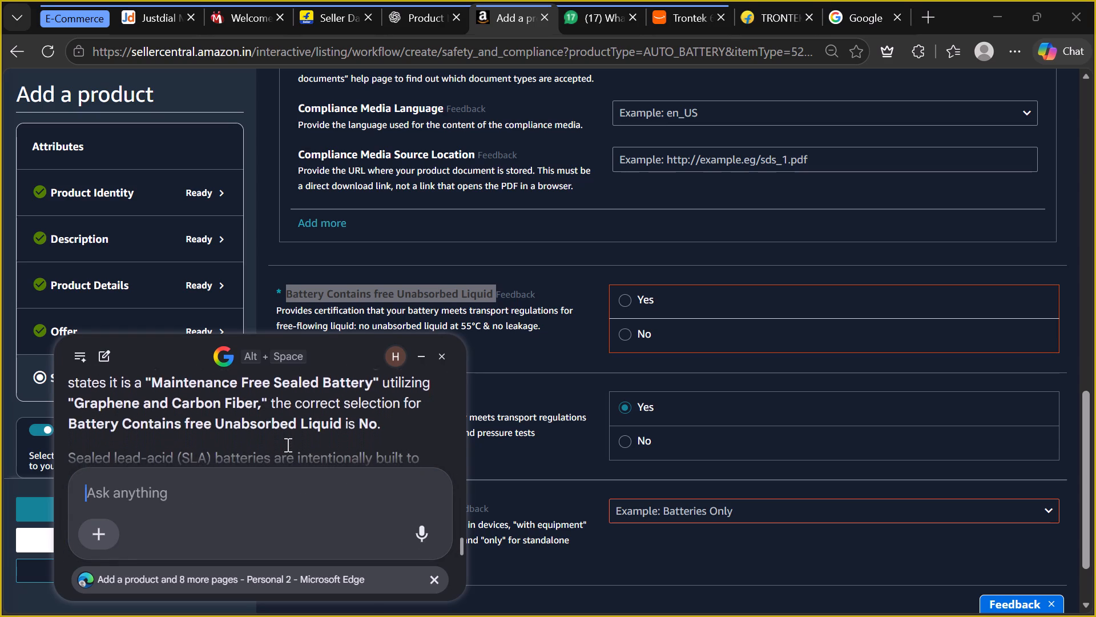
Finish reading the assistant's answer and set Battery Contains free Unabsorbed Liquid to No.
scroll(287, 444, "down", 1)
left_click(624, 336)
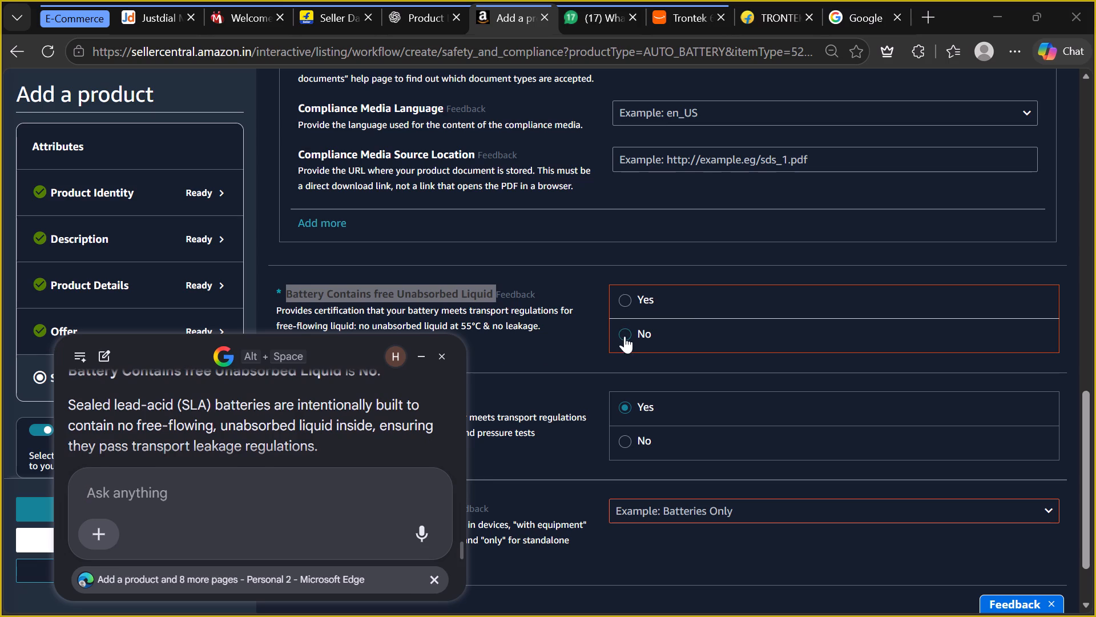
Set Non-Lithium Battery Packaging to Batteries only.
scroll(539, 430, "down", 1)
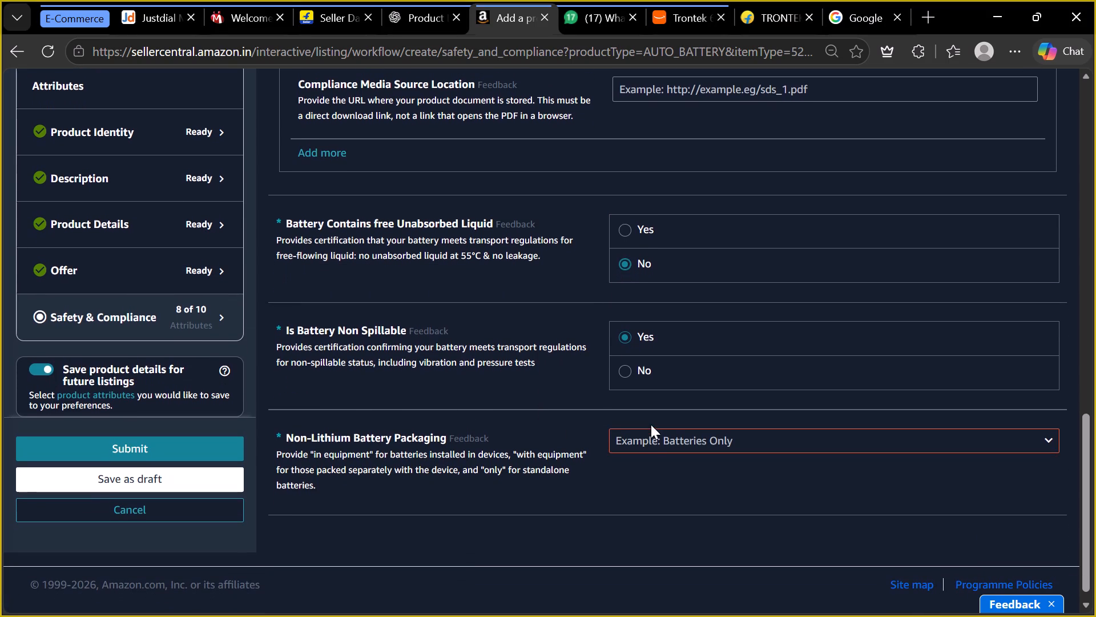
left_click(655, 442)
scroll(659, 460, "down", 1)
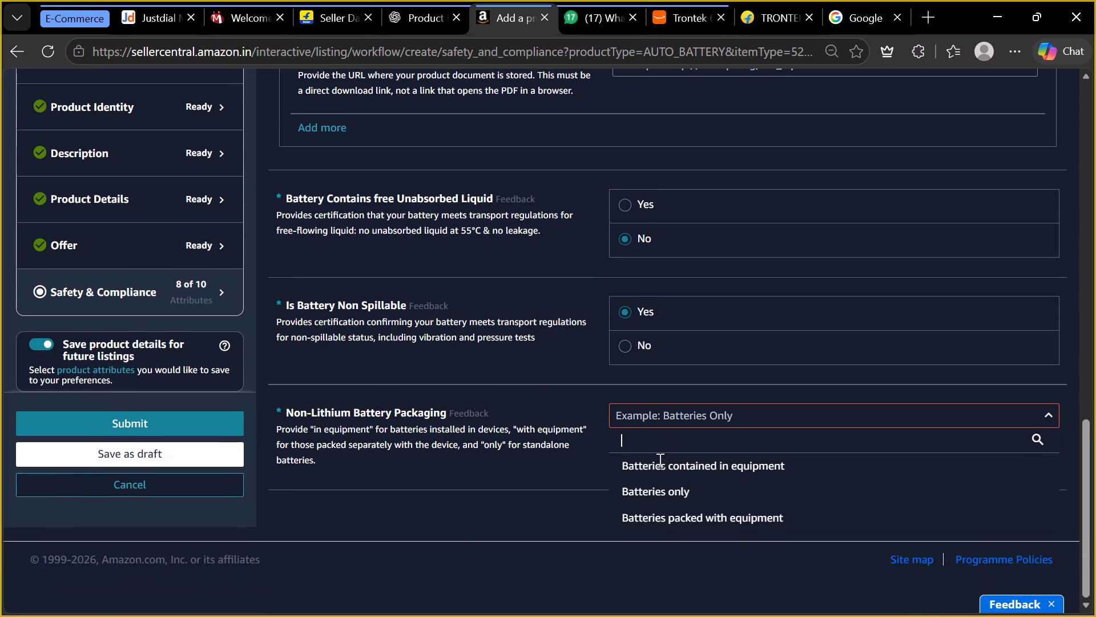
scroll(659, 460, "down", 1)
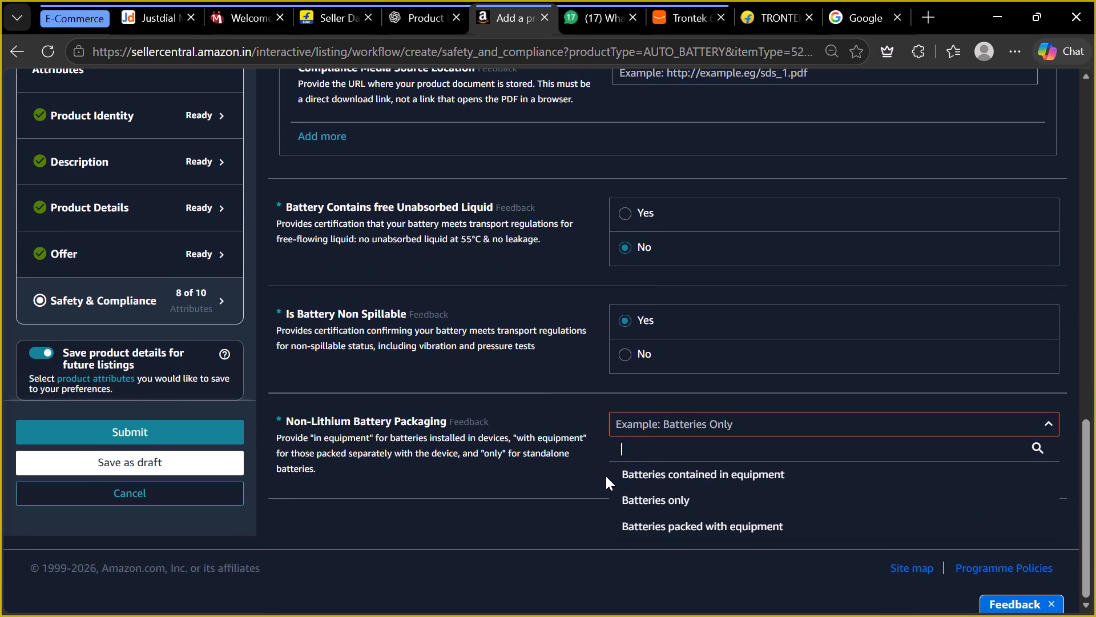
left_click(656, 499)
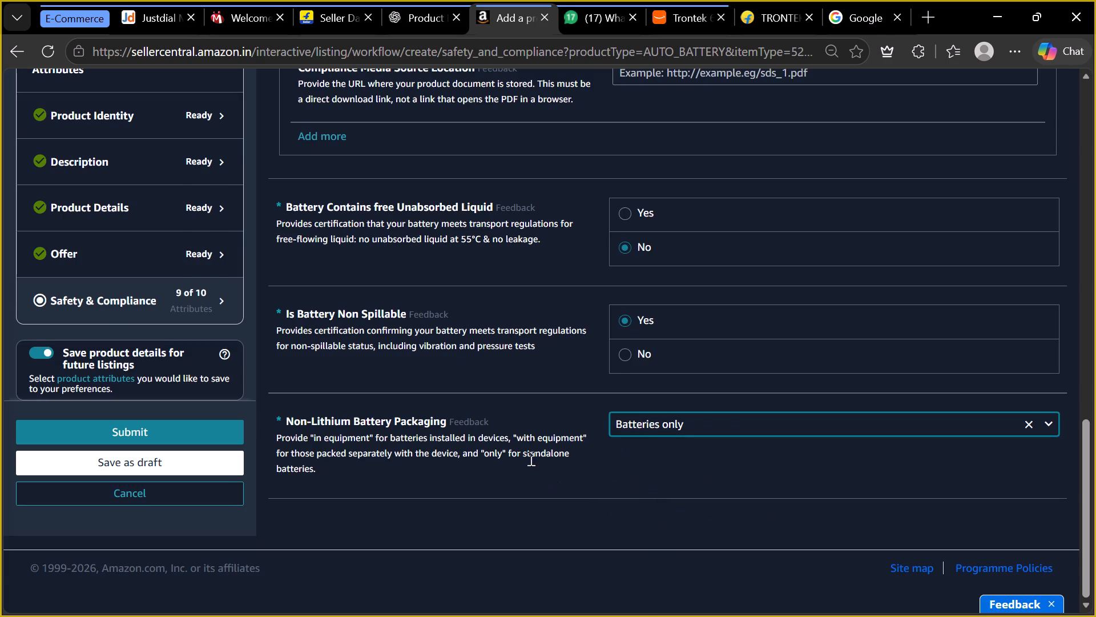
Set Dangerous Goods Regulations to Unknown and let the form validate the Safety & Compliance section.
scroll(530, 458, "up", 5)
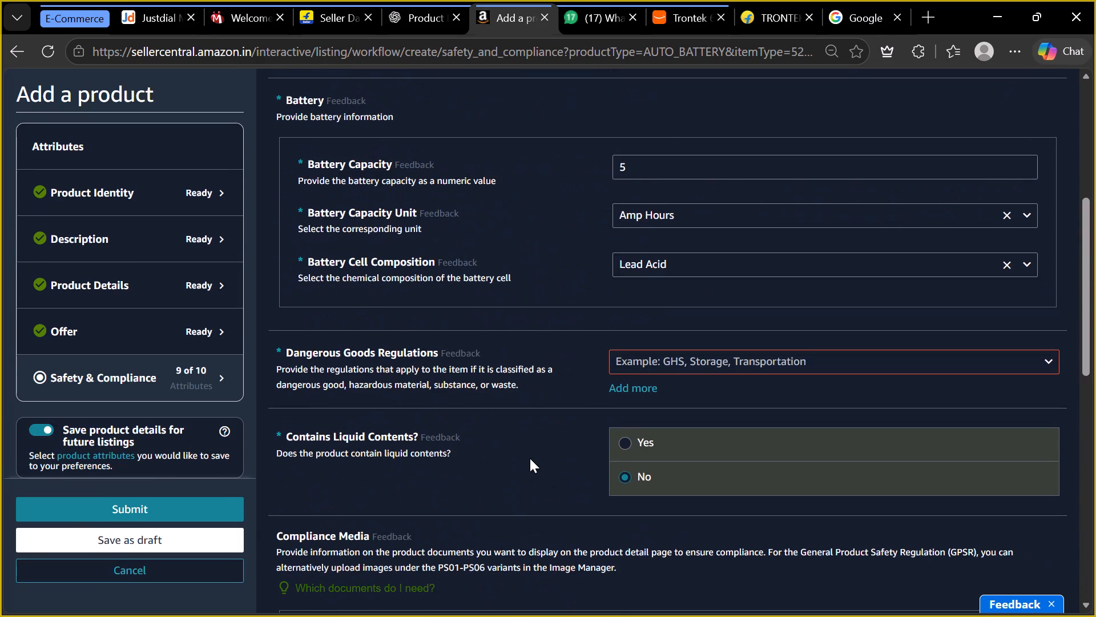
scroll(530, 458, "up", 1)
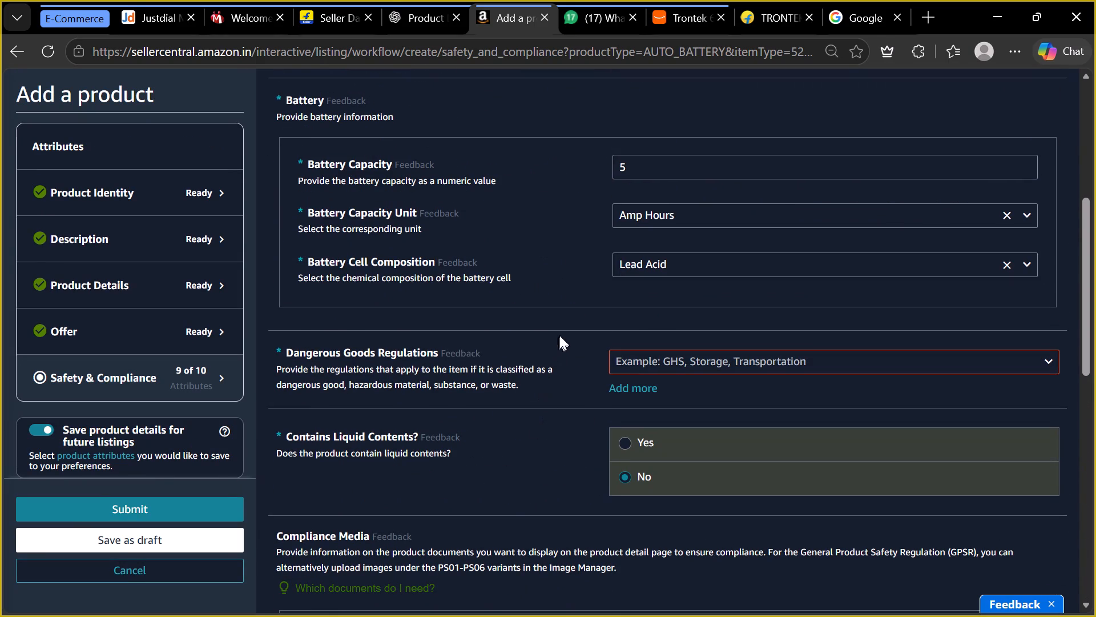
left_click(559, 336)
left_click(686, 360)
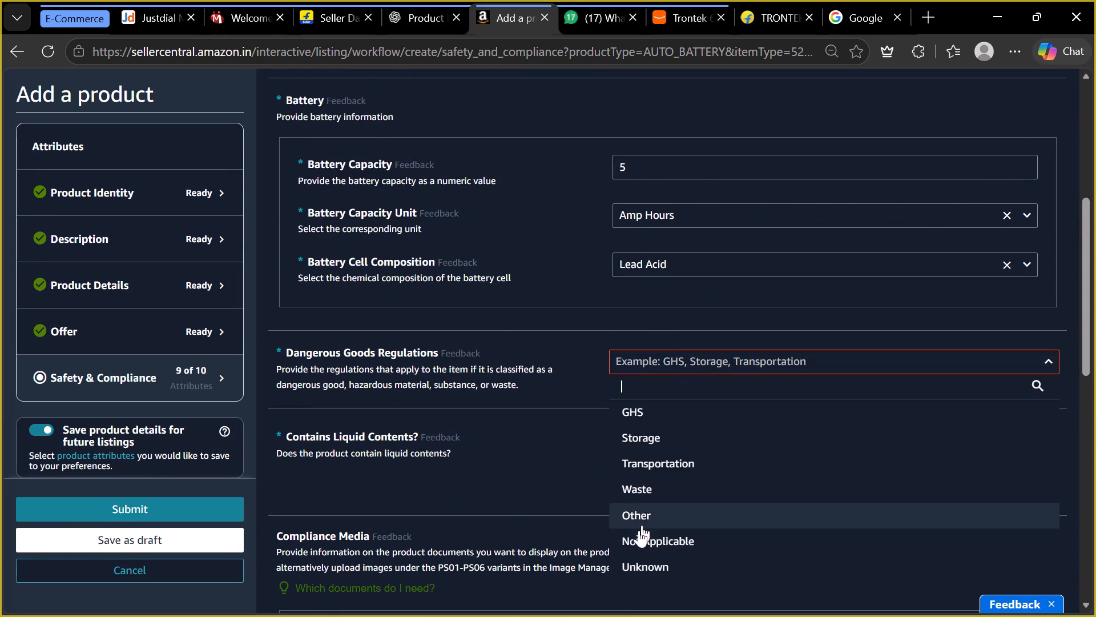
left_click(630, 566)
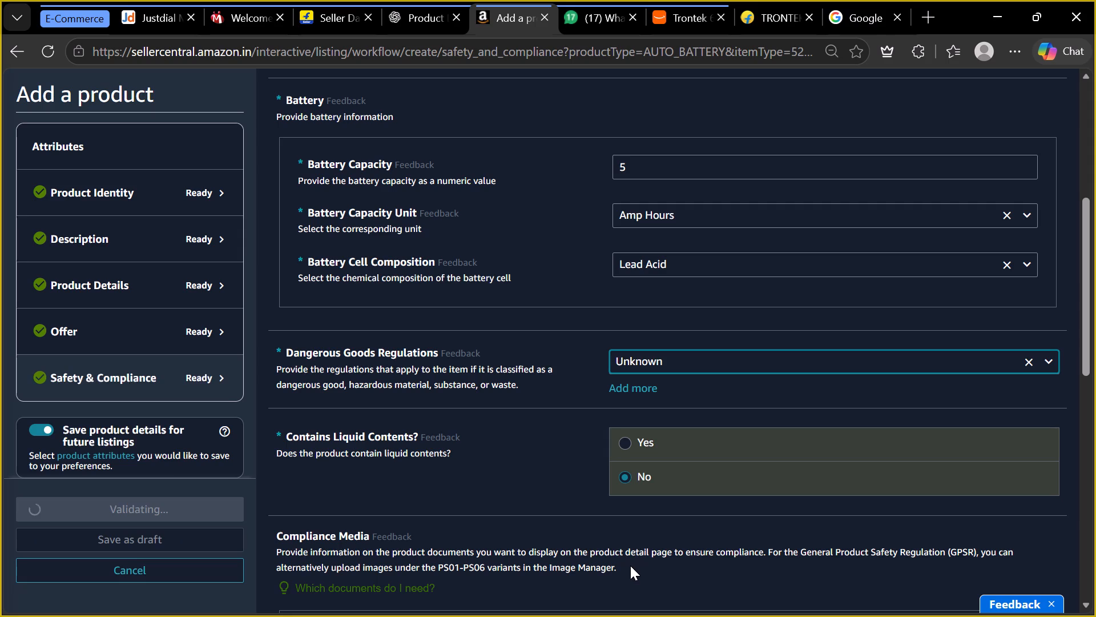
left_click(553, 502)
scroll(553, 502, "down", 6)
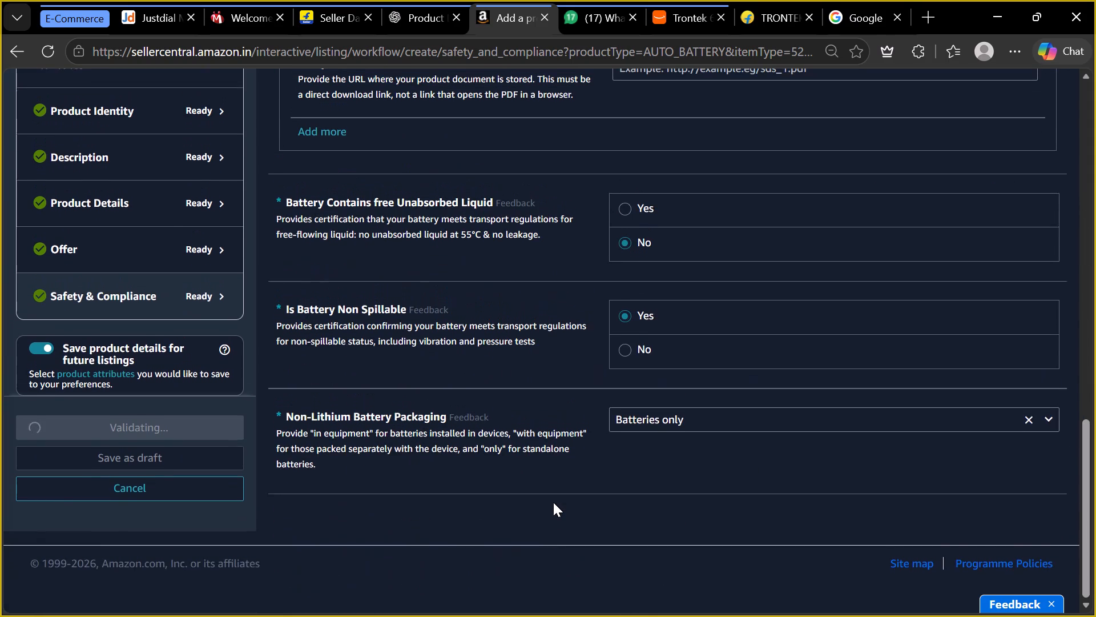
scroll(652, 467, "down", 2)
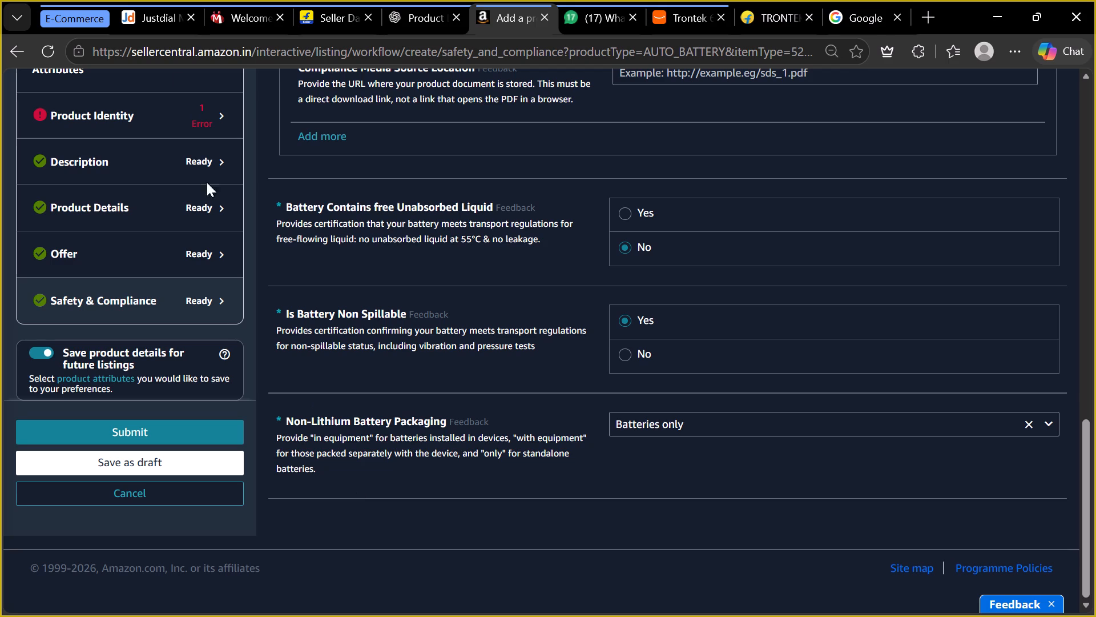
Open the Product Identity section, read its error and delete the brand word "AccuraTech" from the start of the item name.
left_click(162, 111)
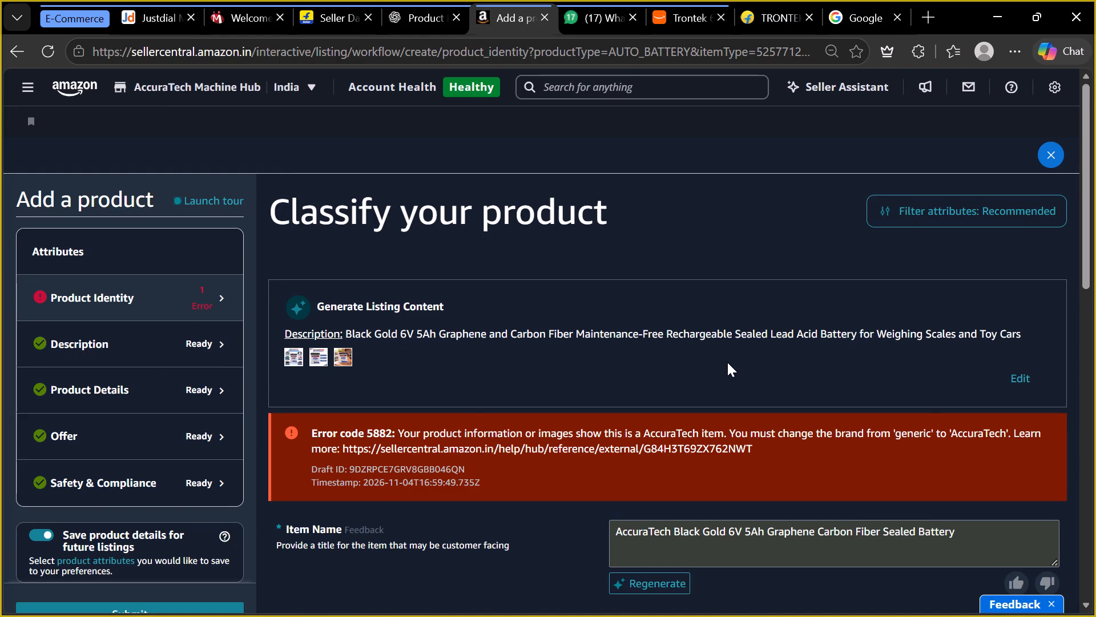
scroll(727, 362, "down", 6)
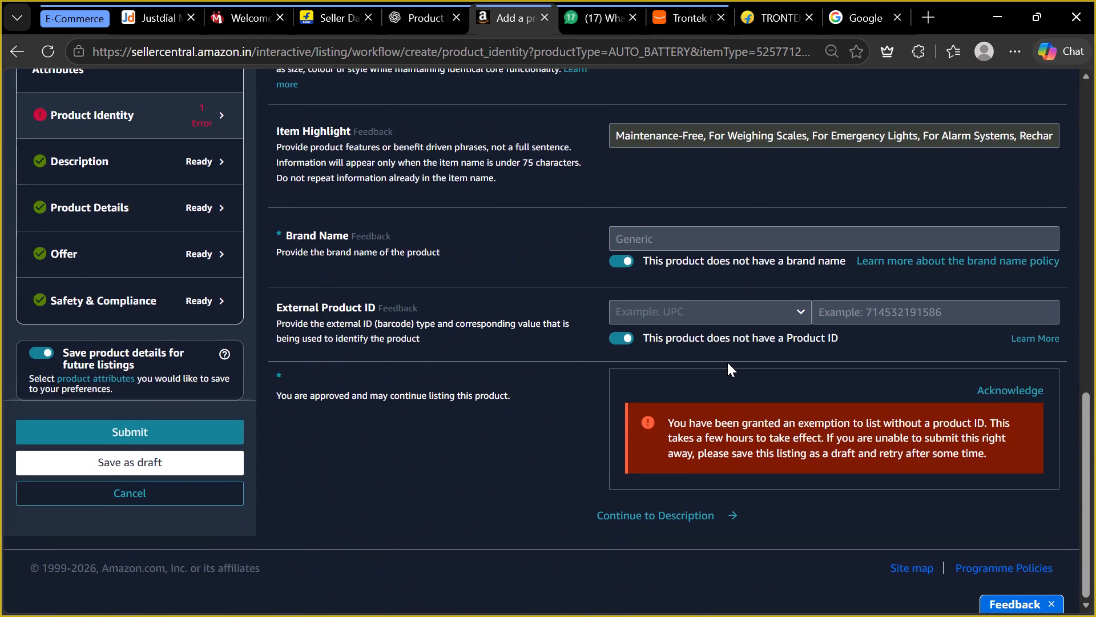
scroll(727, 362, "up", 3)
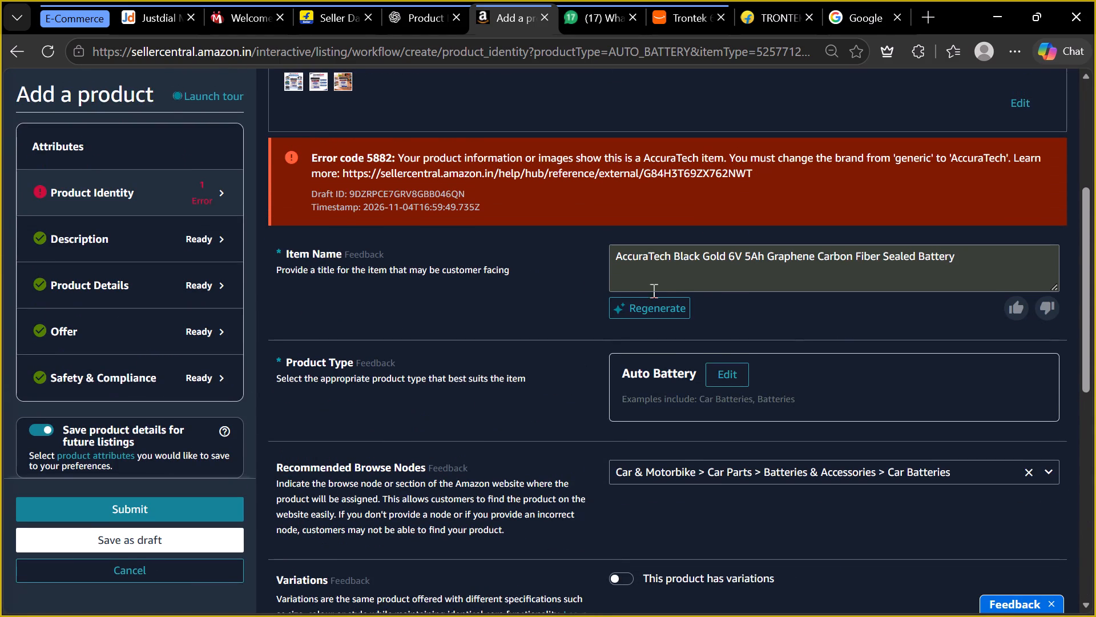
left_click(674, 254)
key("BackSpace")
key("BackSpace")
key("BackSpace")
key("BackSpace")
key("BackSpace")
key("BackSpace")
key("BackSpace")
key("BackSpace")
key("BackSpace")
key("BackSpace")
key("BackSpace")
key("BackSpace")
key("BackSpace")
key("BackSpace")
key("BackSpace")
key("BackSpace")
key("BackSpace")
key("BackSpace")
key("BackSpace")
key("BackSpace")
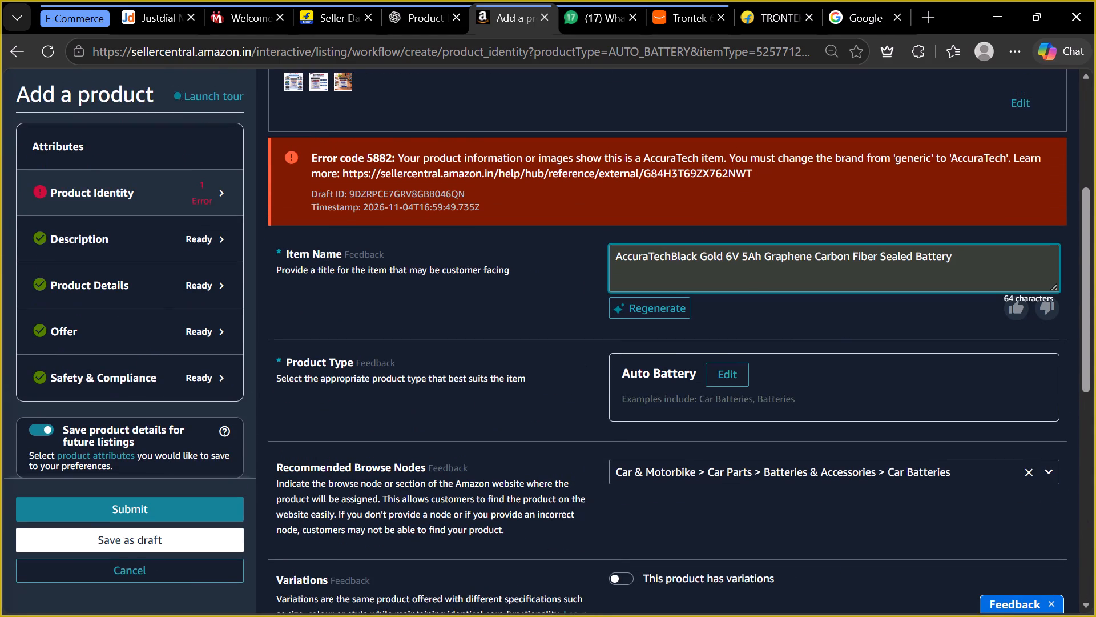
Regenerate the item name, compare its two versions and keep "Black Gold 6V 5Ah Graphene Carbon Fiber Sealed Battery".
left_click(678, 315)
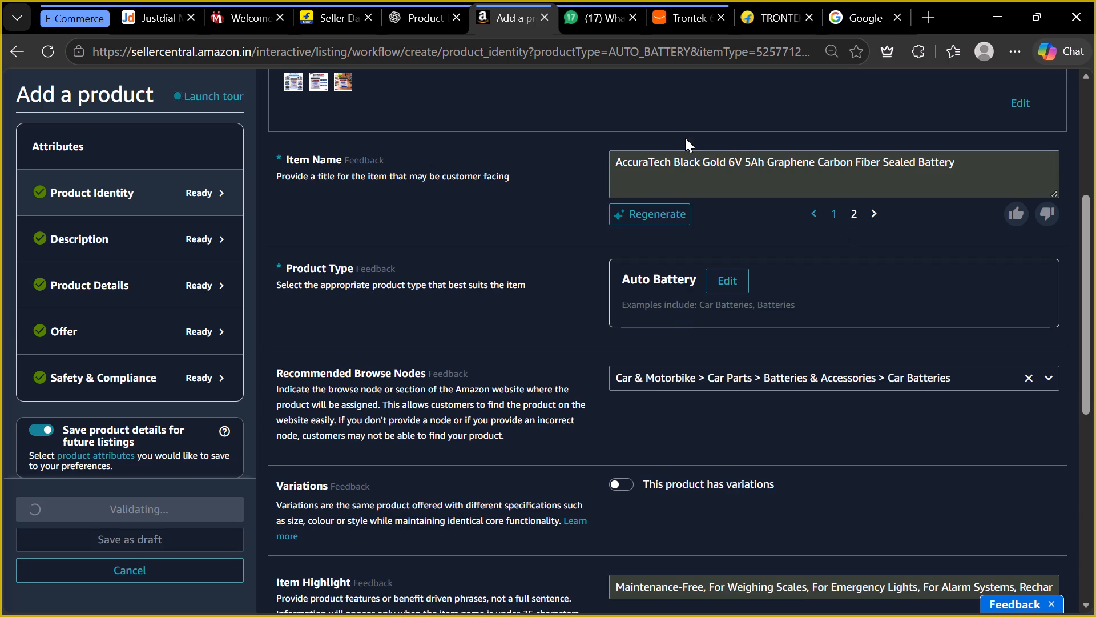
left_click(835, 213)
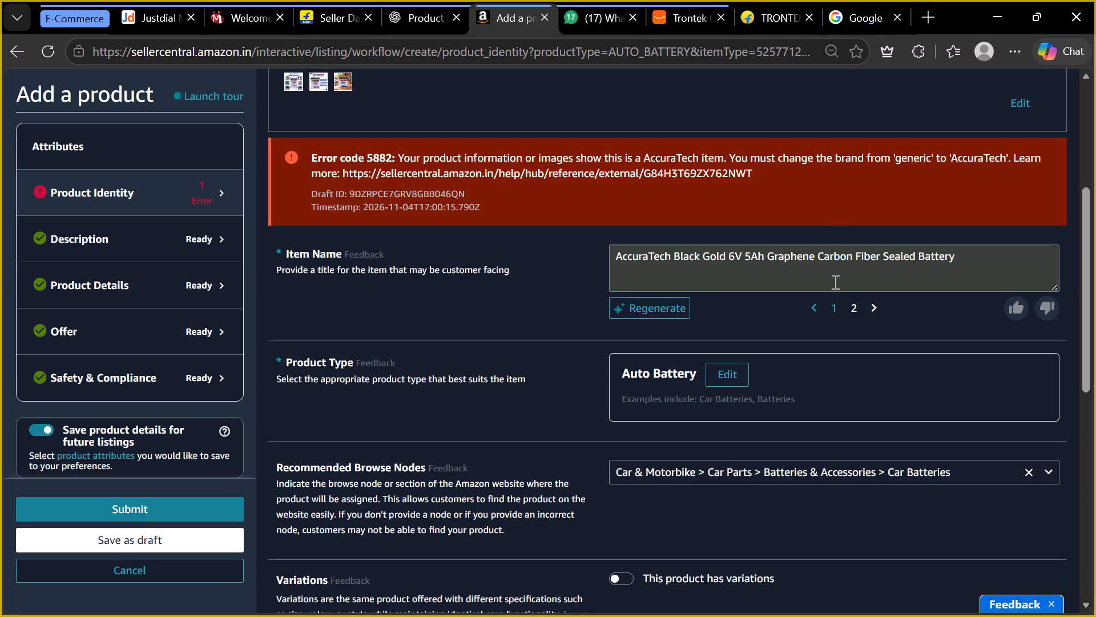
left_click(833, 305)
left_click(853, 308)
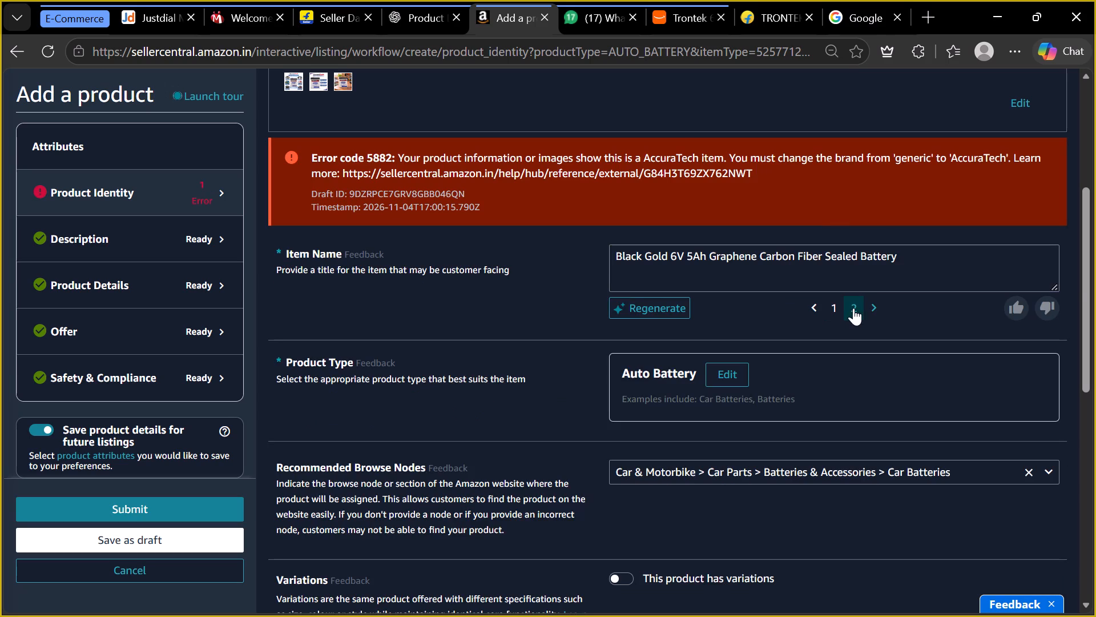
left_click(836, 308)
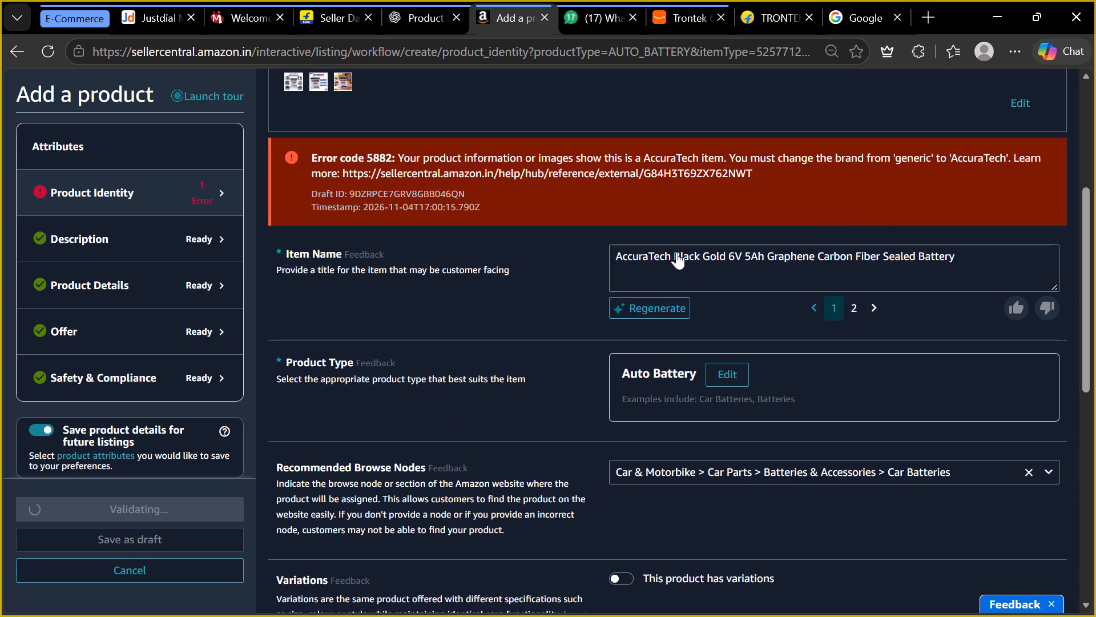
left_click(676, 253)
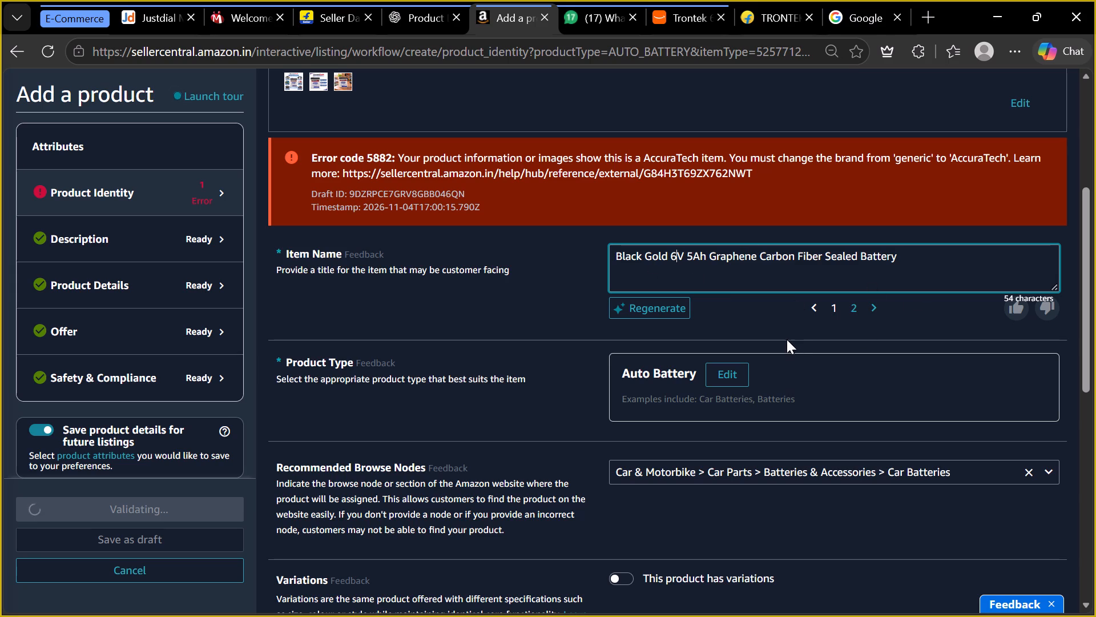
left_click(763, 327)
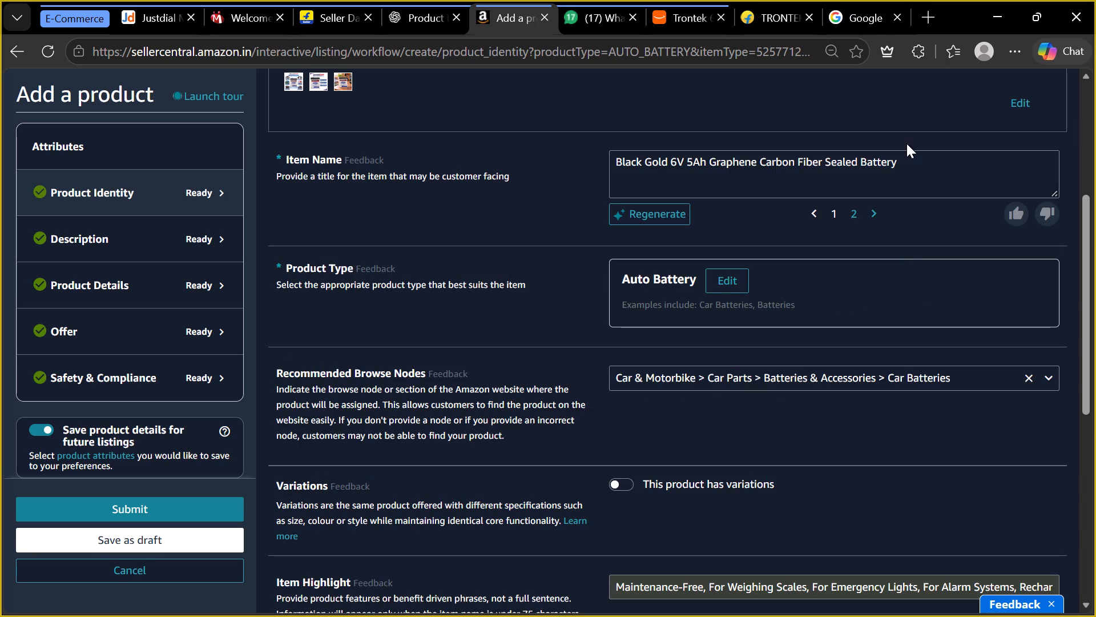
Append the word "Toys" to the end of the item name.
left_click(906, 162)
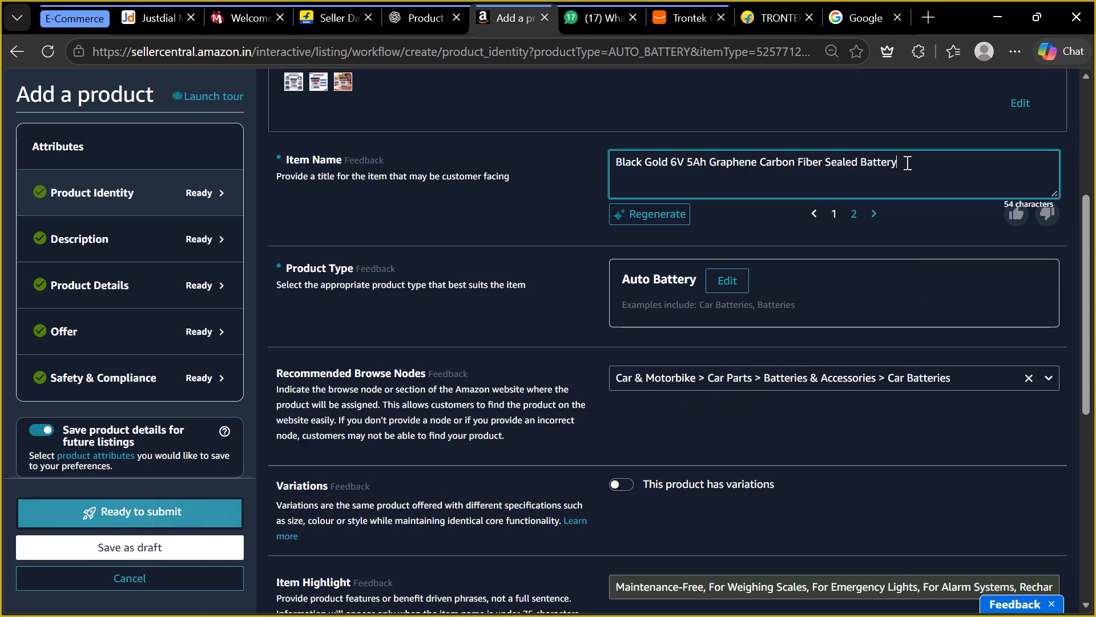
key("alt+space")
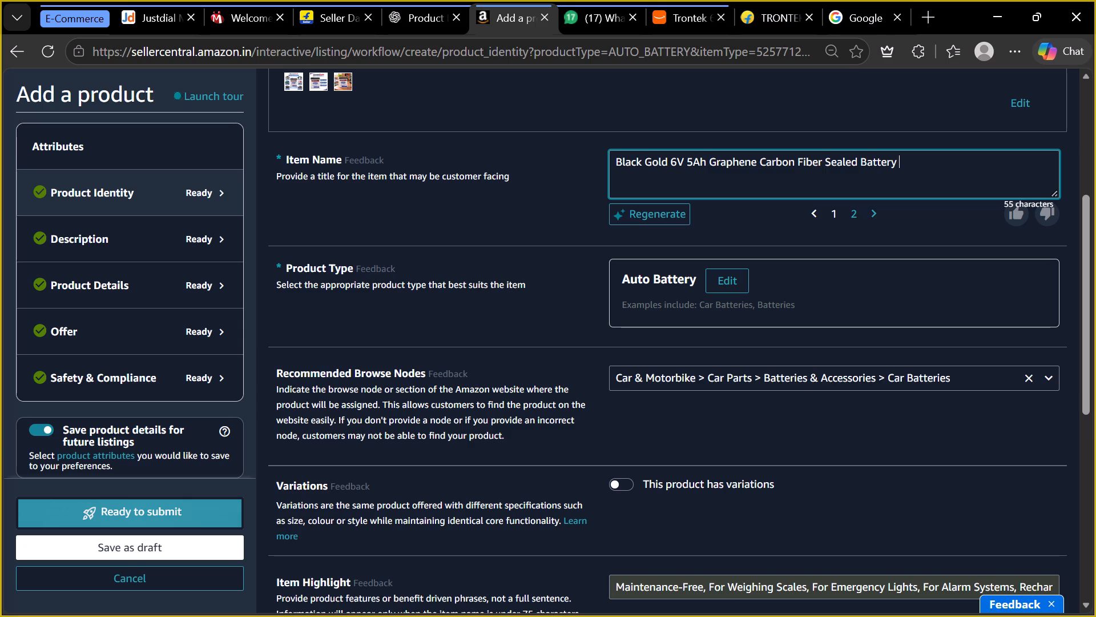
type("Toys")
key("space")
Switch to the Trontek 6V 5Ah battery product page and copy "for Weighing Scales, Toy Cars" from its title.
left_click(666, 19)
scroll(643, 282, "up", 13)
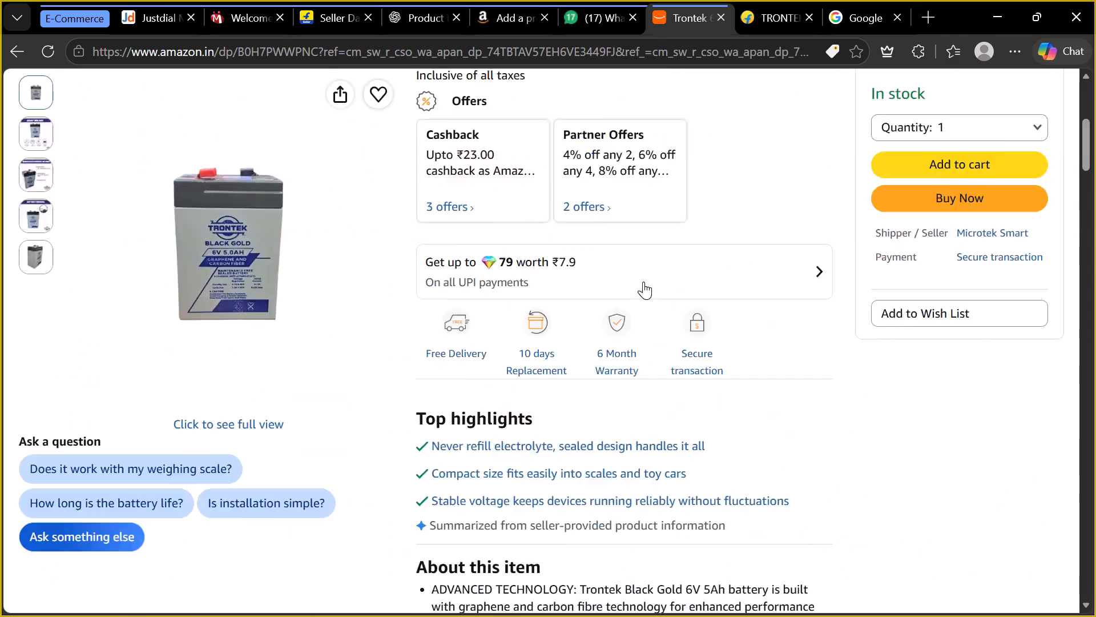
scroll(643, 282, "up", 6)
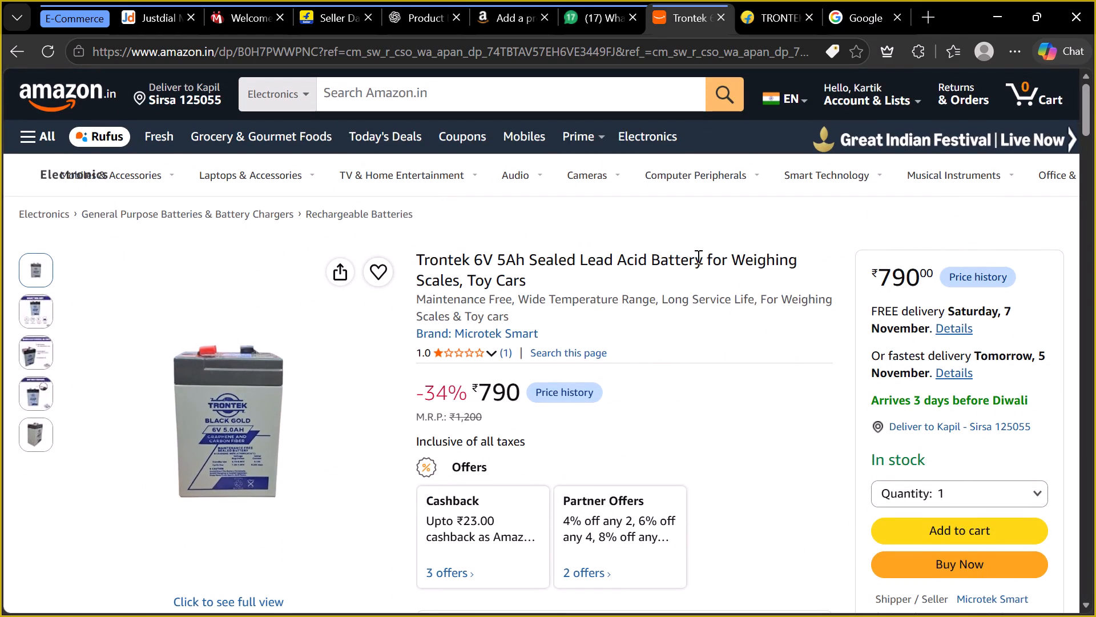
left_click_drag(705, 260, 762, 273)
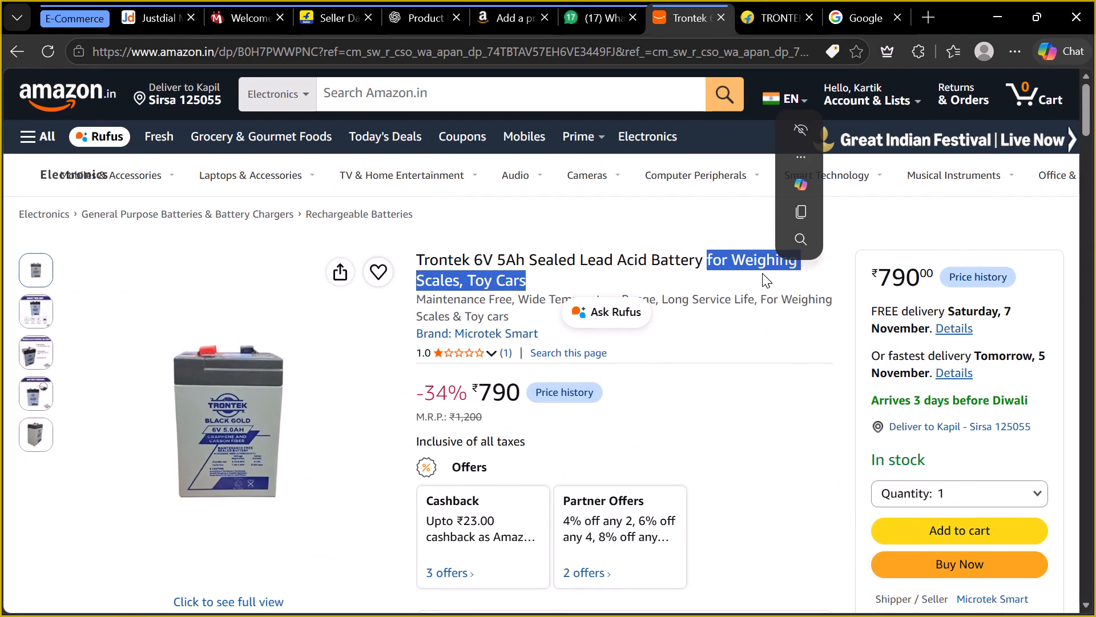
key("ctrl+c")
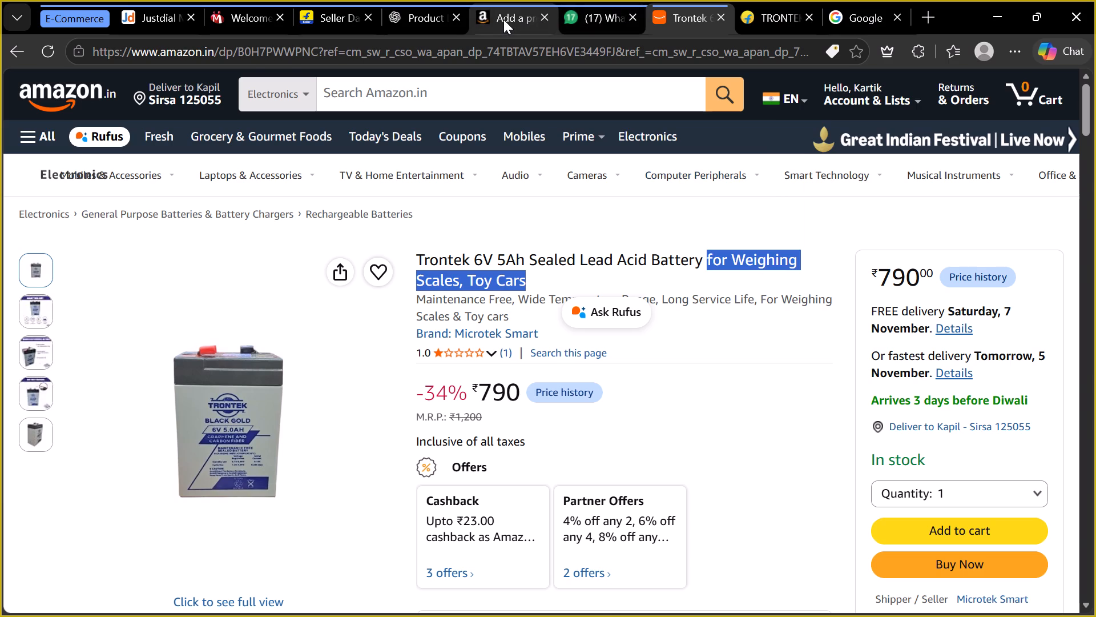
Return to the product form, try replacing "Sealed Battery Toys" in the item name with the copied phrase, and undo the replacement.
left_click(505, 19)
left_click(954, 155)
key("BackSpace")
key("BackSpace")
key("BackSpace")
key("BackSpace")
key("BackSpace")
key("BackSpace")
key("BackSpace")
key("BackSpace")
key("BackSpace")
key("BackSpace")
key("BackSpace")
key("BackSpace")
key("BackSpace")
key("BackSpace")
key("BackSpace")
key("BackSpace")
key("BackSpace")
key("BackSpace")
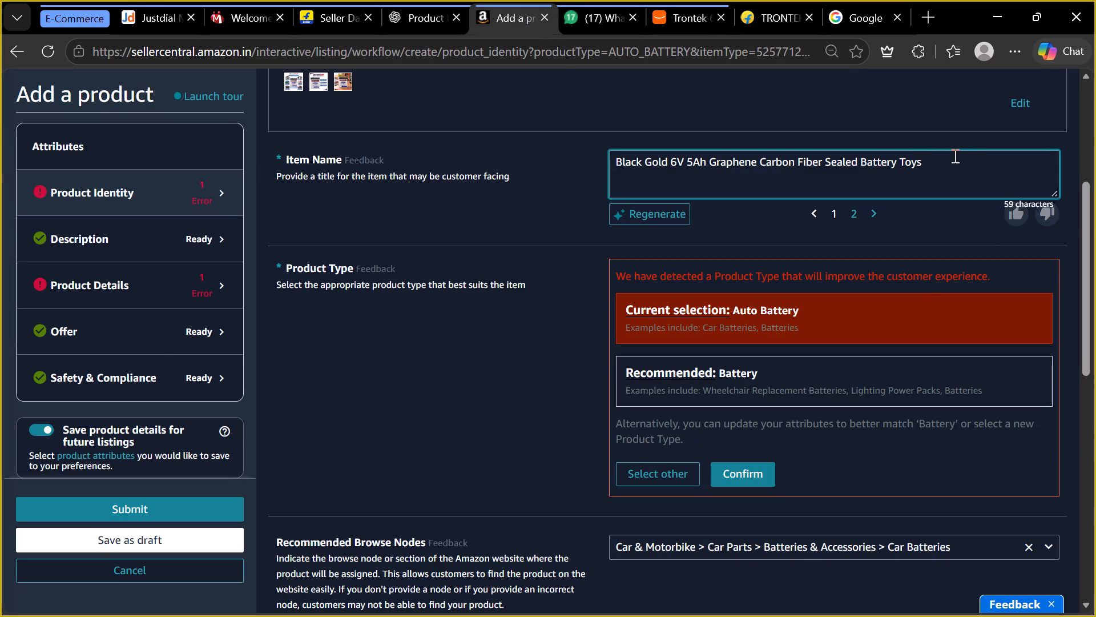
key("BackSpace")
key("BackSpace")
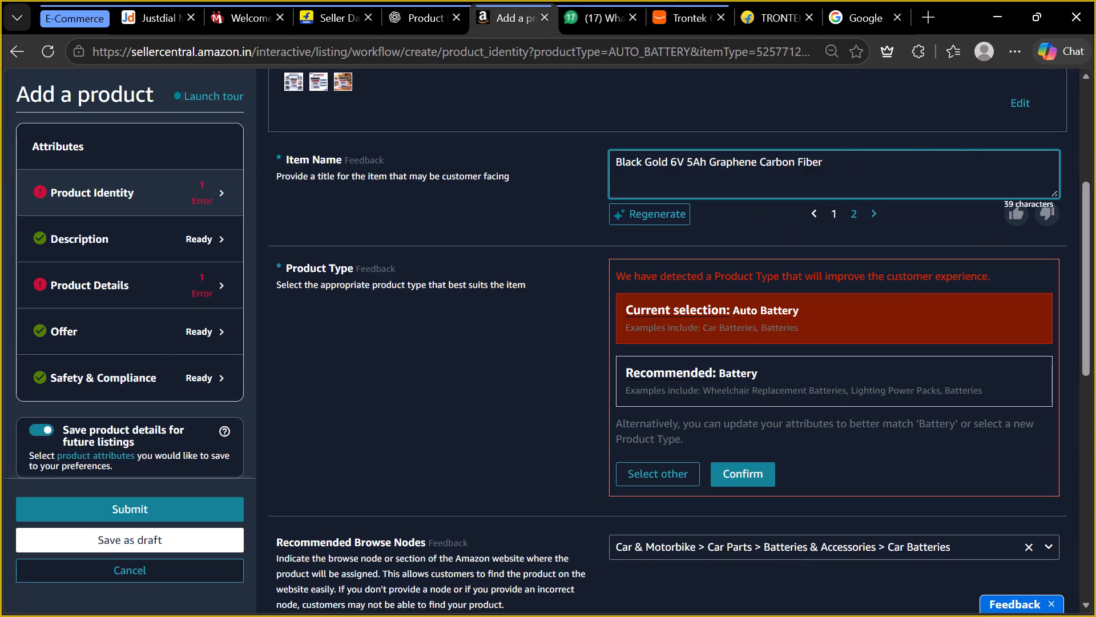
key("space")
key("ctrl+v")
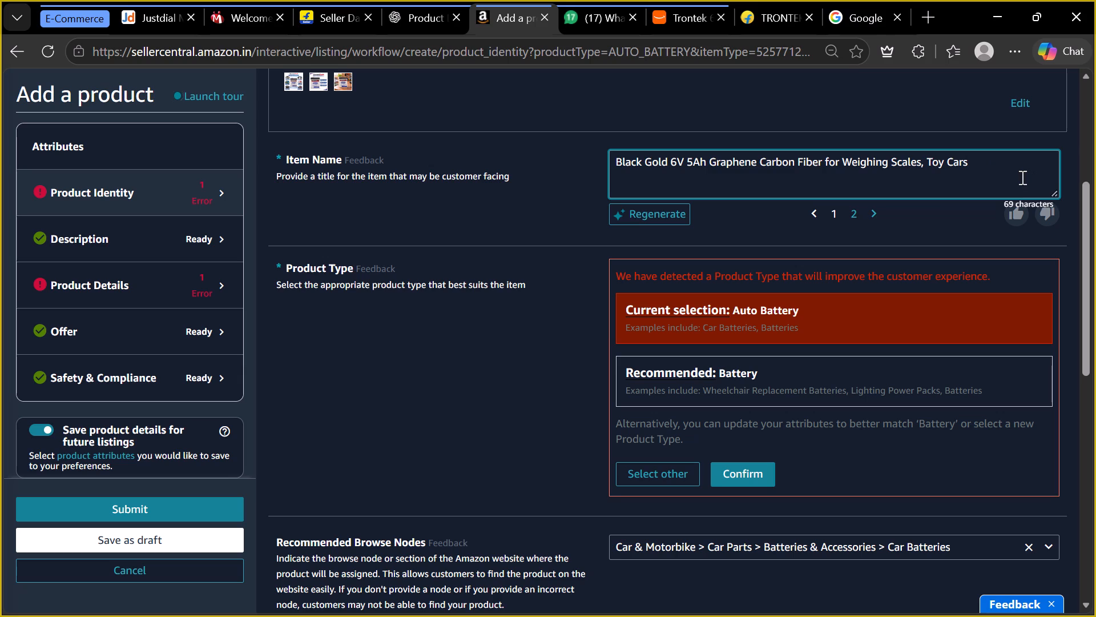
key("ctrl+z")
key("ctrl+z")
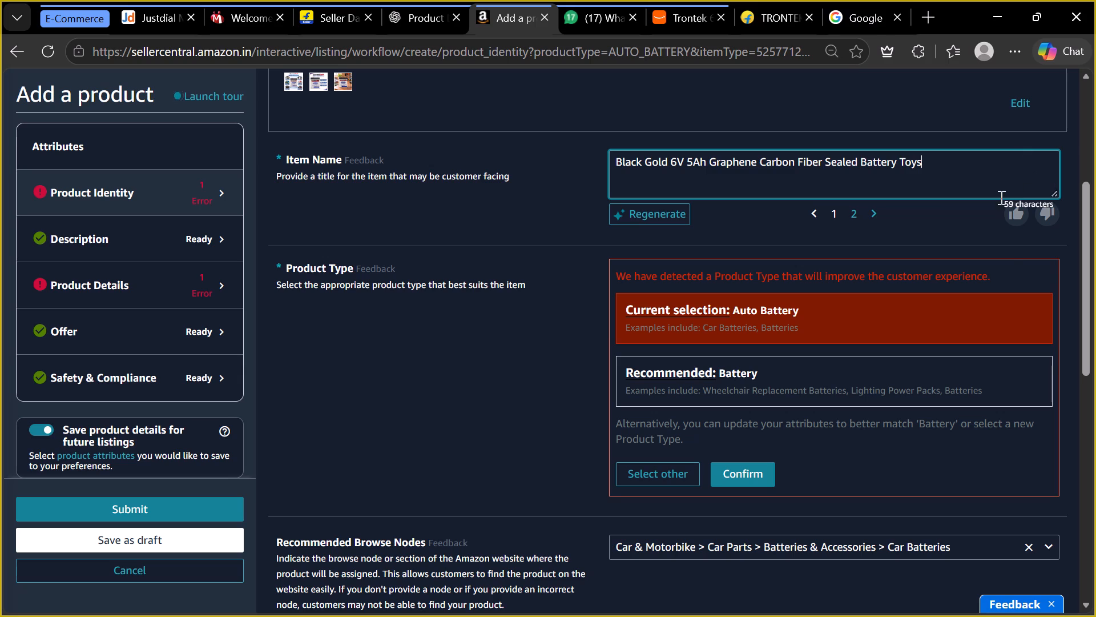
Replace "Battery Toys" at the end of the item name with the copied phrase "for Weighing Scales, Toy Cars".
key("BackSpace")
key("BackSpace")
key("BackSpace")
key("BackSpace")
key("BackSpace")
key("BackSpace")
key("BackSpace")
key("BackSpace")
key("BackSpace")
key("BackSpace")
key("BackSpace")
key("BackSpace")
key("BackSpace")
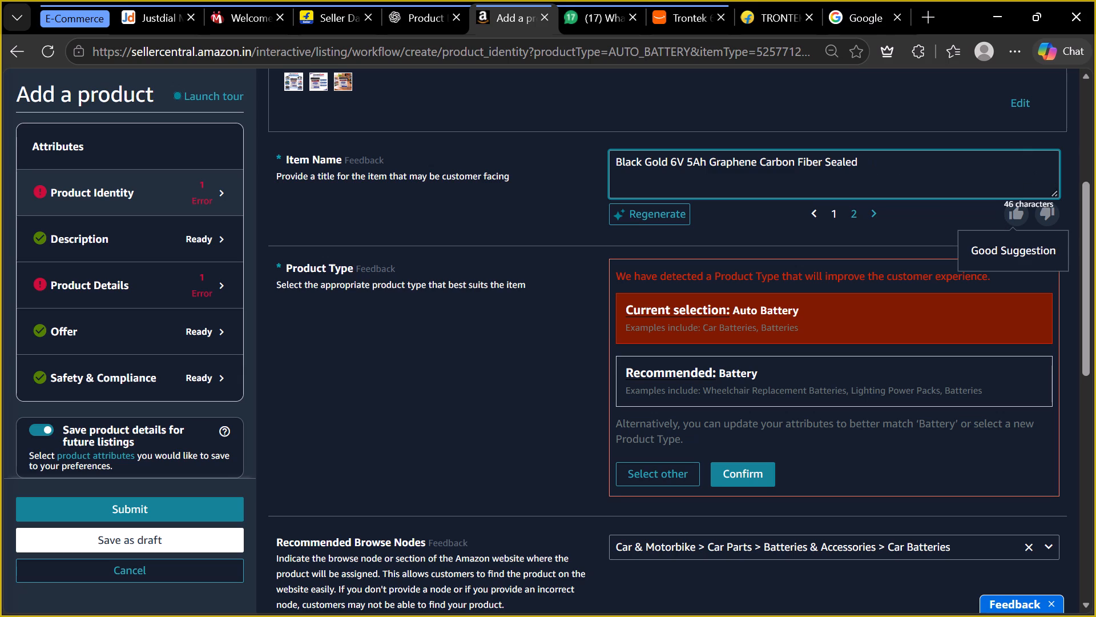
key("space")
key("ctrl+v")
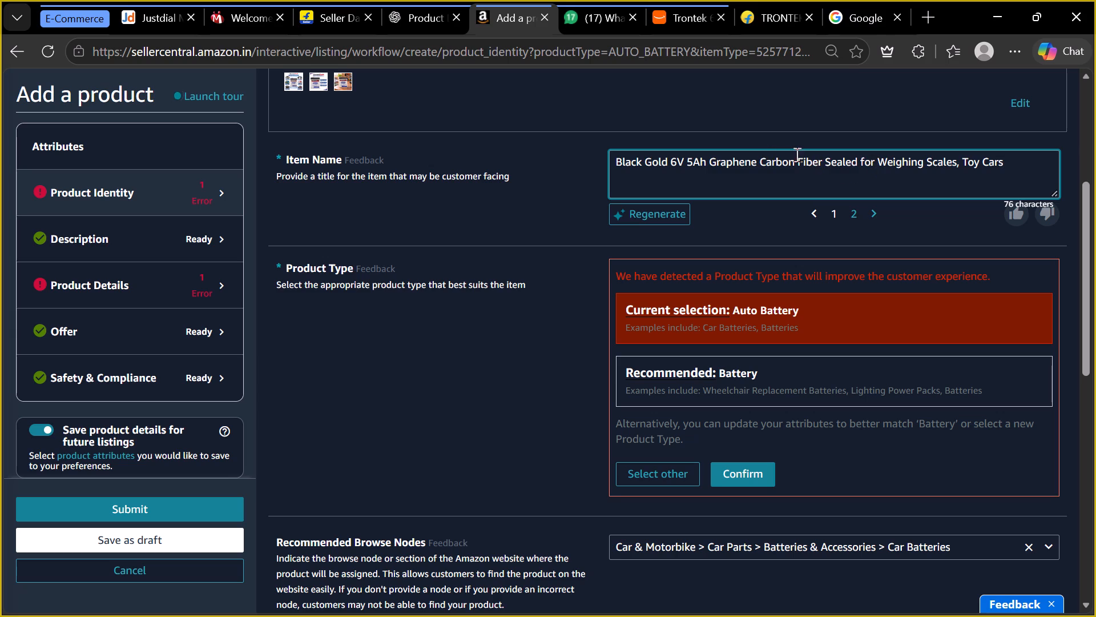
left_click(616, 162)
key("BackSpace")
Change the product type to the recommended Battery type and accept the resulting form update.
left_click(726, 479)
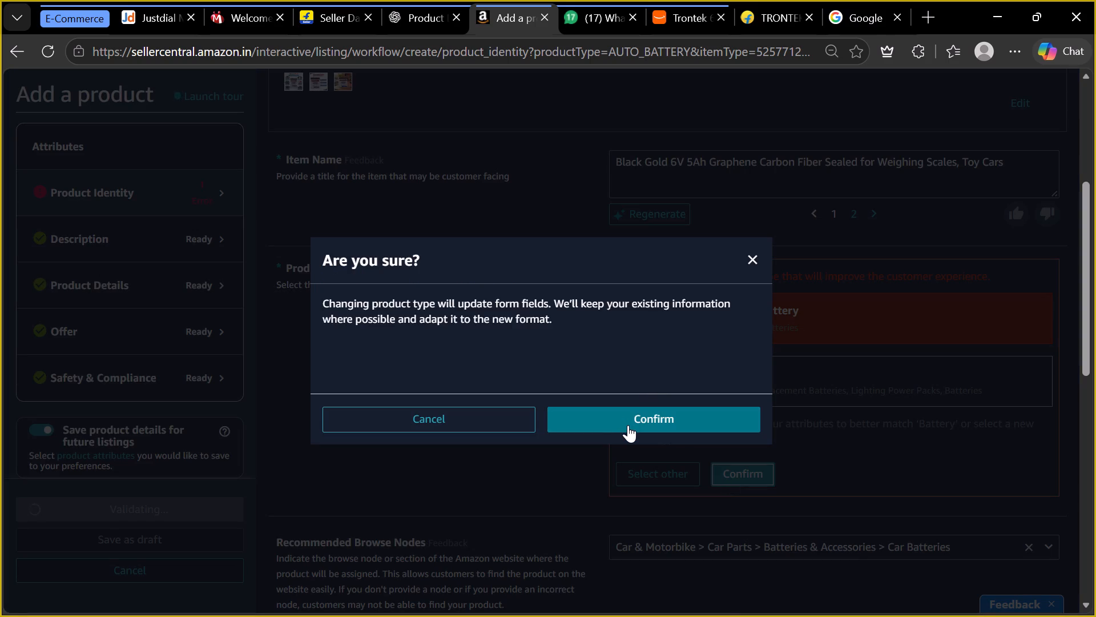
left_click(628, 425)
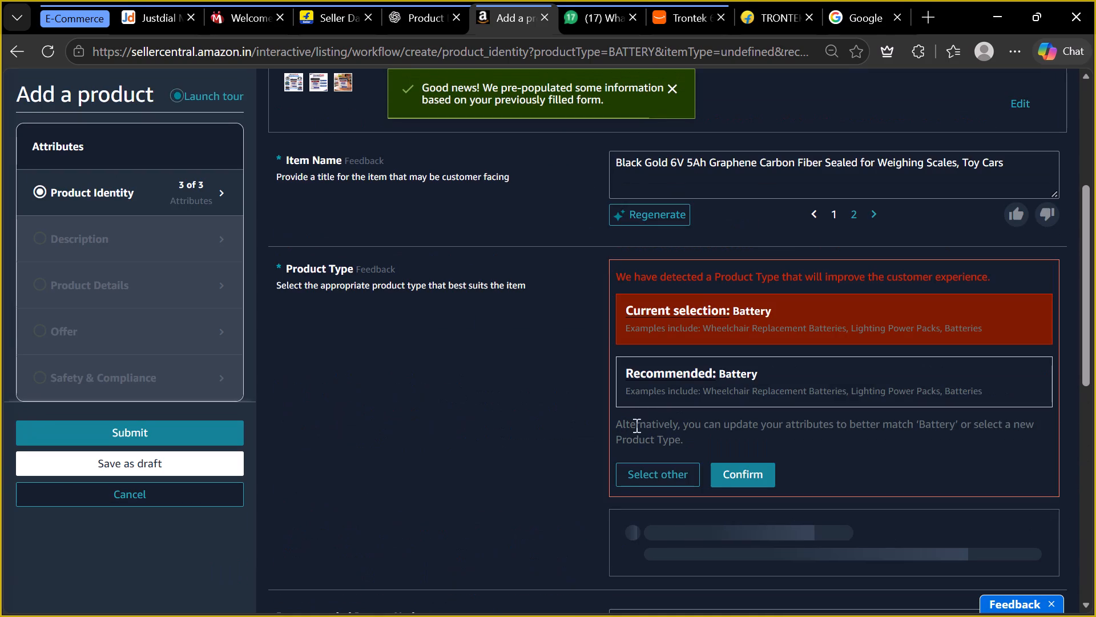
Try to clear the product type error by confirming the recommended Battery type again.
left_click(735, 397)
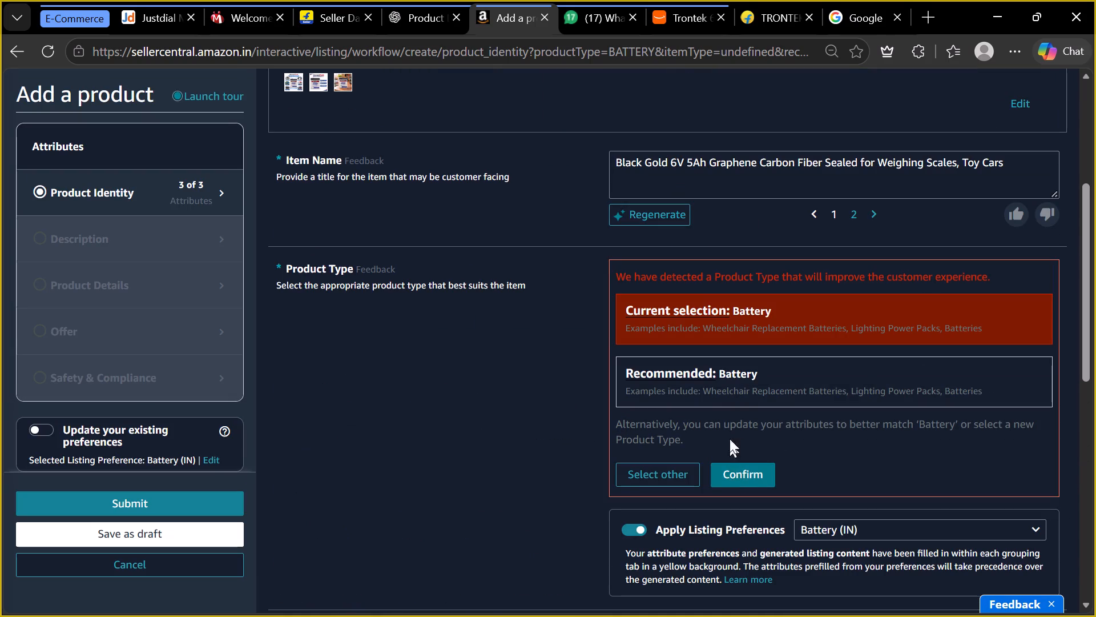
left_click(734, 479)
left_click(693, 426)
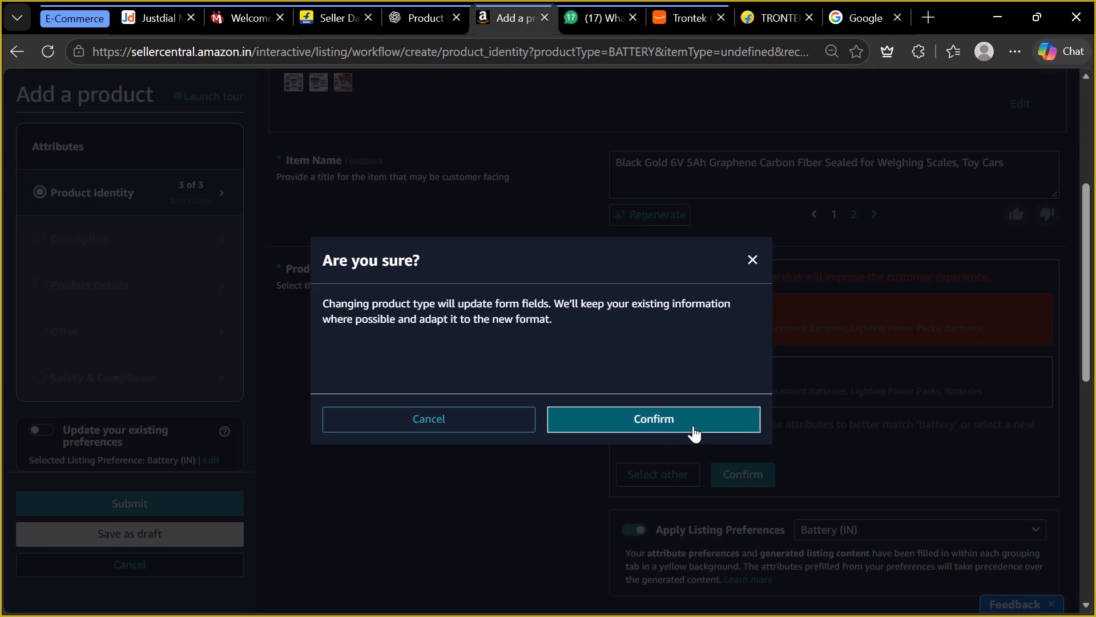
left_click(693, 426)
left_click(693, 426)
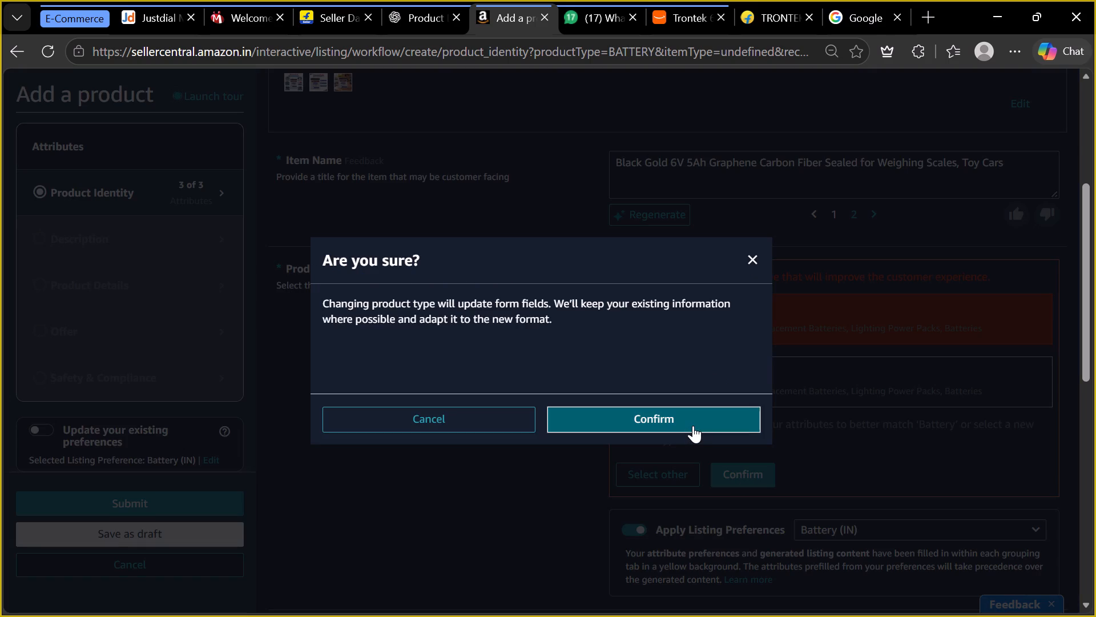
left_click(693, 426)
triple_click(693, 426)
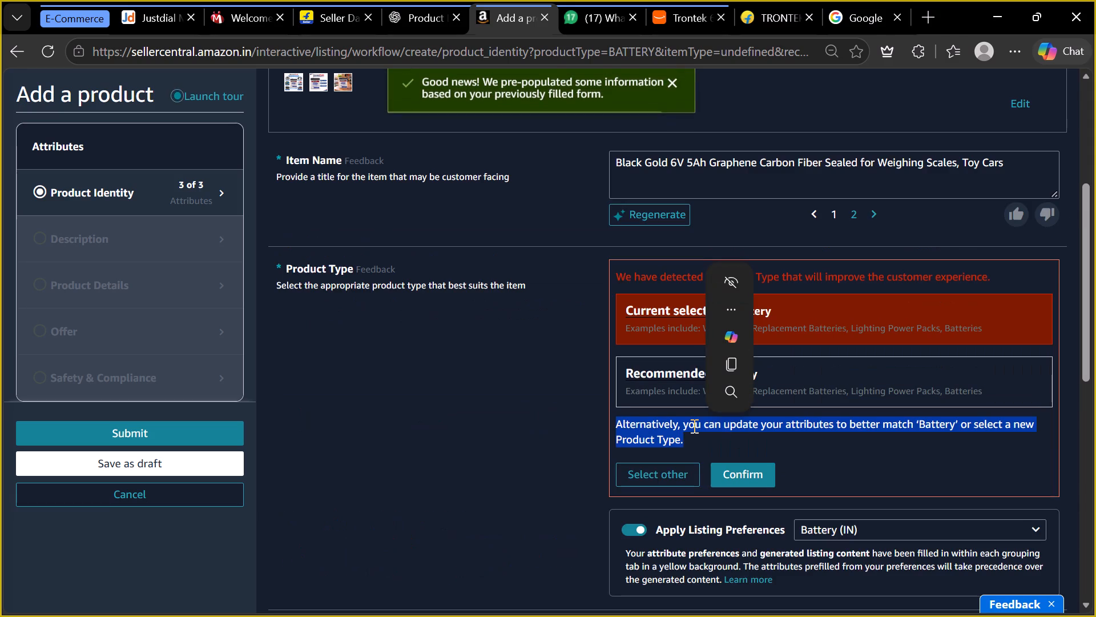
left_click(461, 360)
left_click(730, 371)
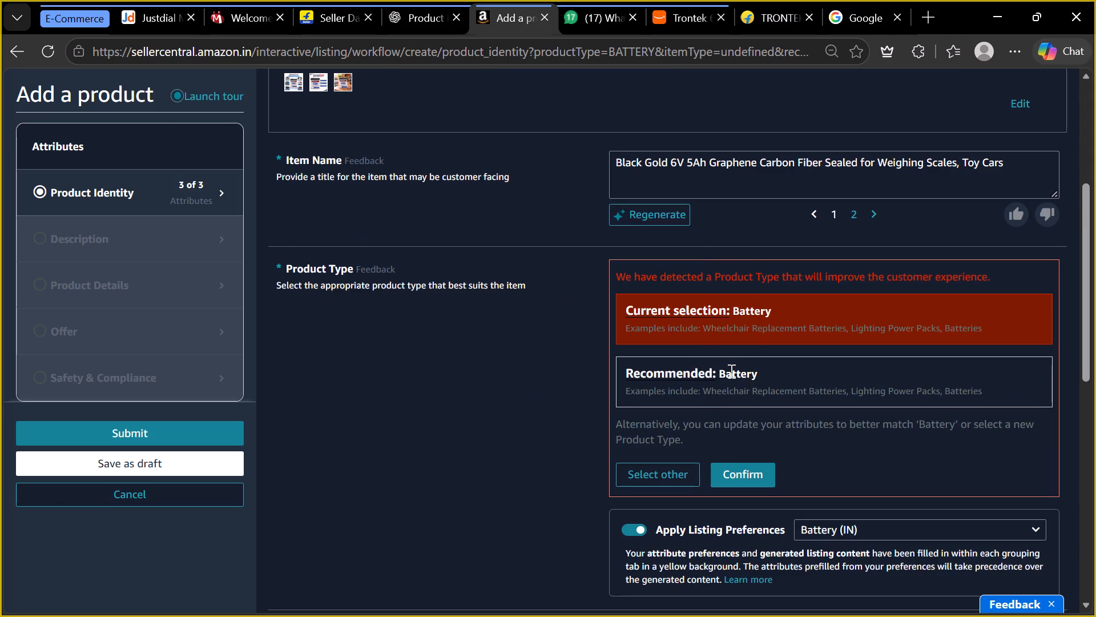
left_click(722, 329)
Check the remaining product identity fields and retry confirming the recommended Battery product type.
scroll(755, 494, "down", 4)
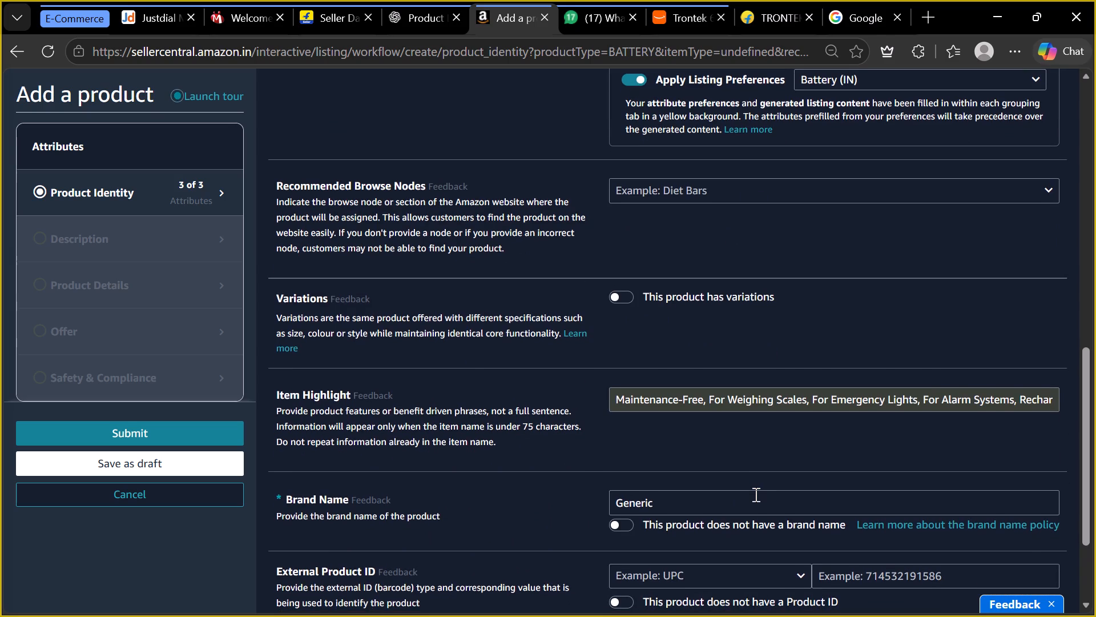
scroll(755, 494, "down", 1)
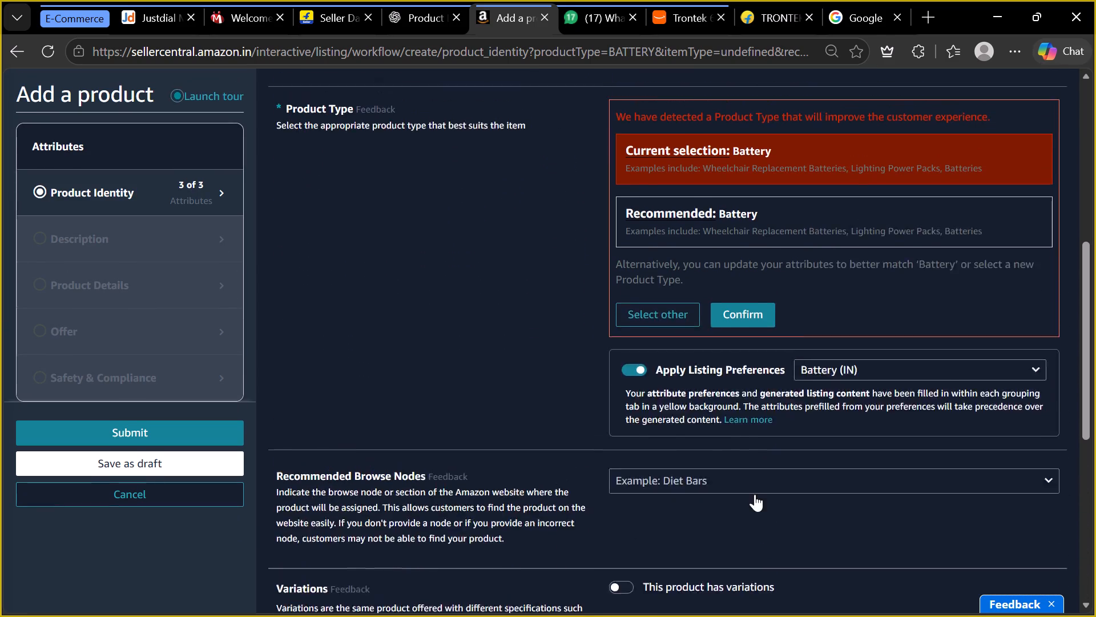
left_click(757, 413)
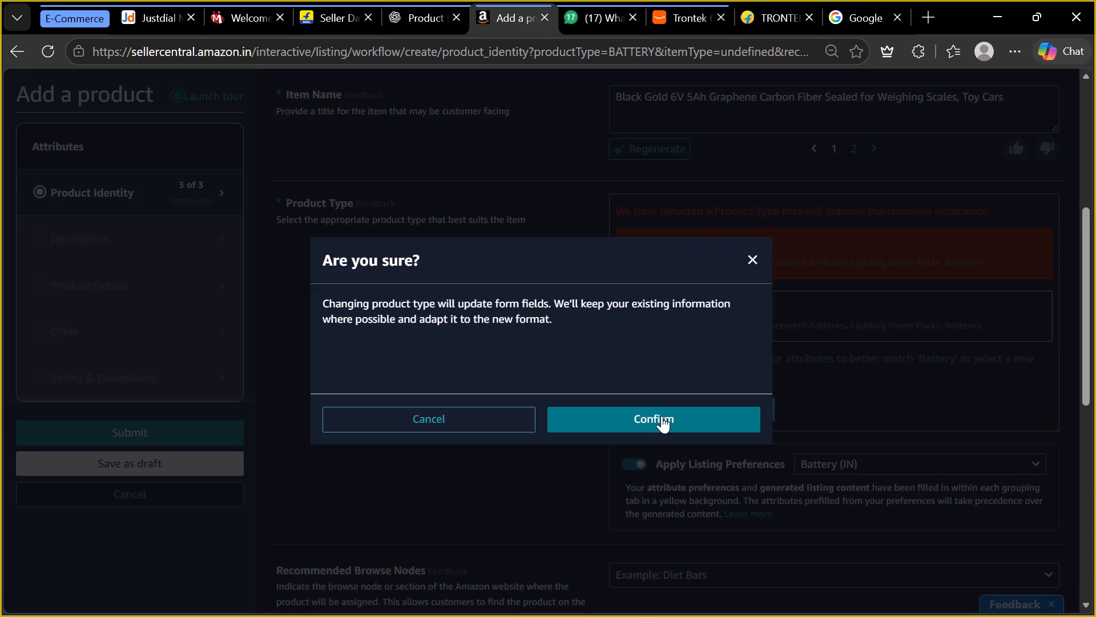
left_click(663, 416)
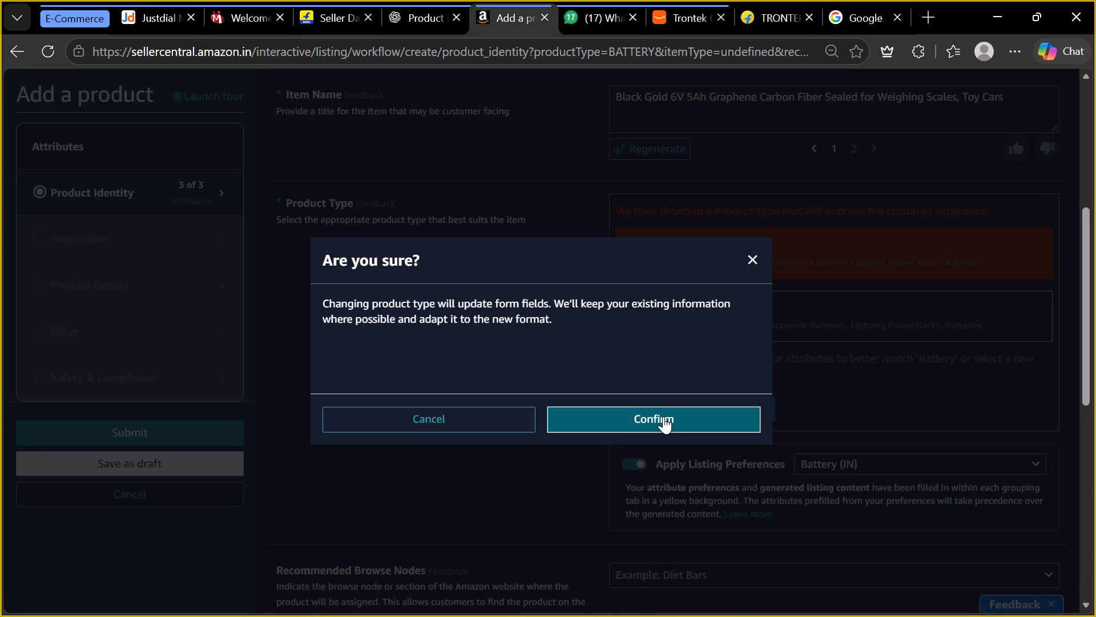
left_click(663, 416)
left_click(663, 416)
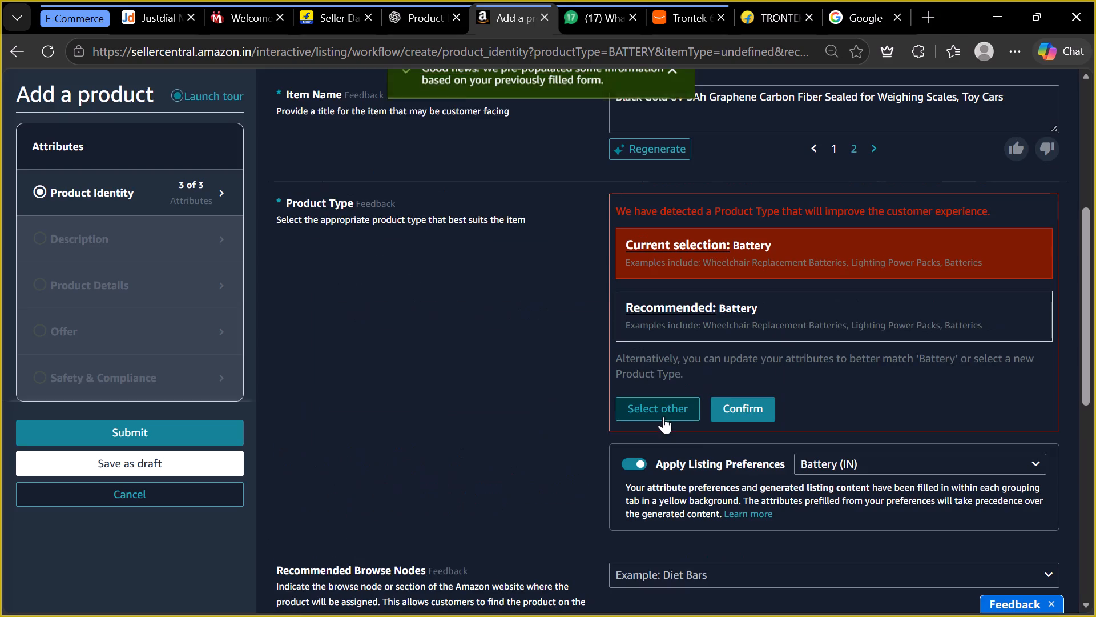
Continue from the product identity section to the Description section.
scroll(744, 303, "up", 3)
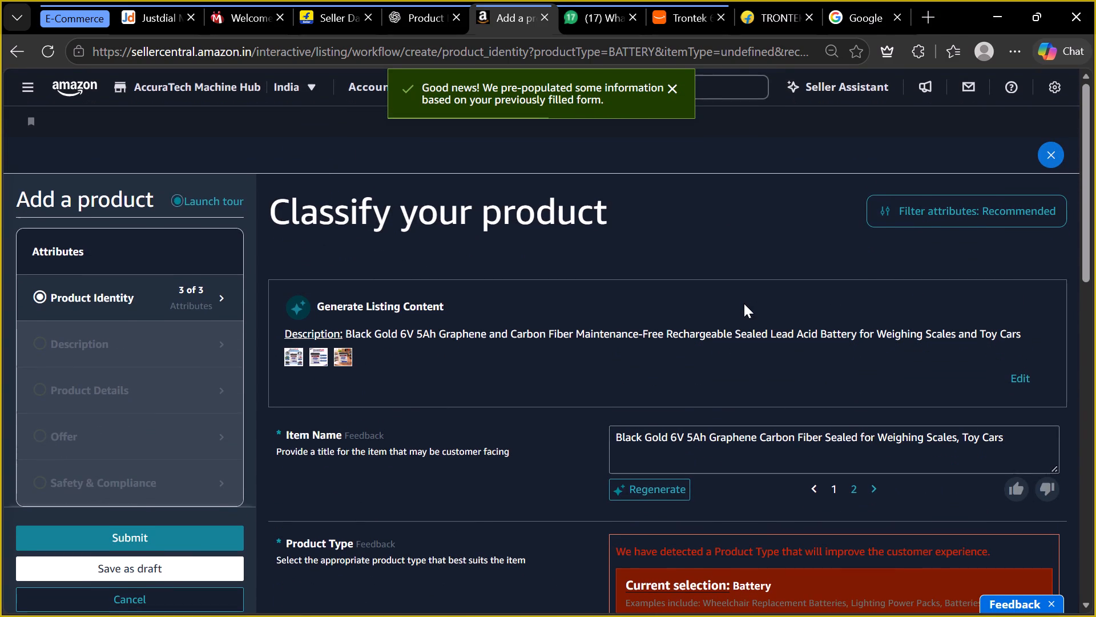
scroll(744, 303, "down", 8)
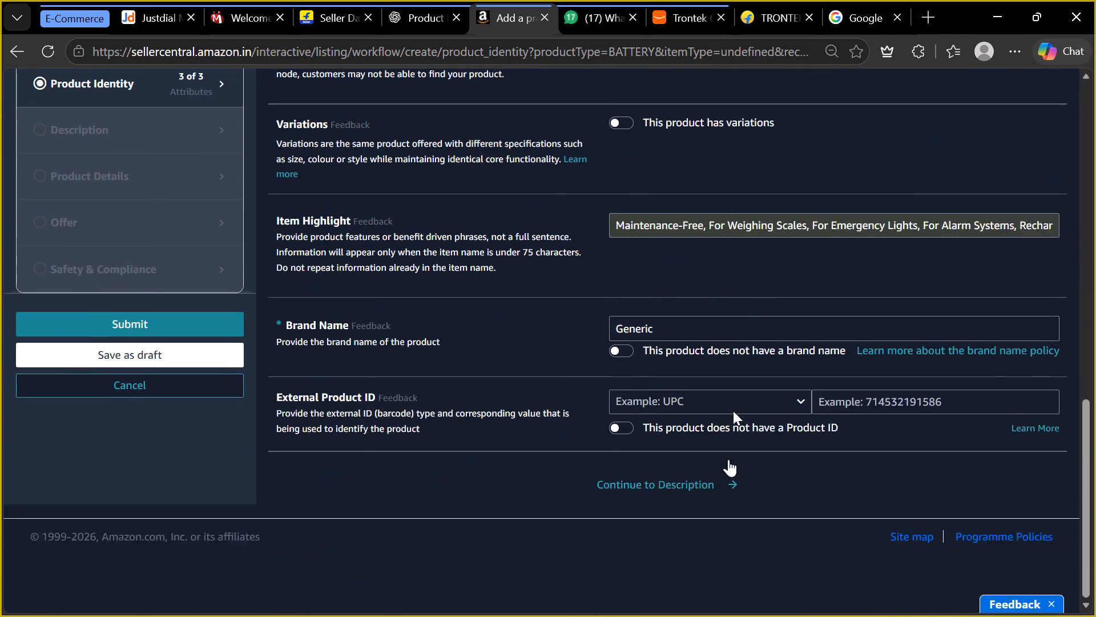
left_click(686, 518)
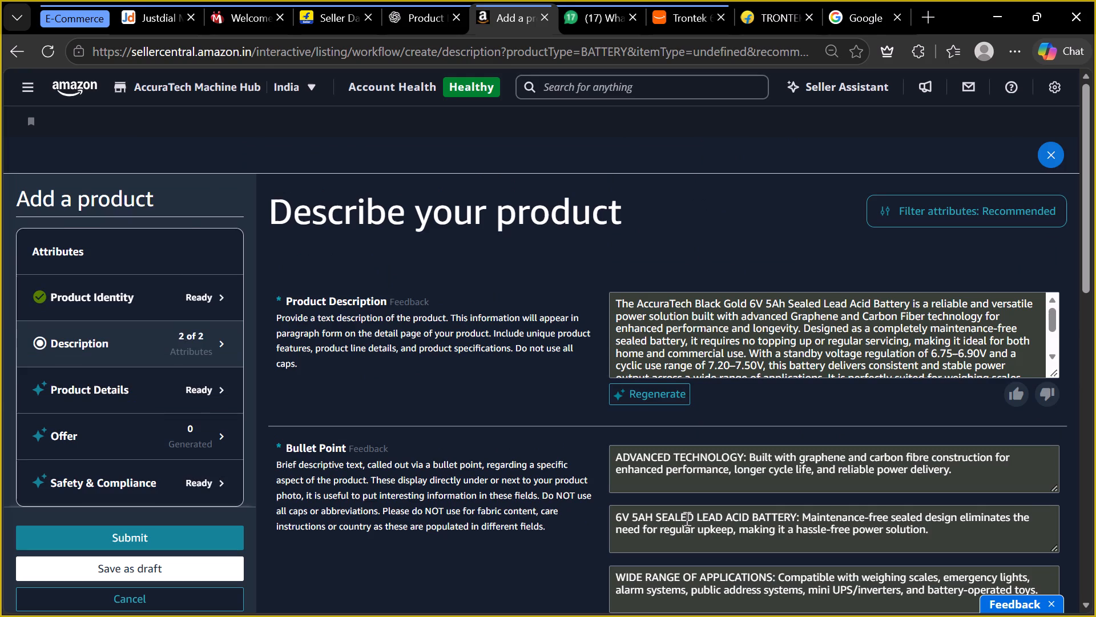
Check the prefilled description, bullet points and images, and continue to the Product Details section.
scroll(686, 518, "down", 4)
scroll(686, 518, "up", 3)
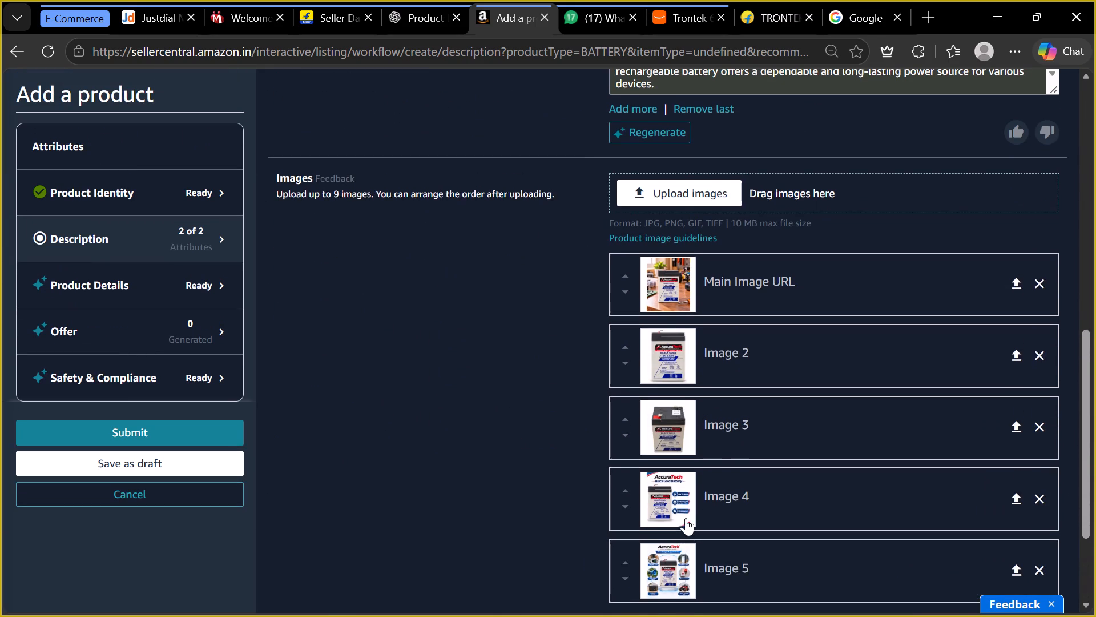
scroll(686, 518, "up", 3)
scroll(686, 518, "right", 1)
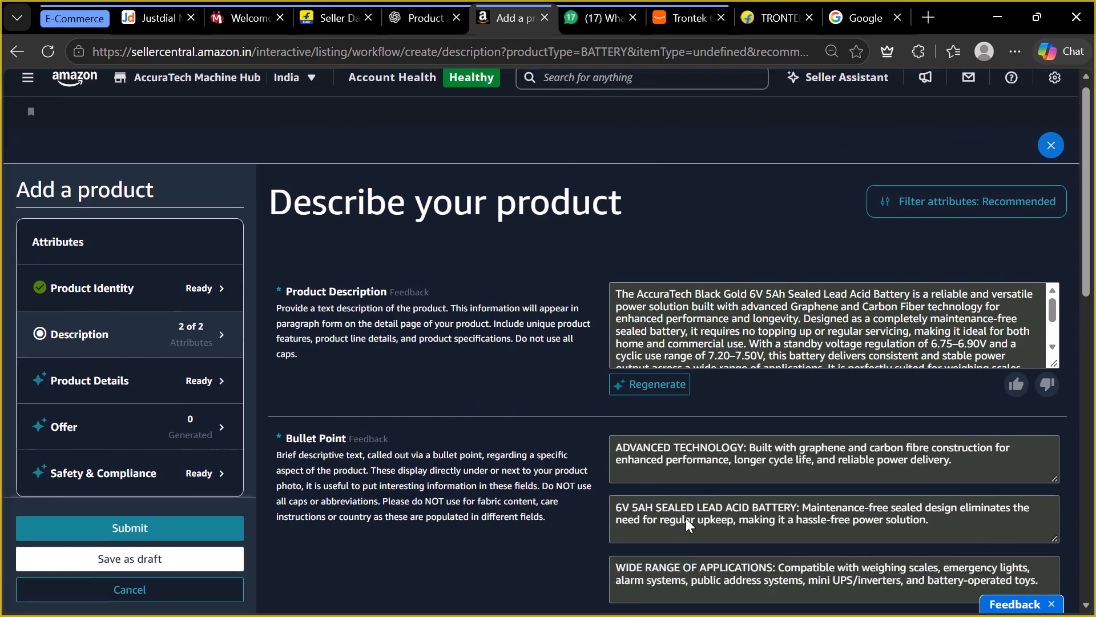
scroll(686, 518, "right", 1)
left_click(676, 519)
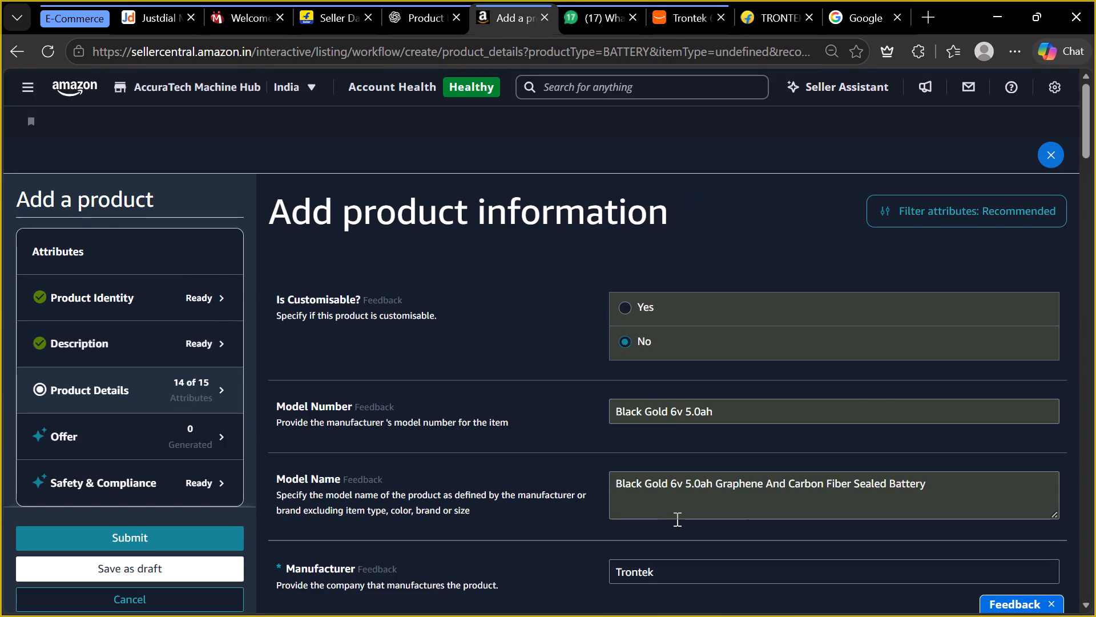
Examine the prefilled product details, from the customisable setting and model fields through voltage and amperage to unit count.
scroll(676, 519, "down", 1)
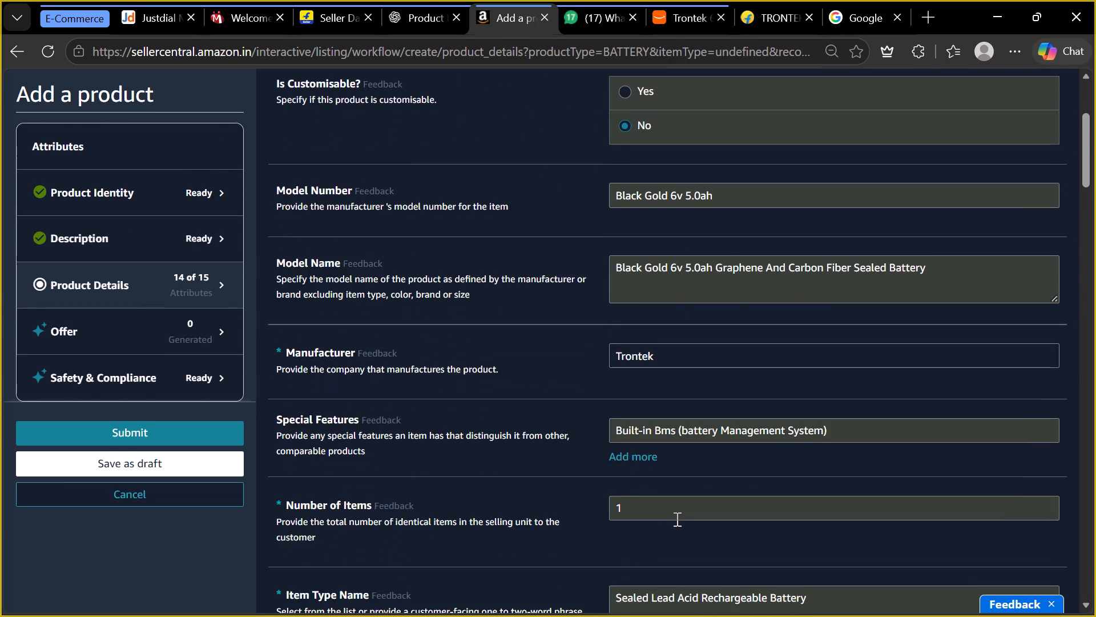
scroll(676, 519, "down", 3)
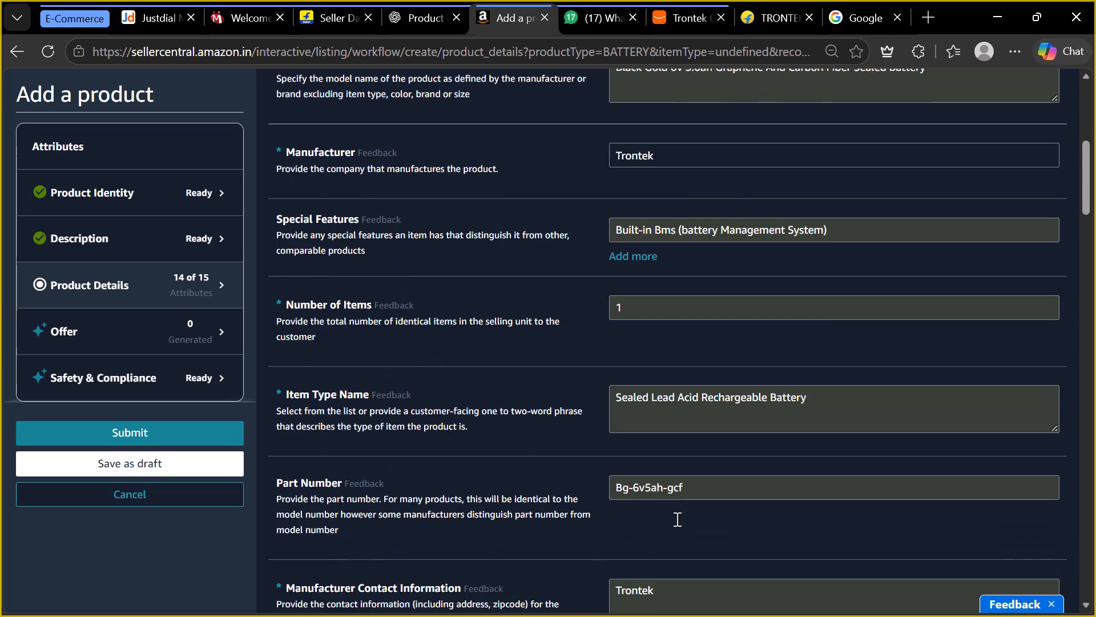
scroll(676, 519, "down", 2)
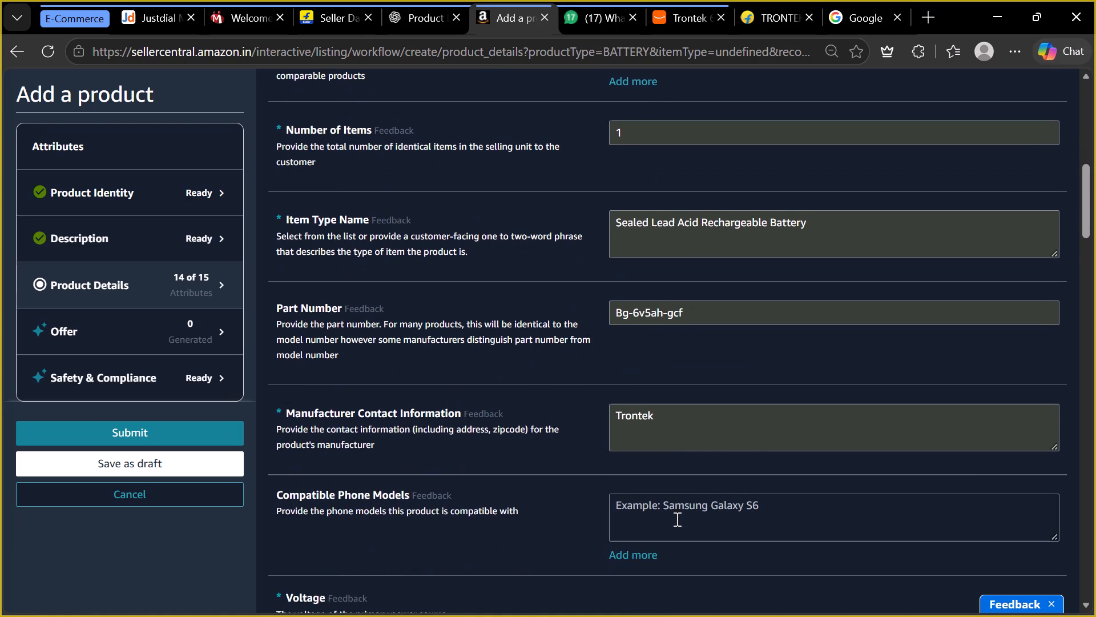
scroll(676, 519, "down", 2)
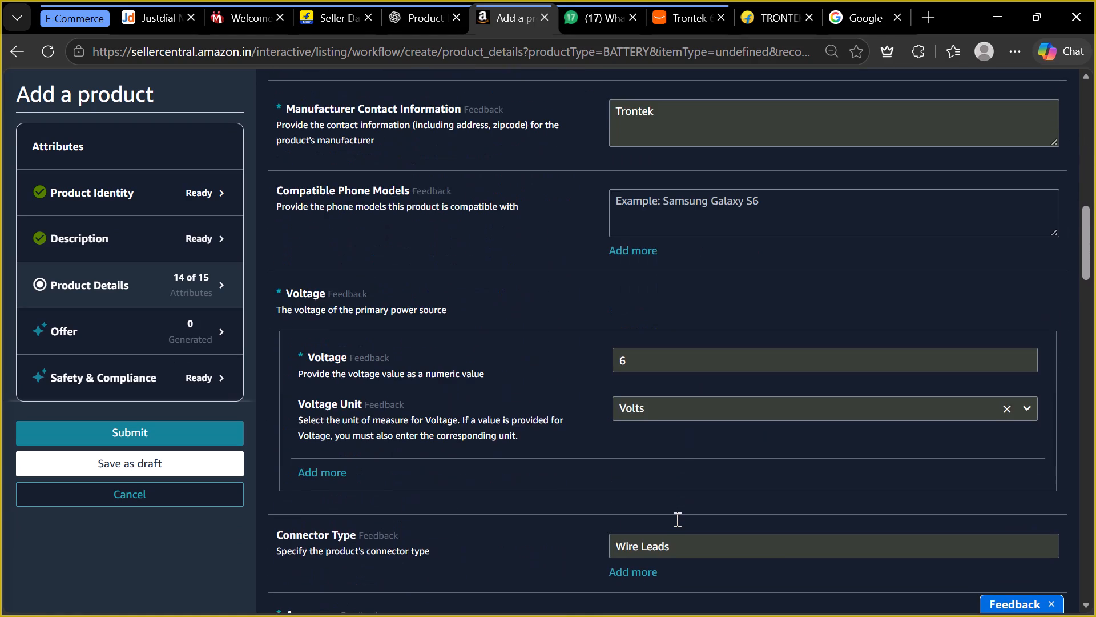
scroll(676, 519, "down", 4)
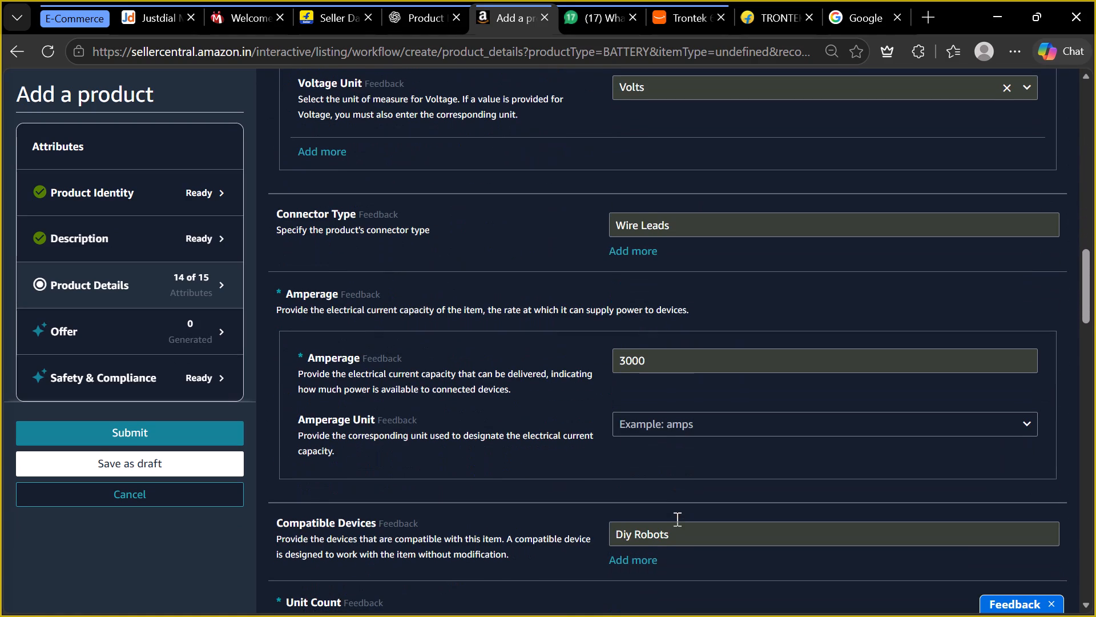
scroll(676, 519, "down", 3)
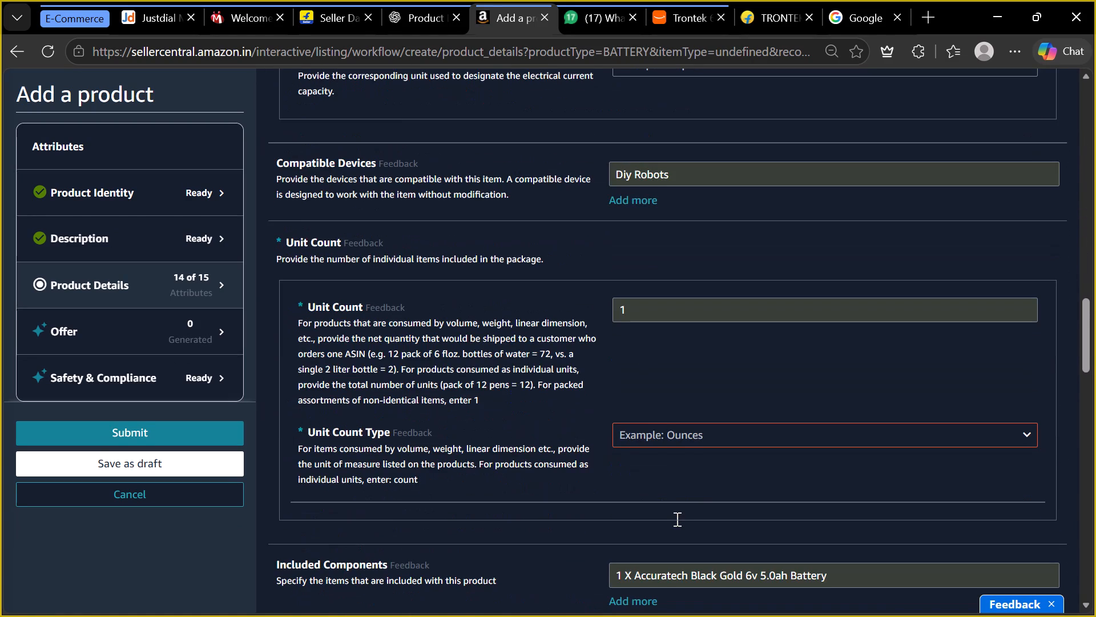
scroll(676, 519, "down", 1)
Set the required Unit Count Type to count in the Unit Count group of the product details.
left_click(715, 410)
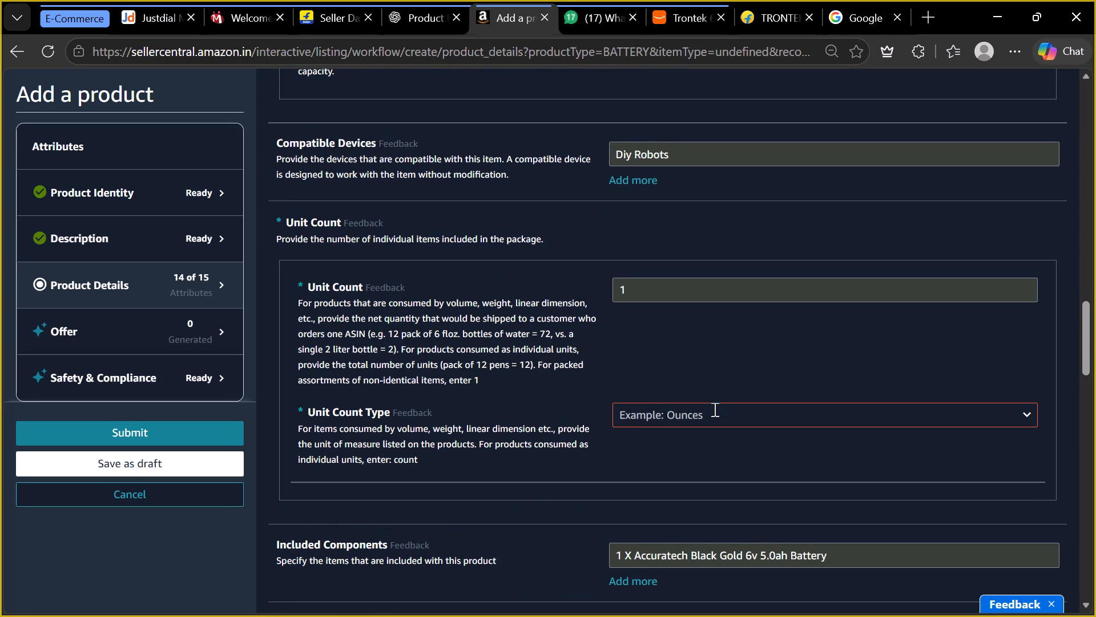
left_click(715, 410)
left_click(1020, 411)
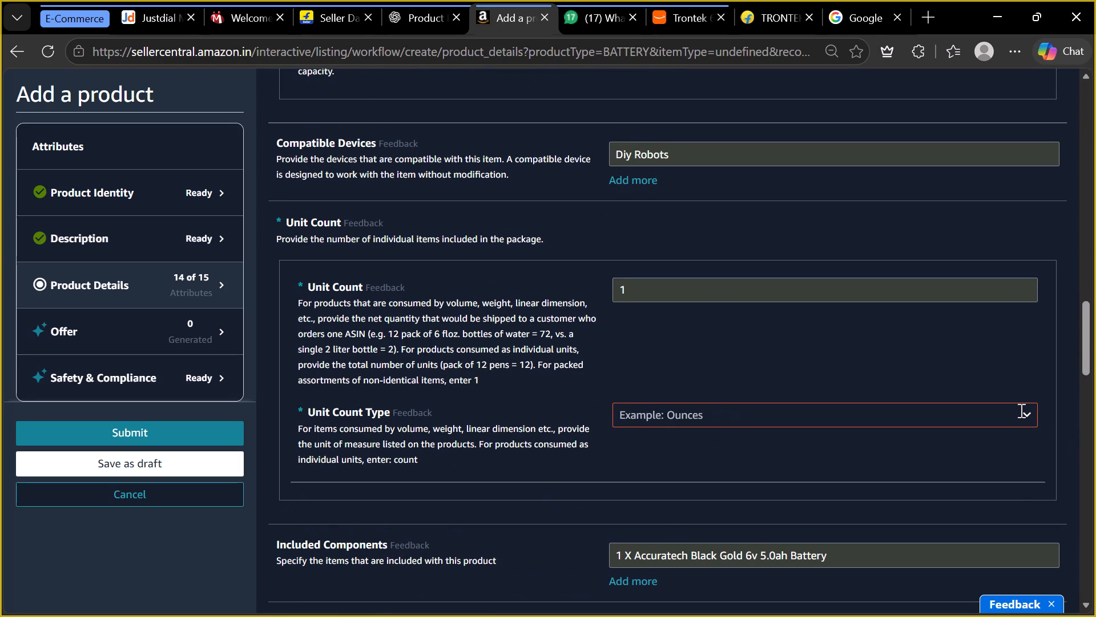
left_click(1020, 411)
left_click(691, 328)
left_click(671, 293)
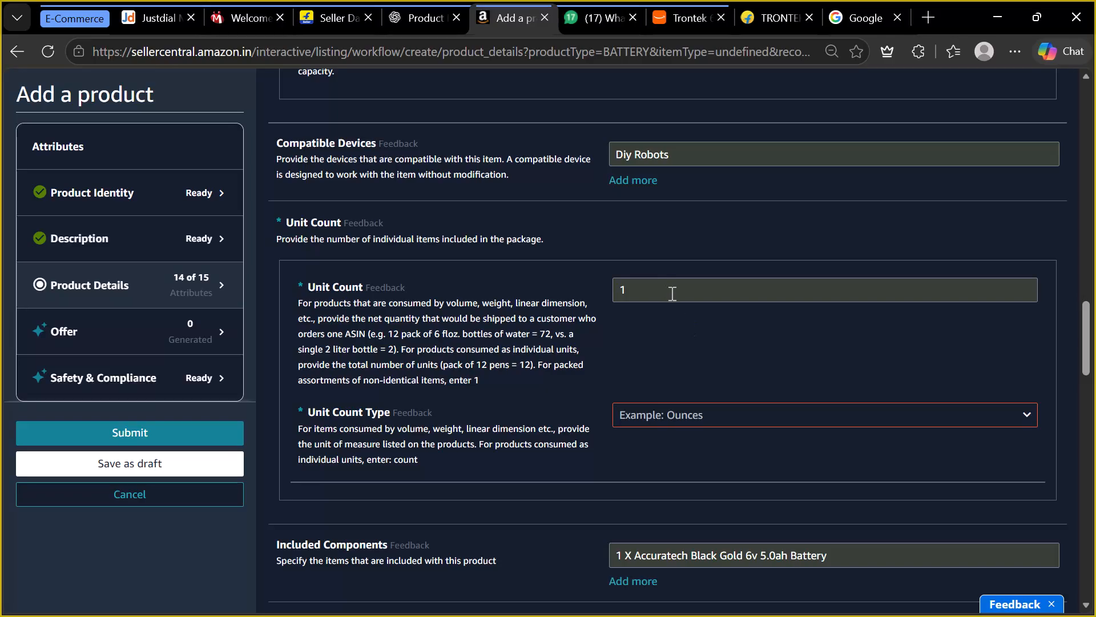
left_click(659, 429)
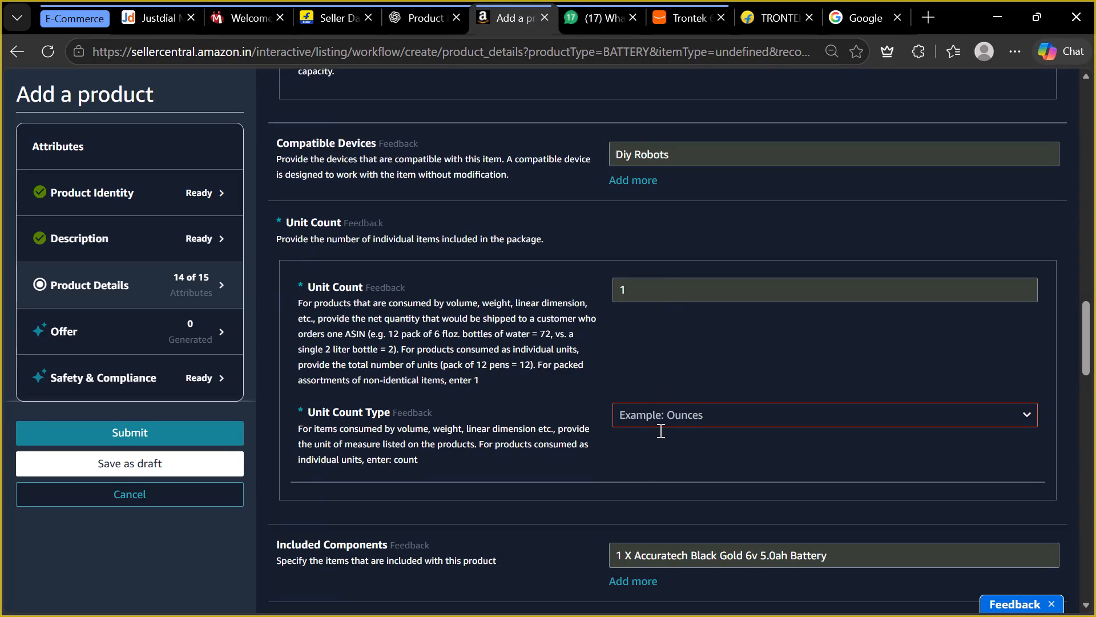
scroll(659, 429, "down", 3)
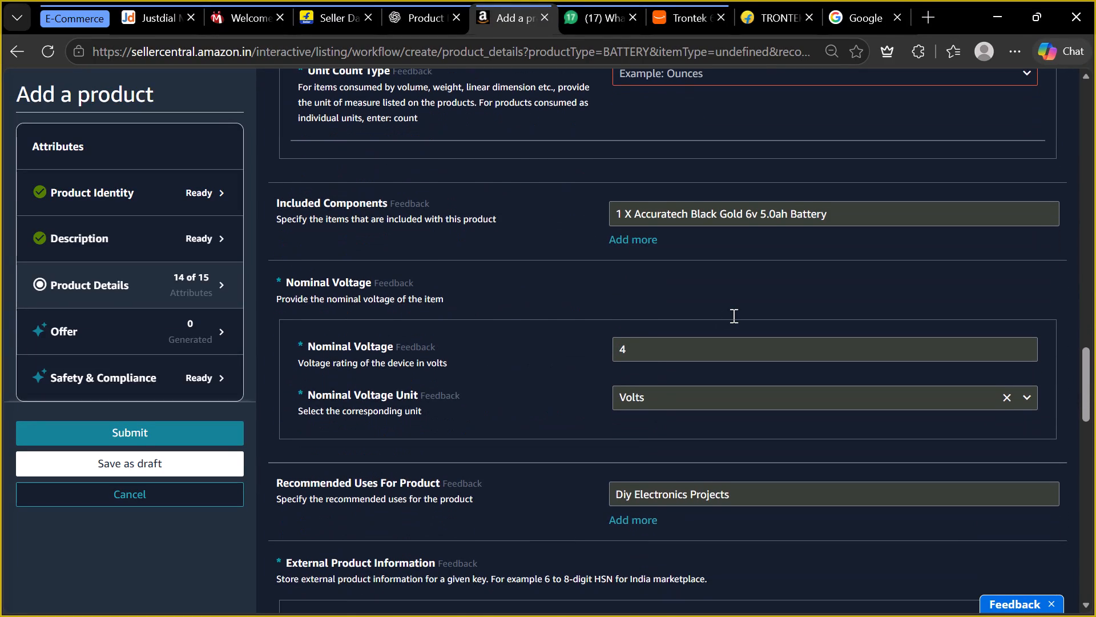
scroll(739, 332, "down", 9)
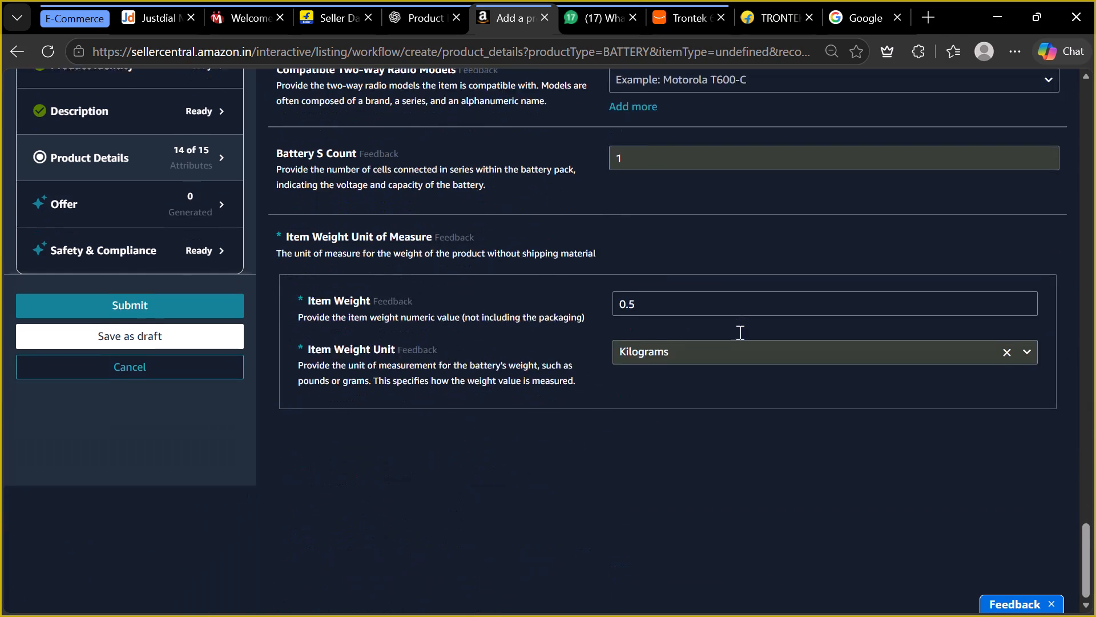
scroll(739, 332, "up", 7)
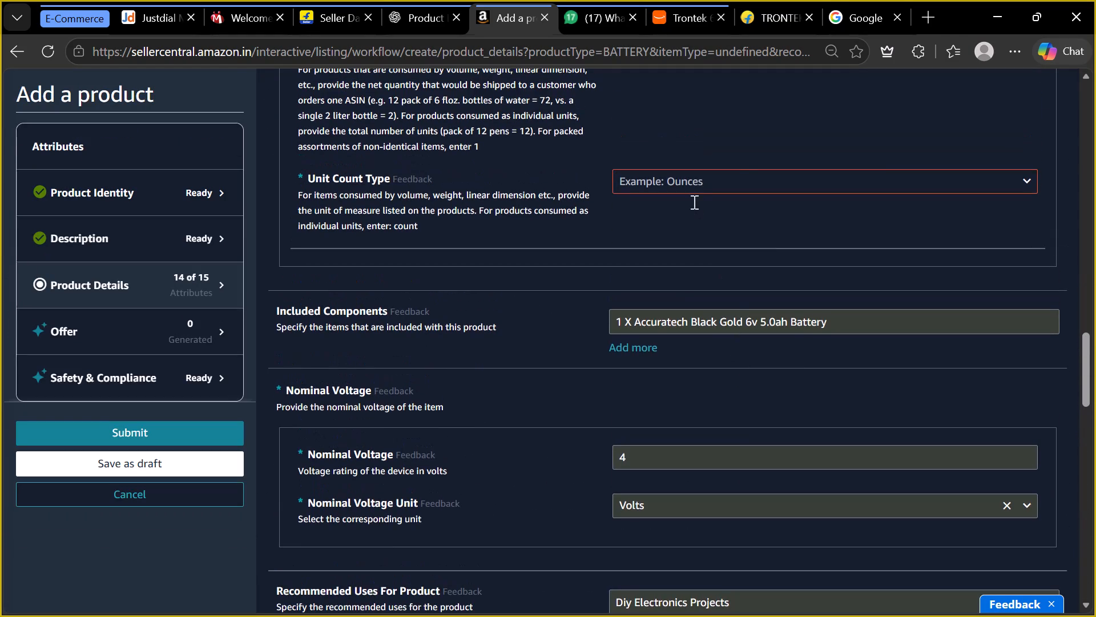
left_click(687, 188)
left_click(637, 223)
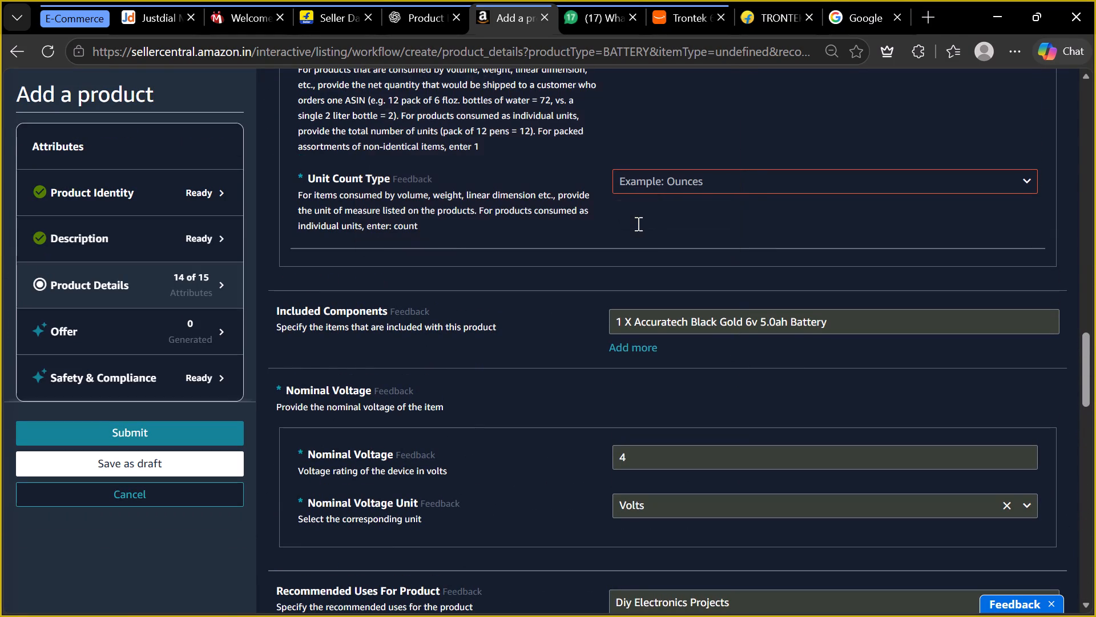
Try to save the listing as a draft.
left_click(175, 462)
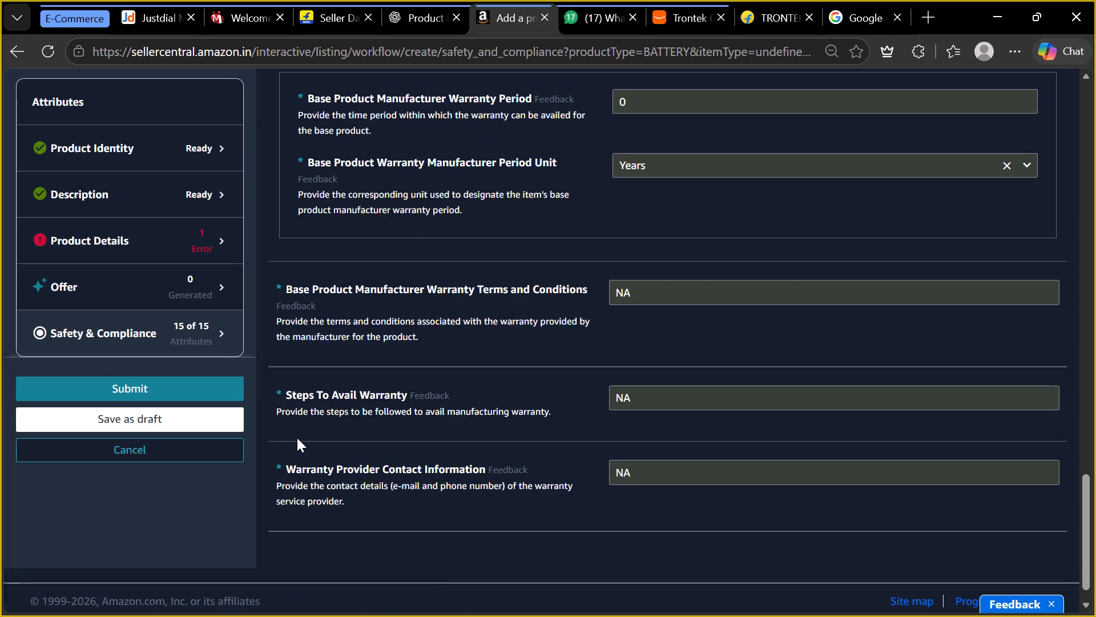
Check the Safety & Compliance entries from warranty back to number of batteries, and return to the Product Details section.
scroll(297, 438, "up", 7)
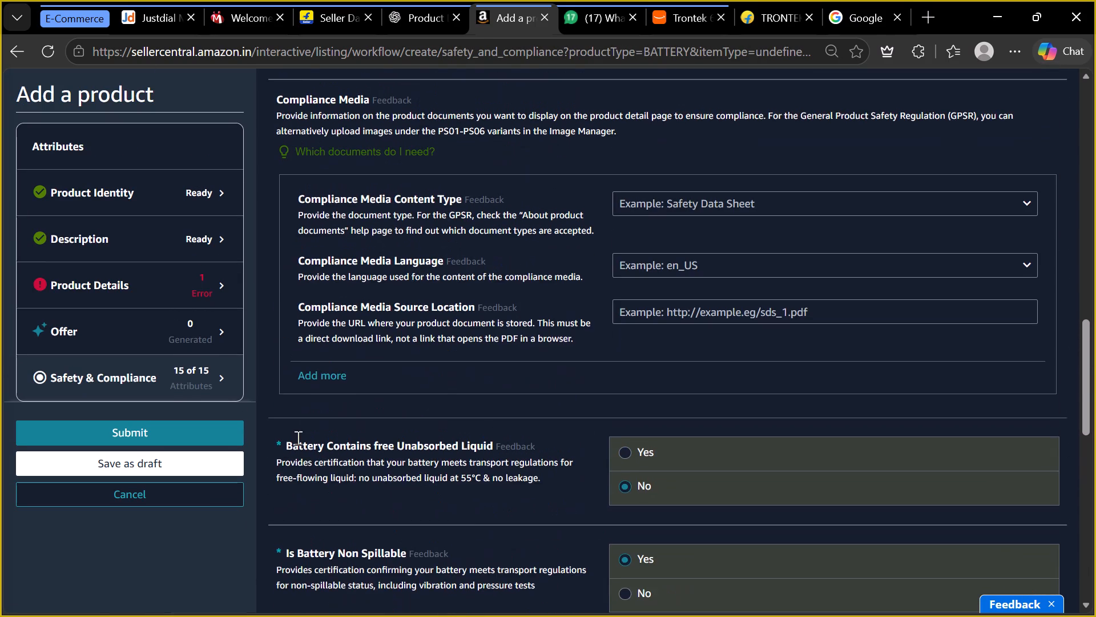
scroll(297, 438, "up", 4)
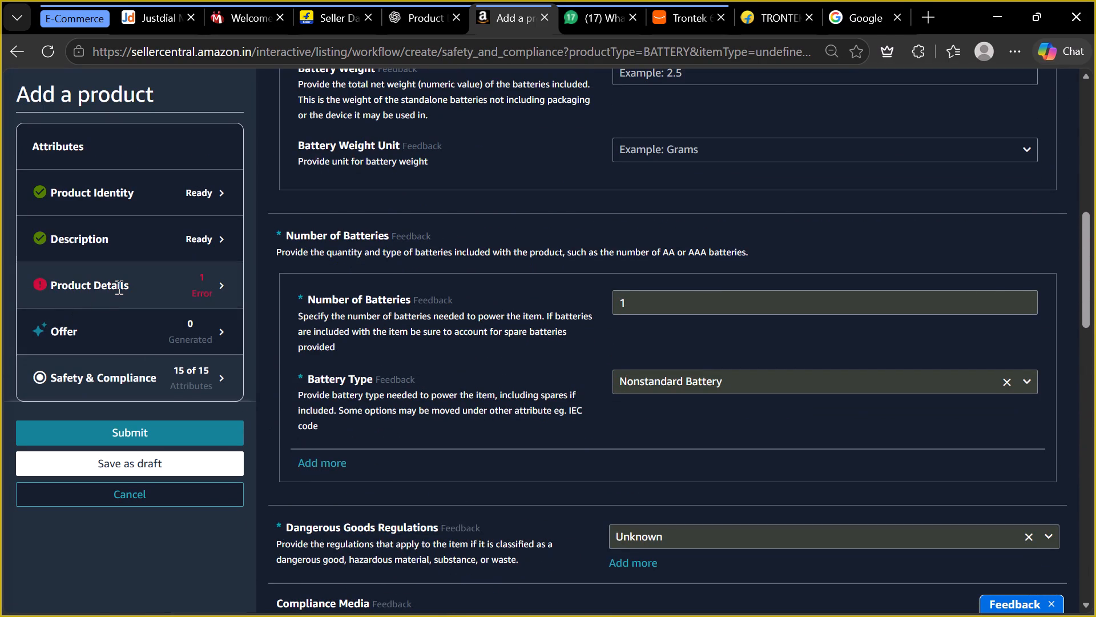
left_click(118, 287)
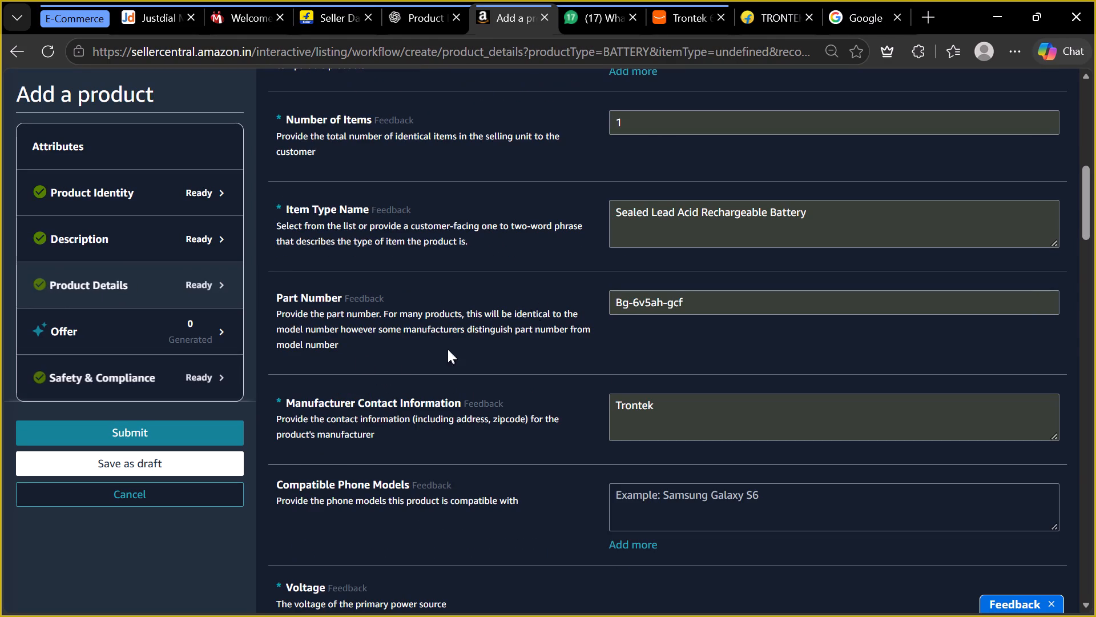
Check the Product Details fields from part number through item weight, and try to continue to the Offer section.
scroll(457, 378, "down", 4)
scroll(457, 378, "up", 2)
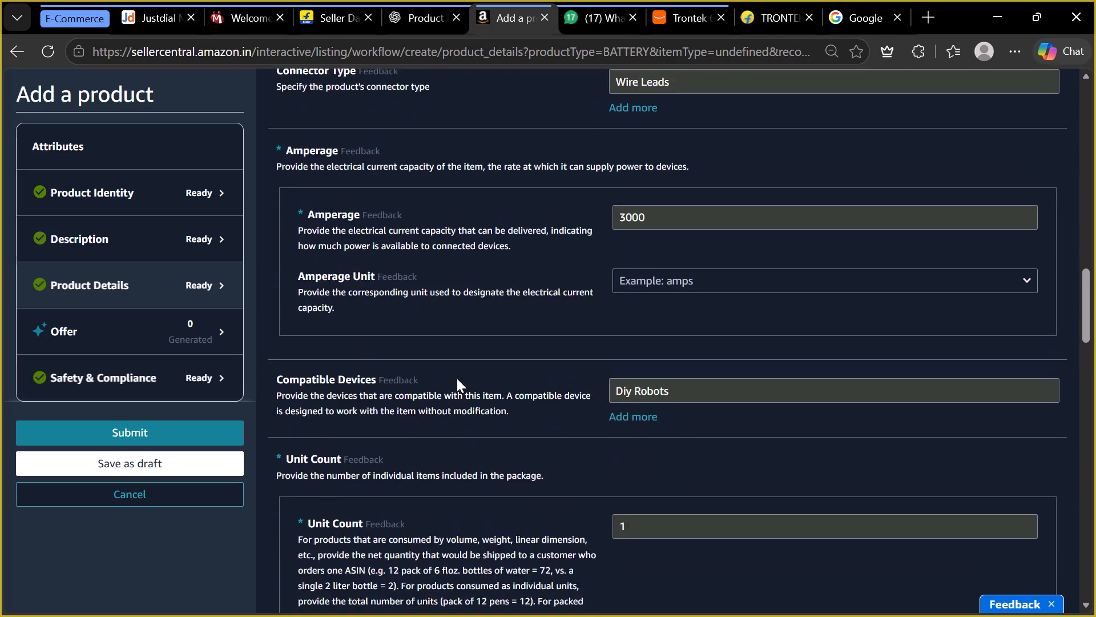
scroll(457, 378, "up", 1)
scroll(457, 378, "down", 3)
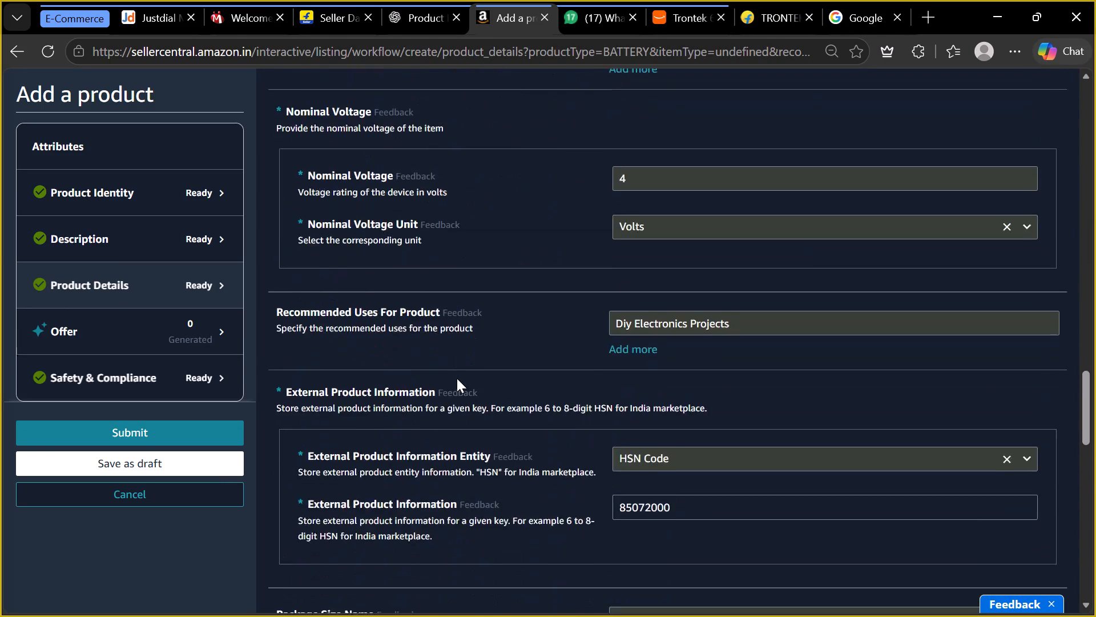
scroll(457, 378, "down", 6)
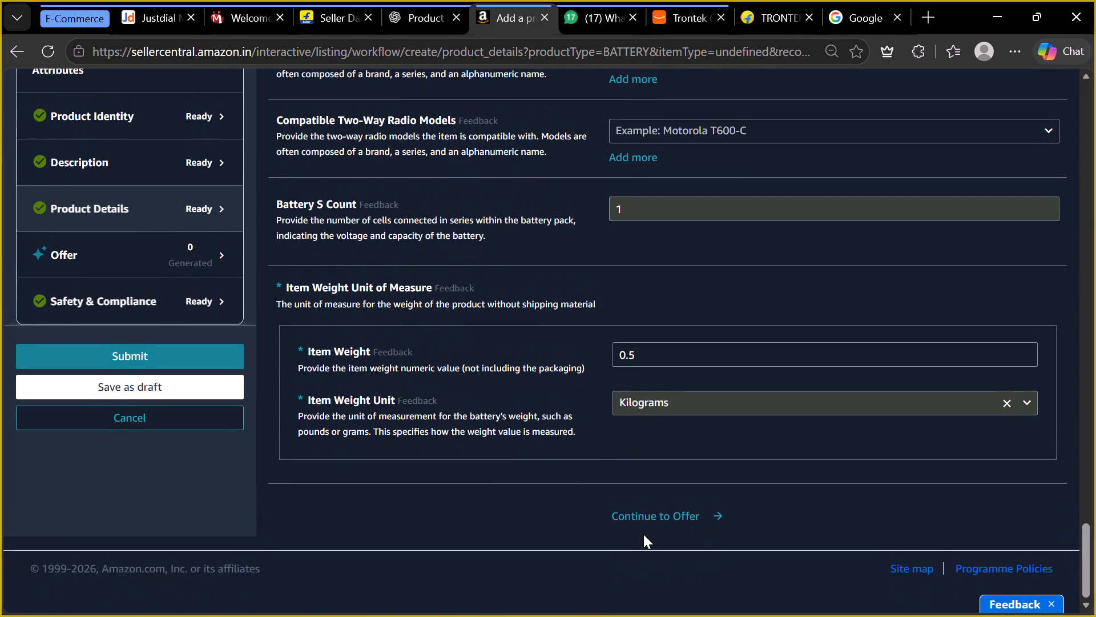
left_click(646, 515)
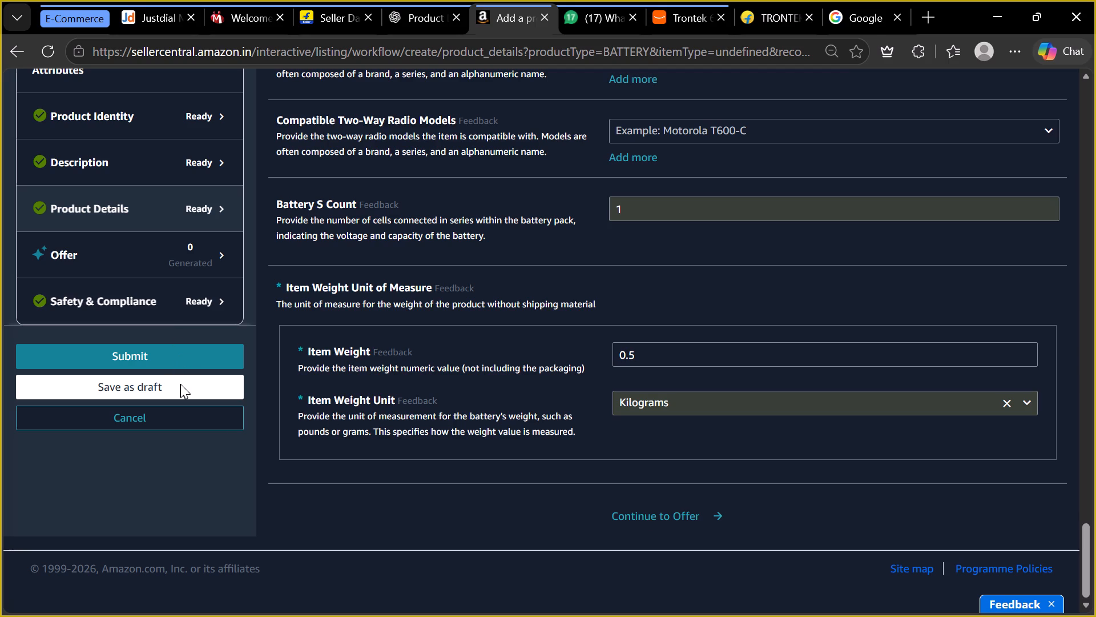
Keep the unresponsive Add a product page open and wait for it to recover instead of exiting it.
scroll(516, 426, "up", 6)
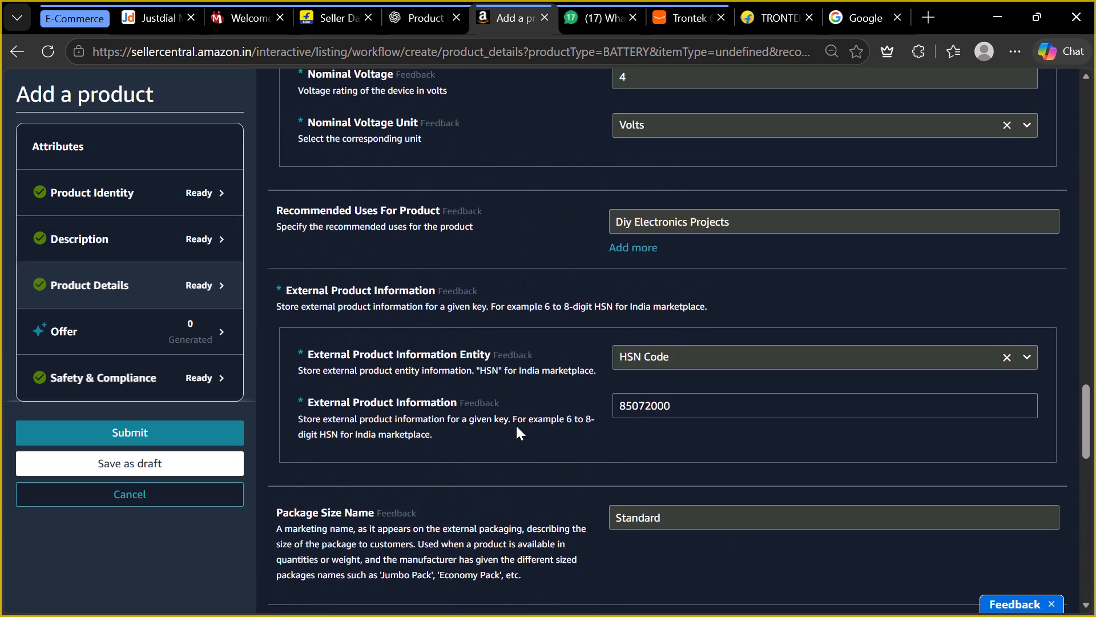
scroll(516, 426, "up", 11)
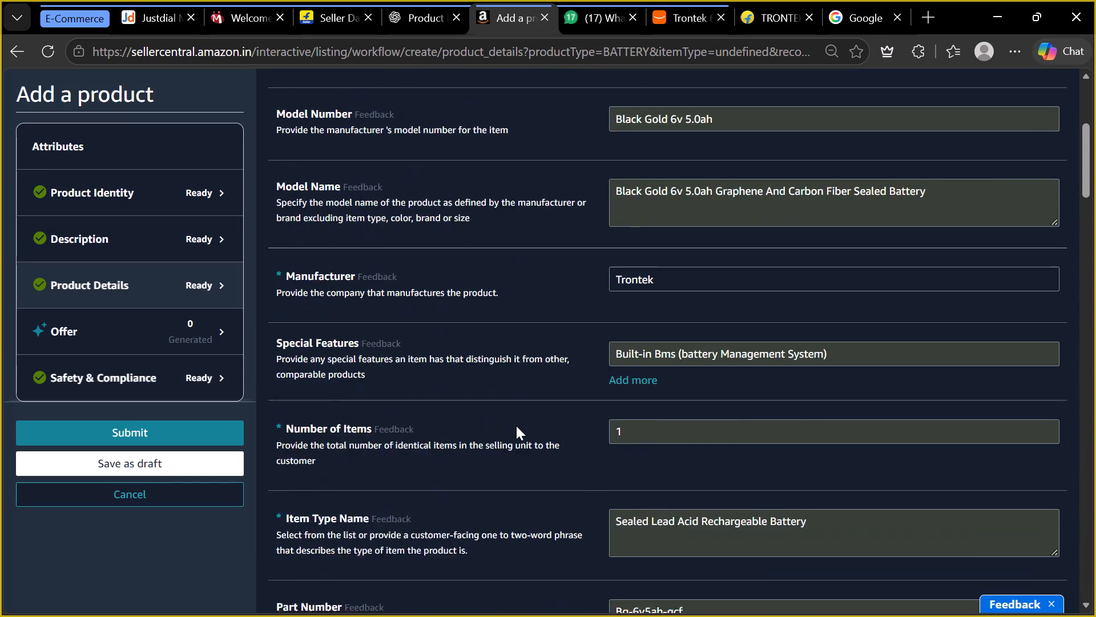
scroll(516, 426, "up", 6)
scroll(516, 426, "down", 17)
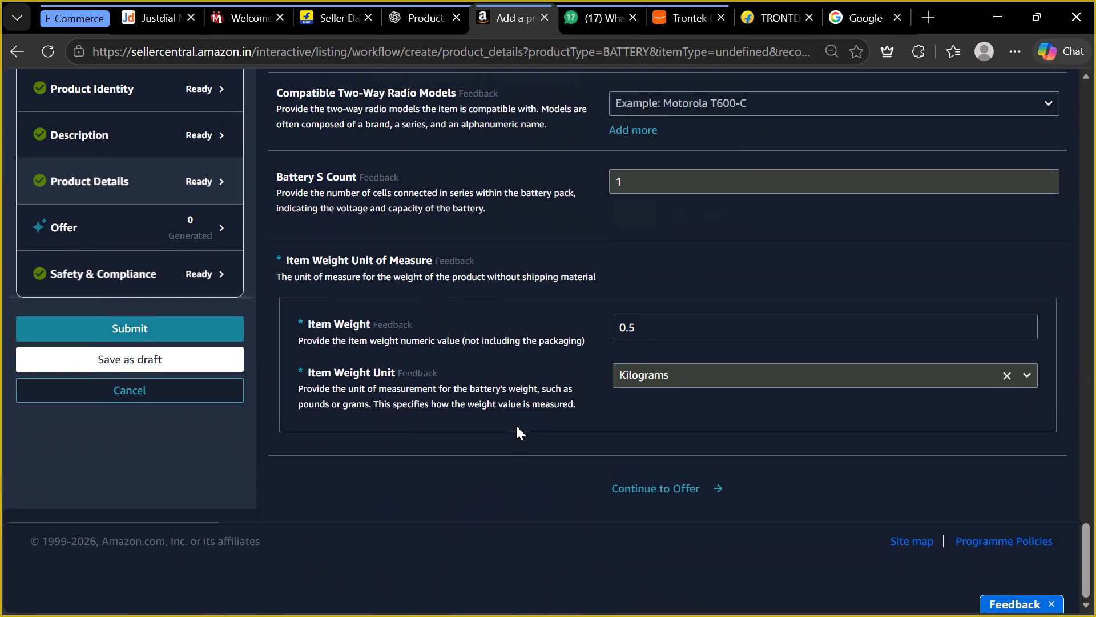
left_click(630, 214)
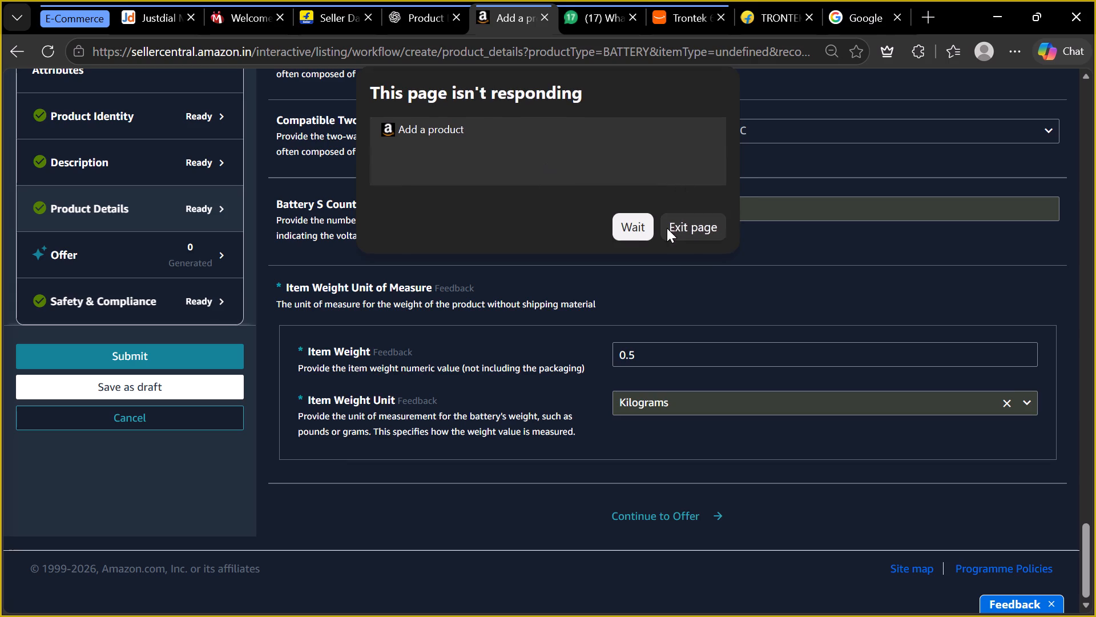
left_click(643, 226)
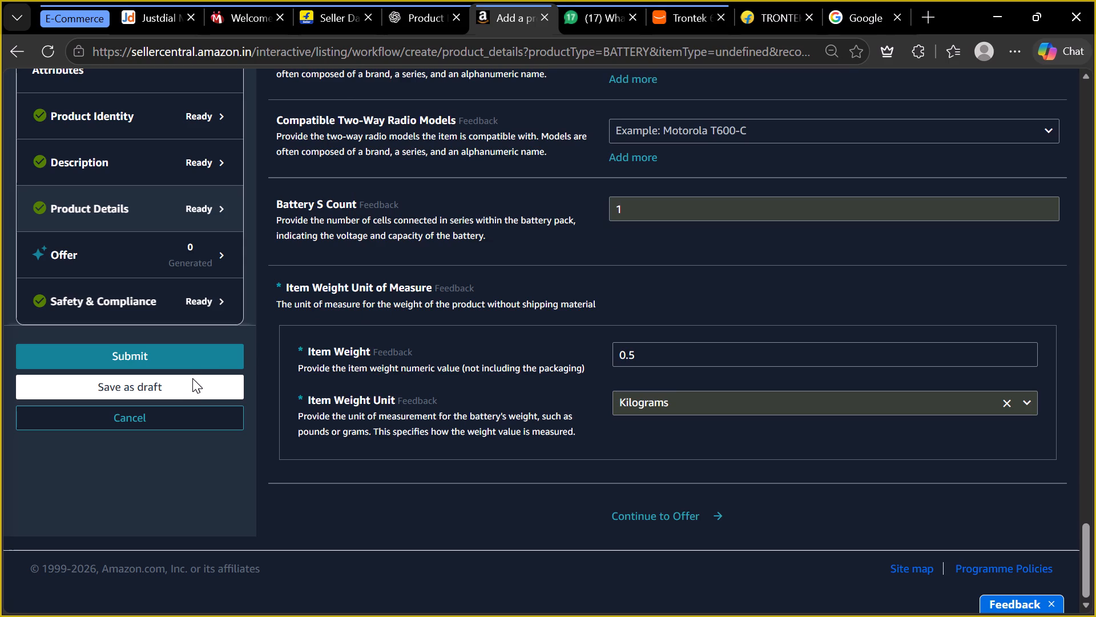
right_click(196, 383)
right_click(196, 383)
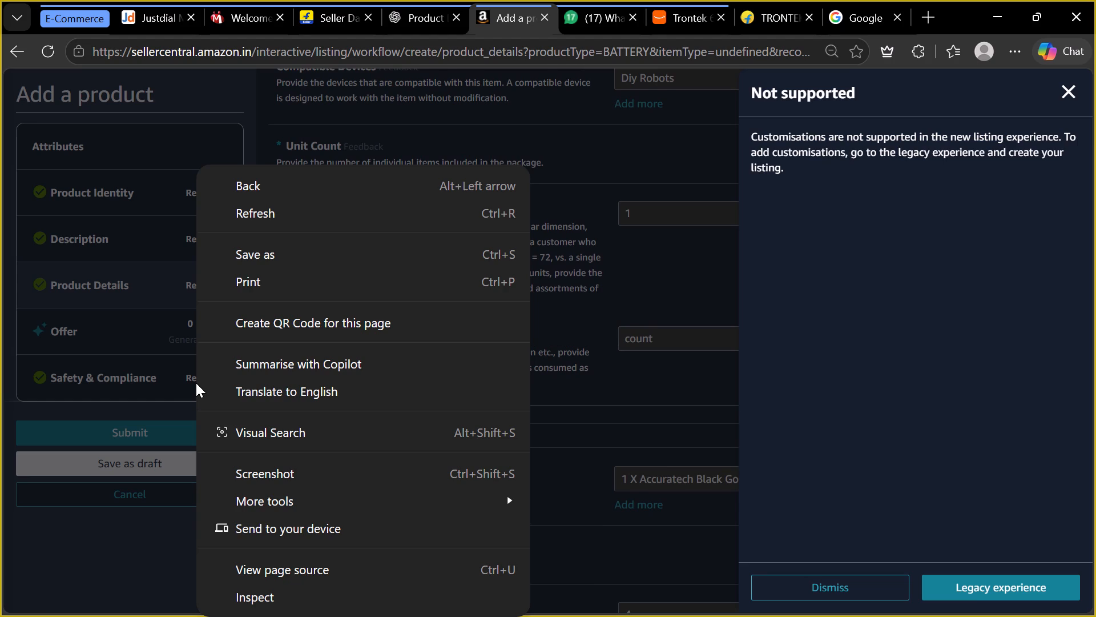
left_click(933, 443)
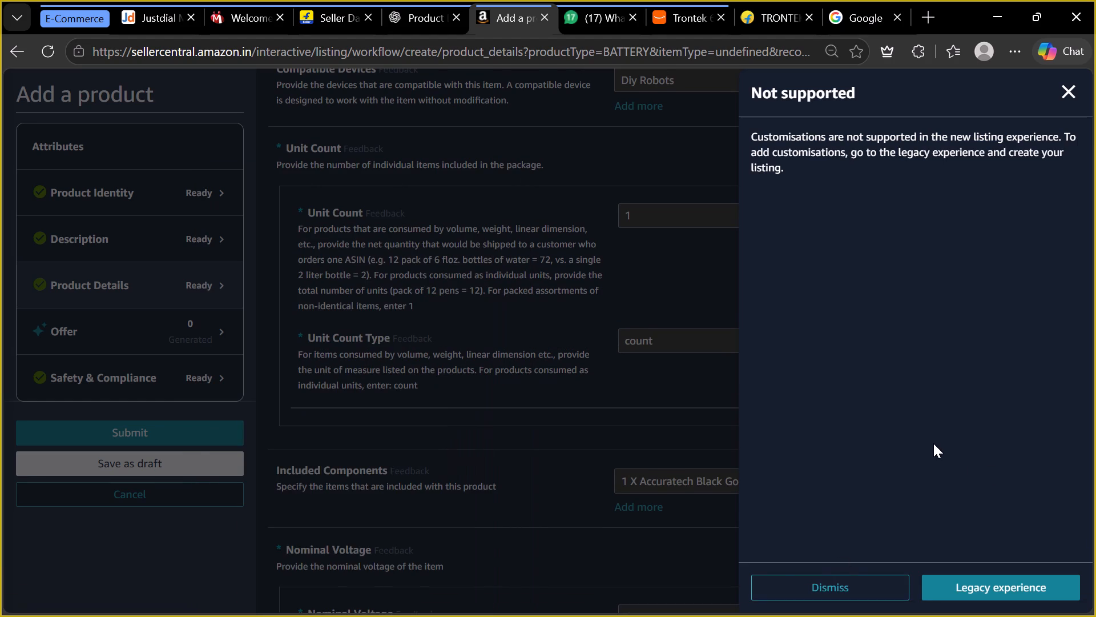
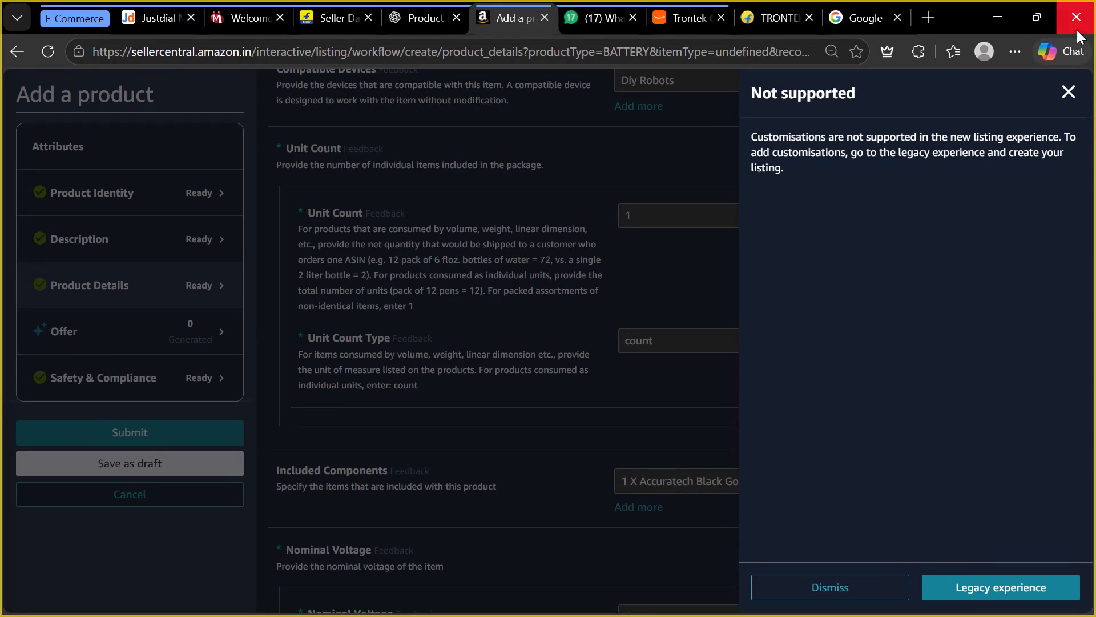
Dismiss the Not supported notice about customisations and stay in the new listing experience.
left_click(1059, 93)
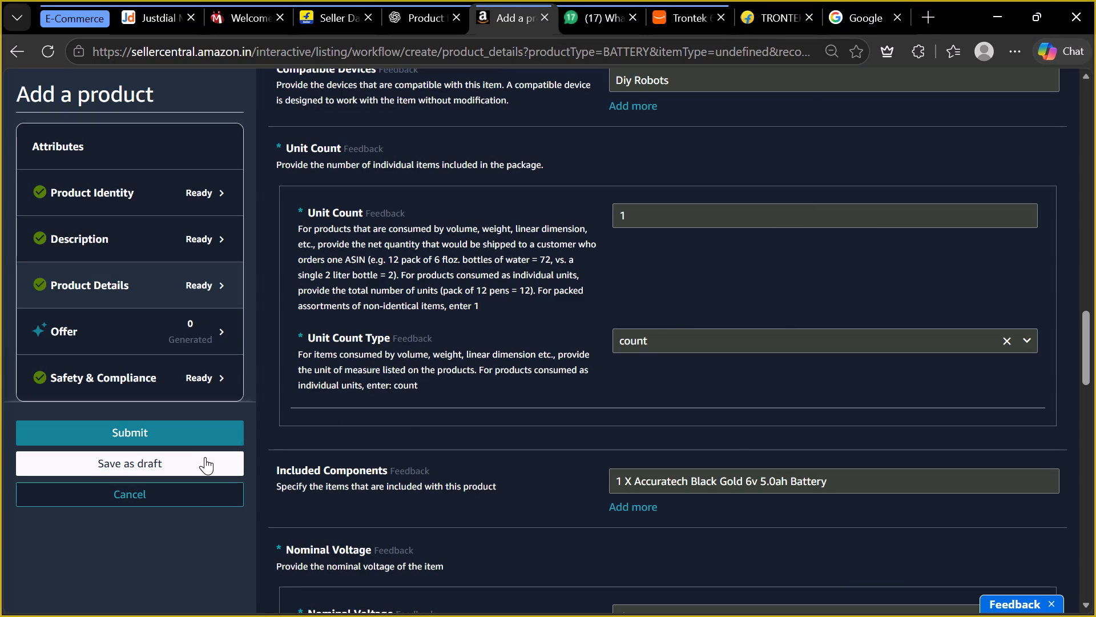
Recheck the Product Details fields from manufacturer through item weight, and continue to the Offer section.
scroll(574, 398, "up", 6)
scroll(574, 398, "right", 1)
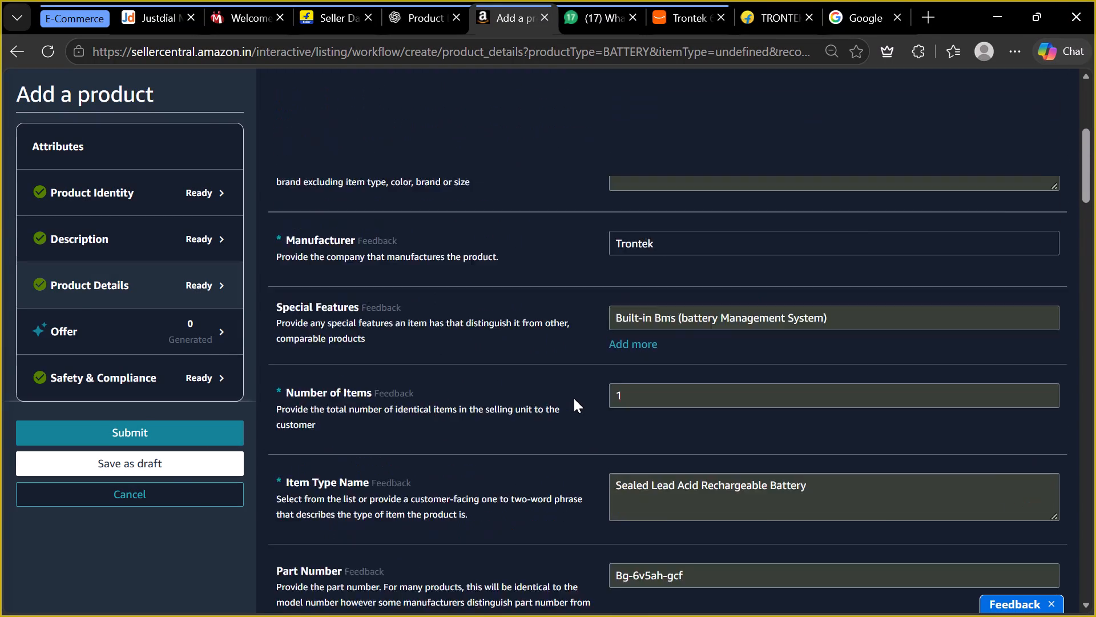
scroll(574, 398, "right", 1)
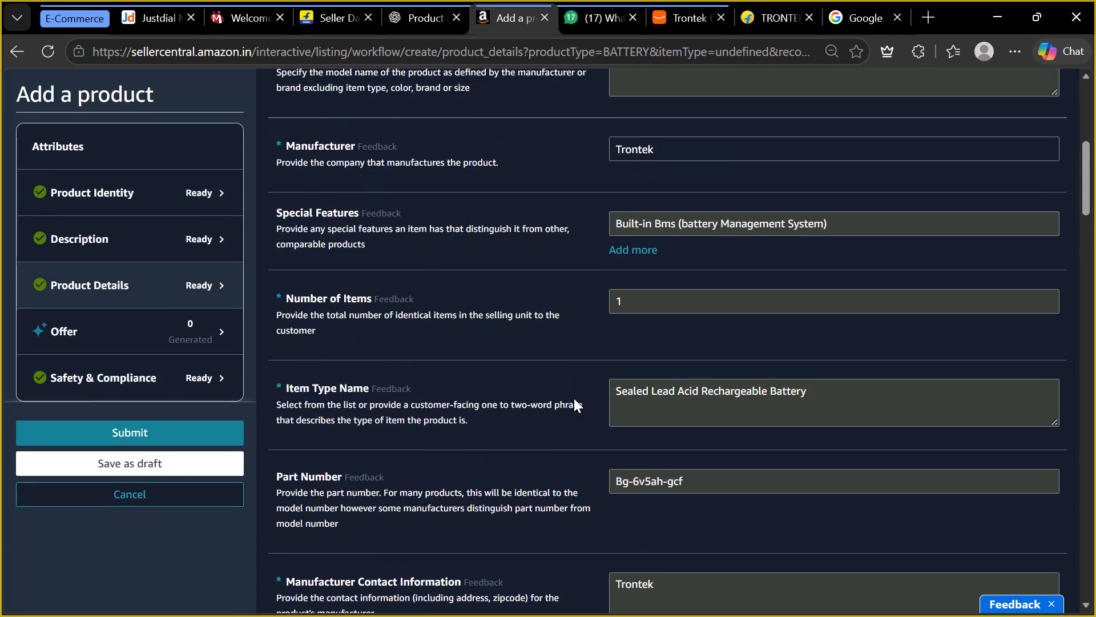
scroll(574, 398, "down", 2)
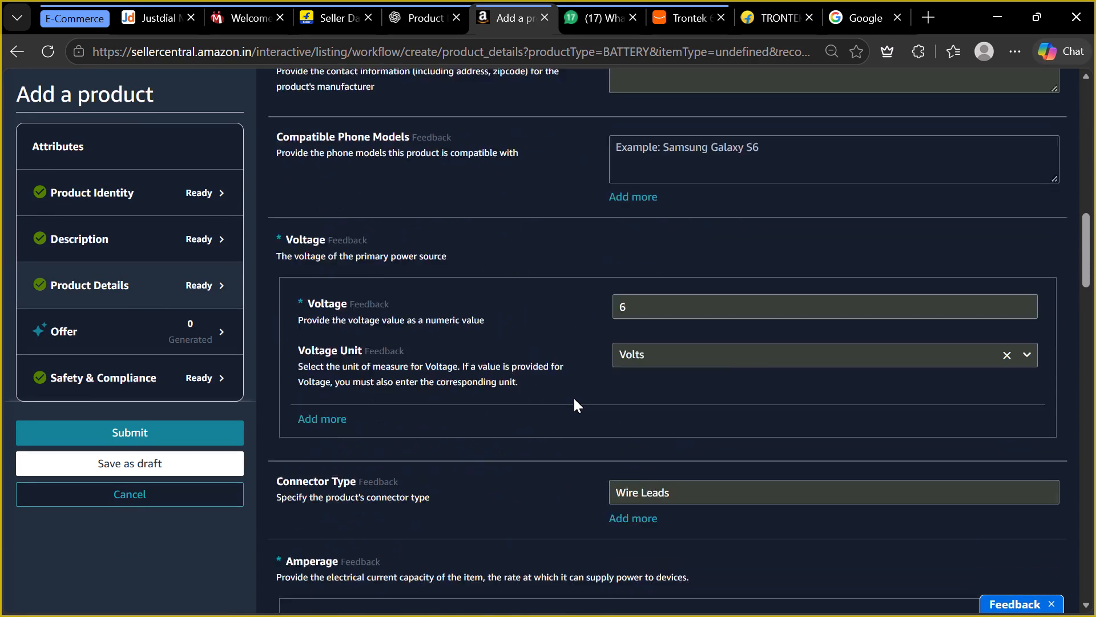
scroll(574, 398, "down", 3)
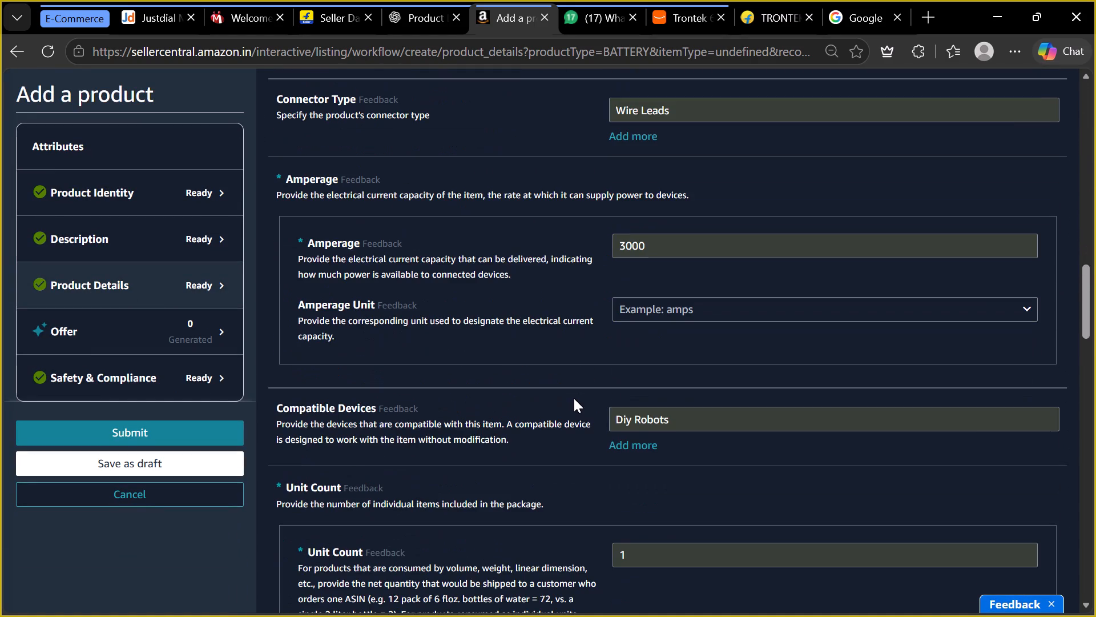
scroll(574, 398, "down", 1)
scroll(643, 389, "down", 3)
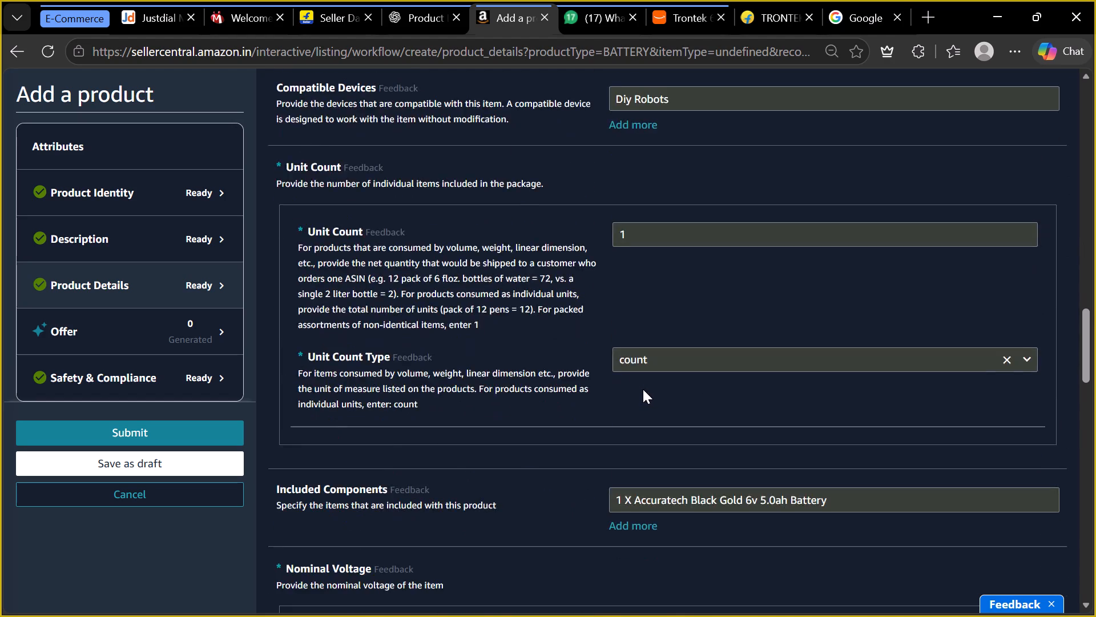
scroll(643, 389, "down", 5)
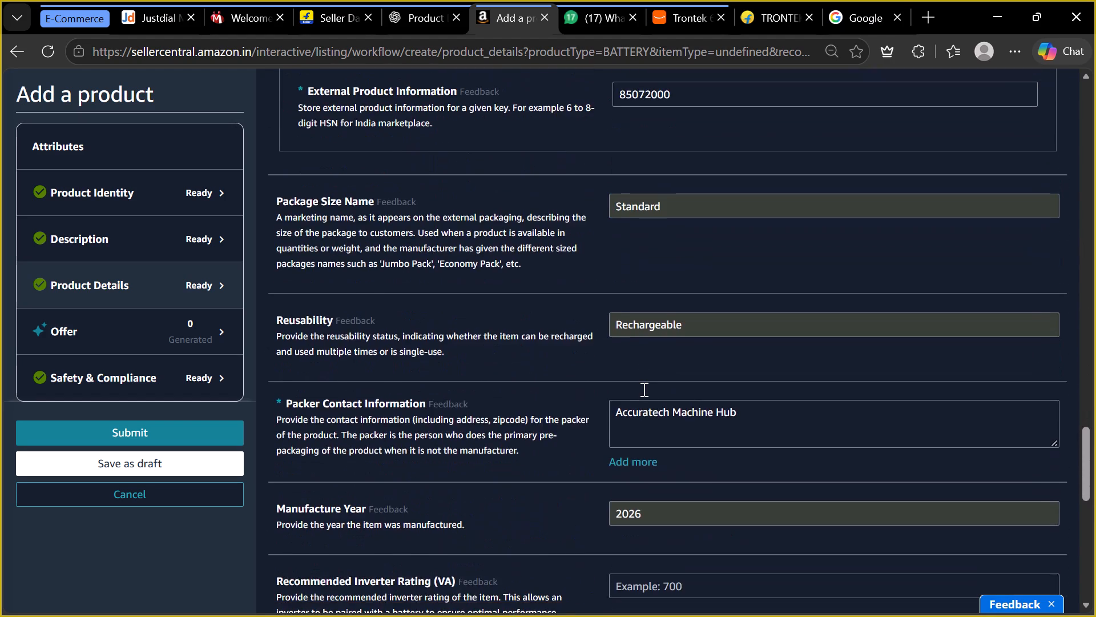
scroll(643, 389, "down", 4)
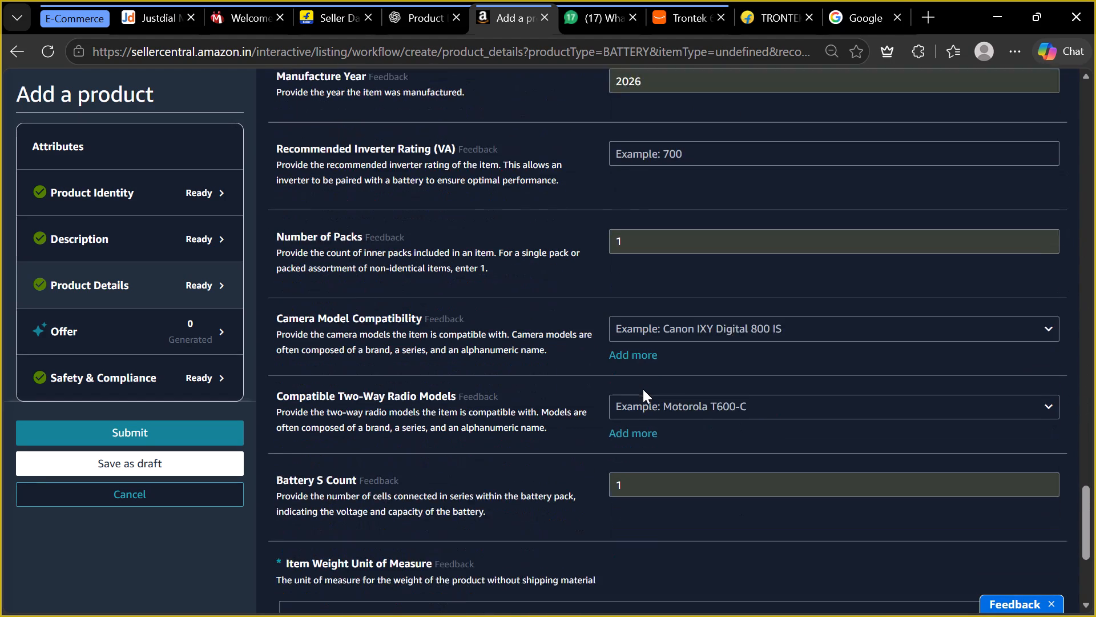
scroll(643, 389, "down", 2)
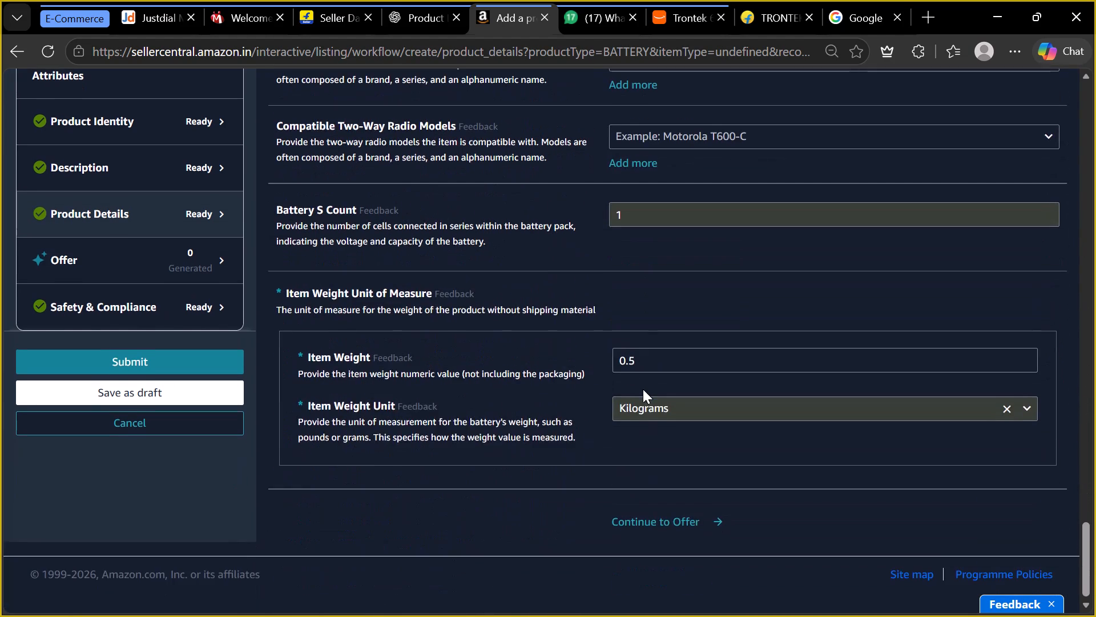
scroll(643, 389, "down", 1)
left_click(654, 517)
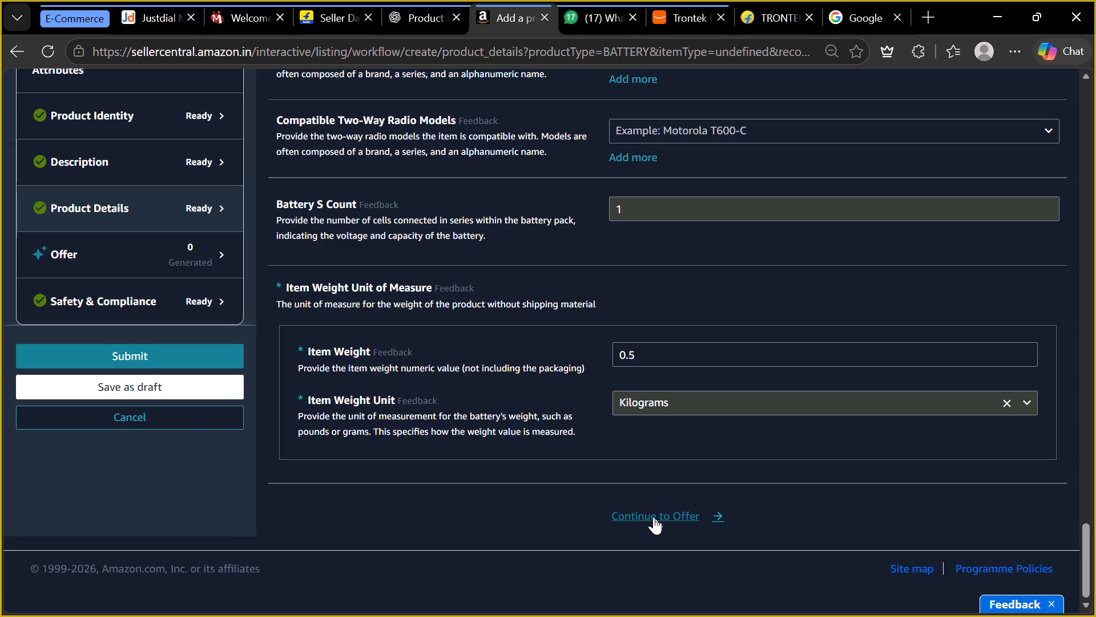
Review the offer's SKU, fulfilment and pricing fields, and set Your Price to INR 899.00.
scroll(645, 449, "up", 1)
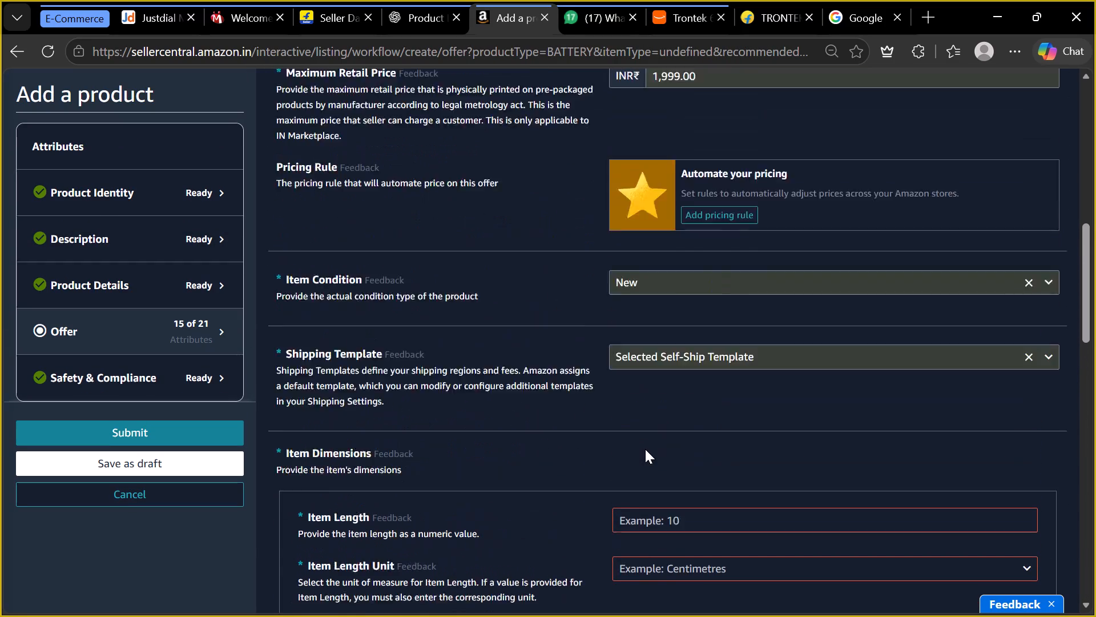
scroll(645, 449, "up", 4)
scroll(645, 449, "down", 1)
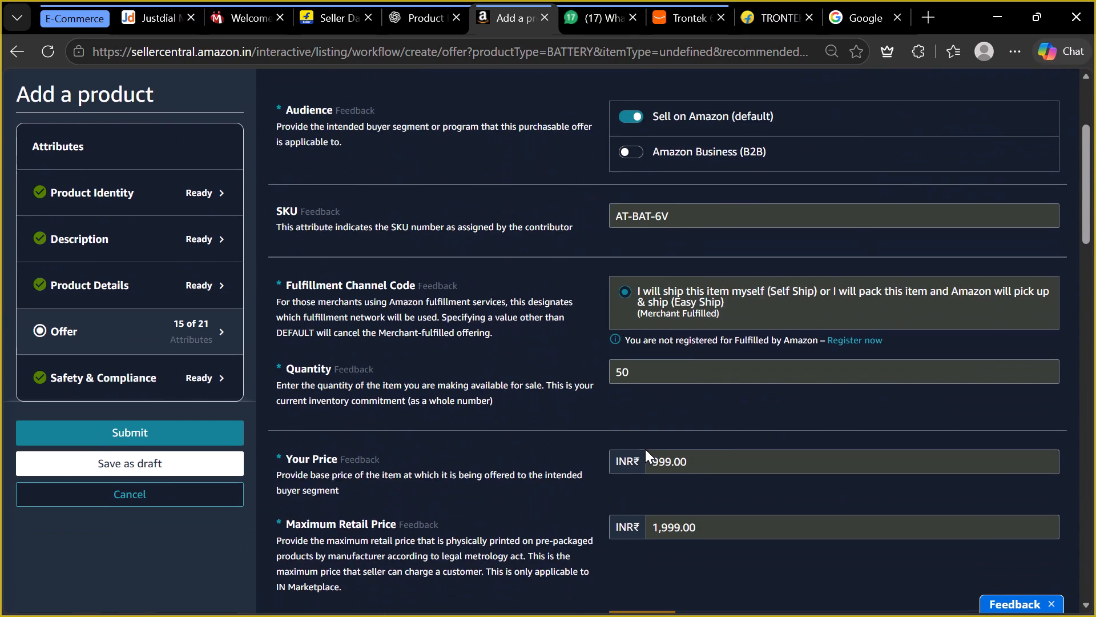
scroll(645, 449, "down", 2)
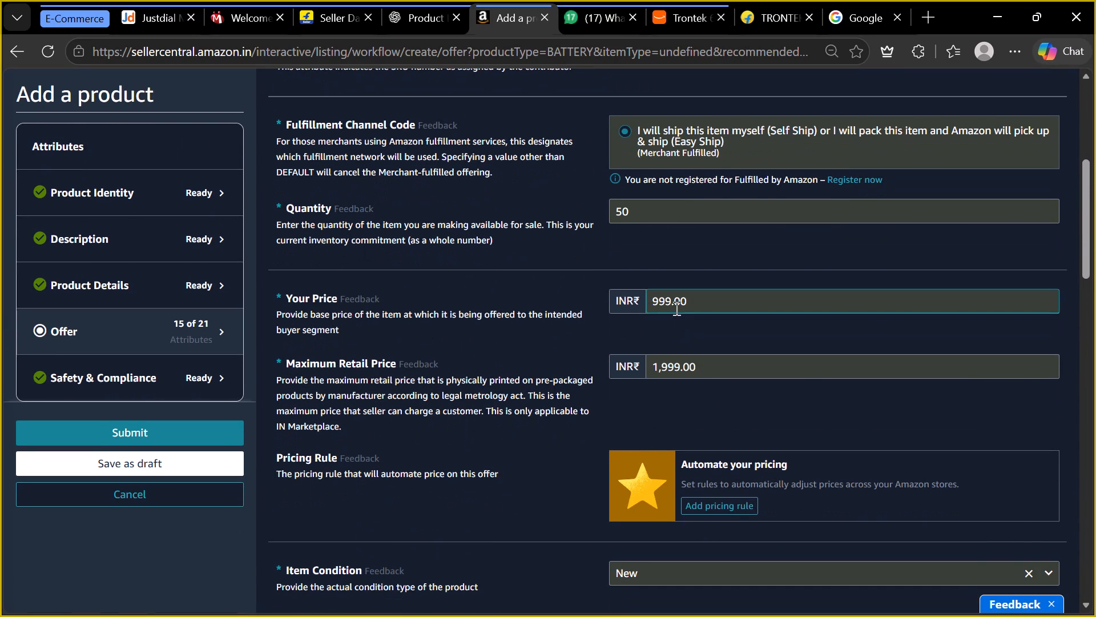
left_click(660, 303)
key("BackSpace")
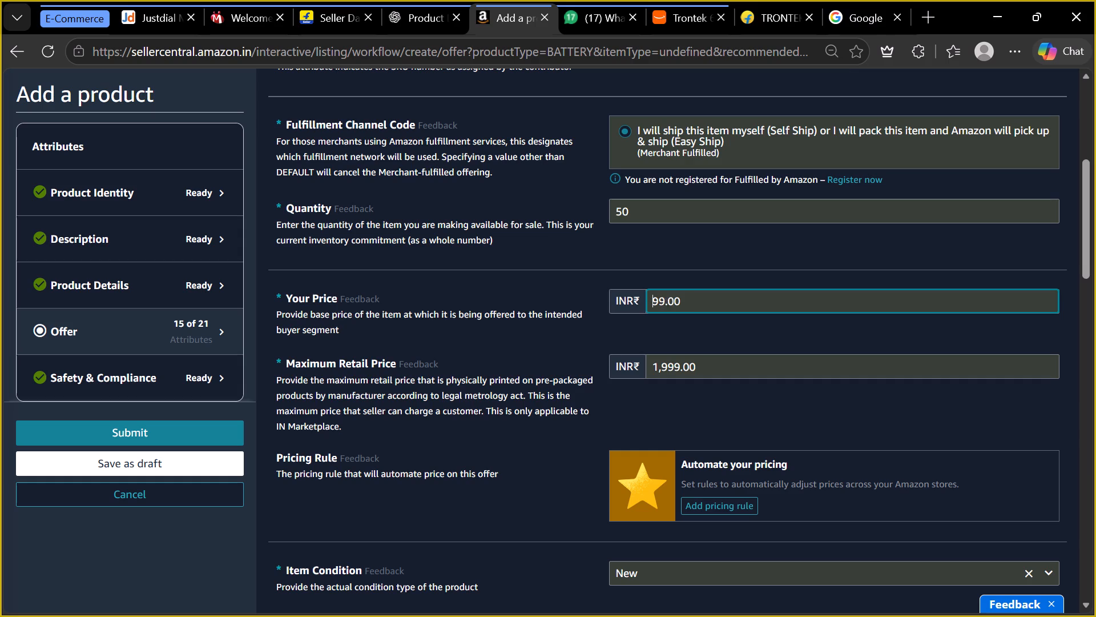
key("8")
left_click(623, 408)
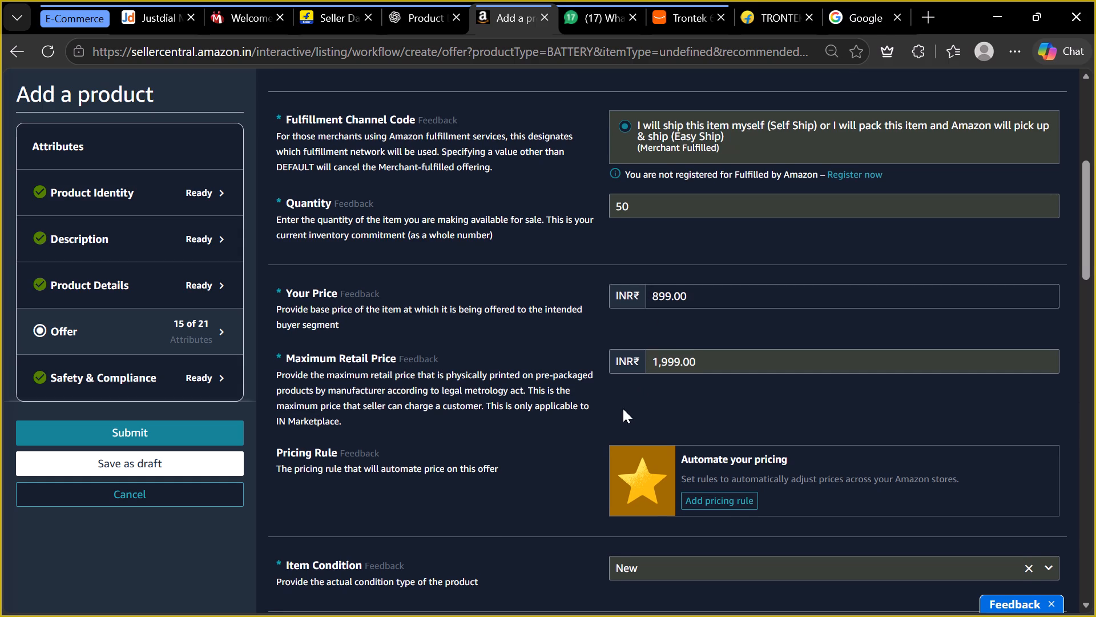
Check the price of the competing Trontek 6V 5Ah battery on Amazon, and set Your Price to INR 799.00.
left_click(676, 21)
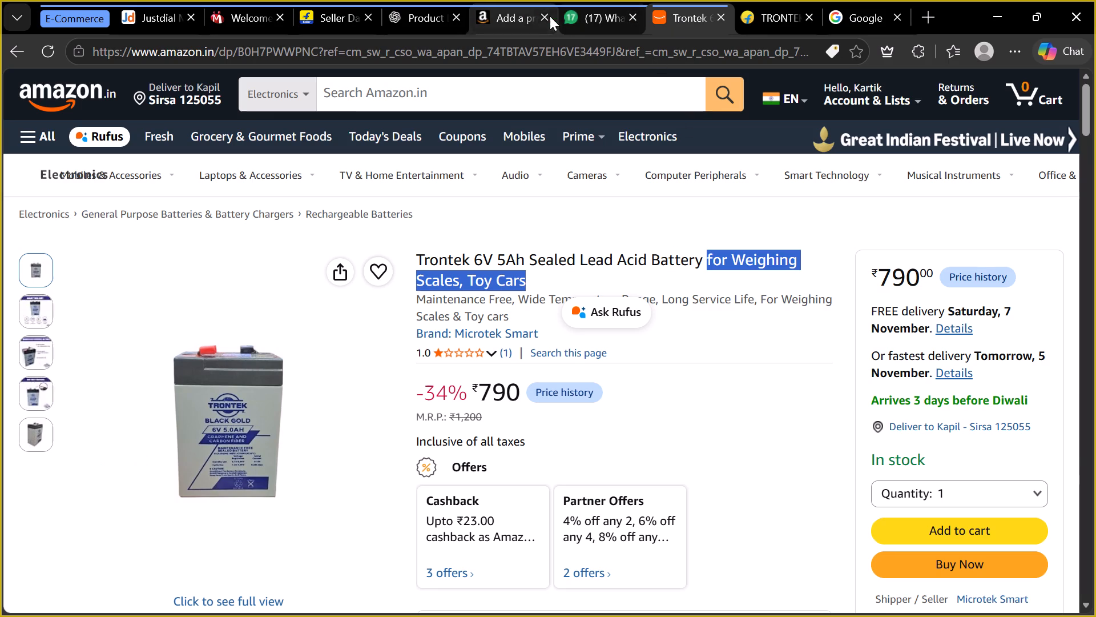
left_click(517, 16)
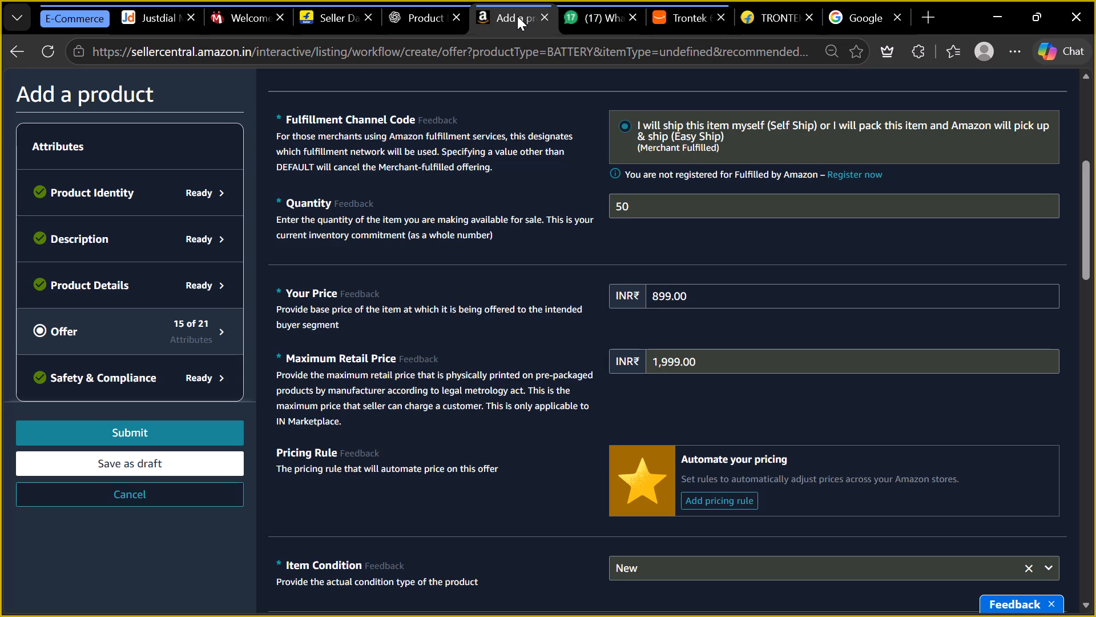
left_click(660, 297)
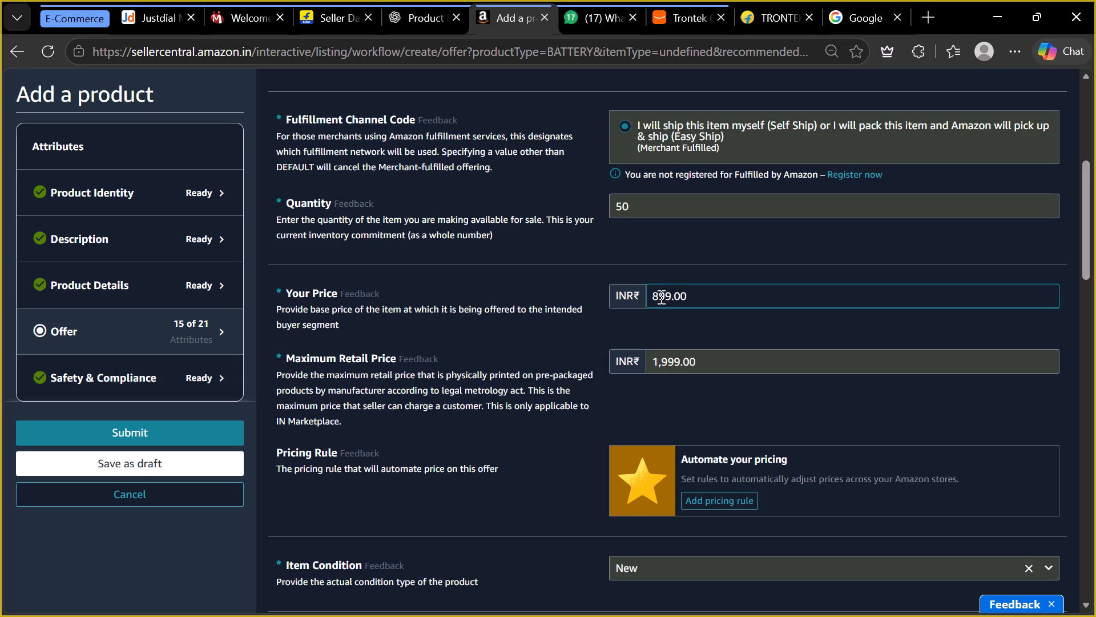
key("BackSpace")
key("7")
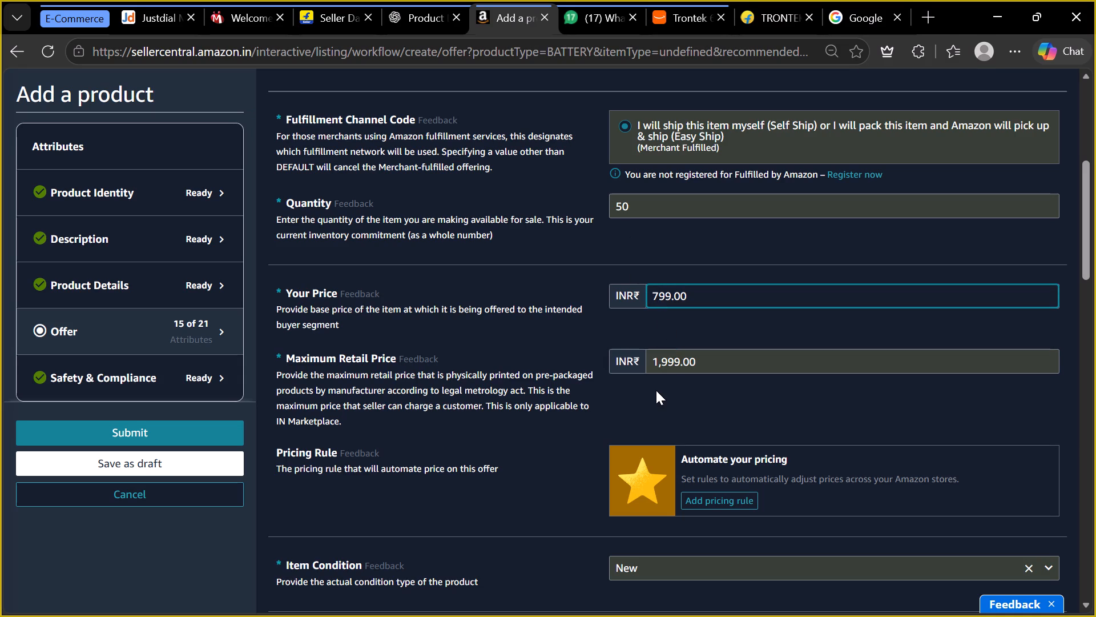
left_click(657, 389)
Check the M.R.P. on the competing Trontek listing, and set the Maximum Retail Price to INR 1,399.00.
left_click(689, 16)
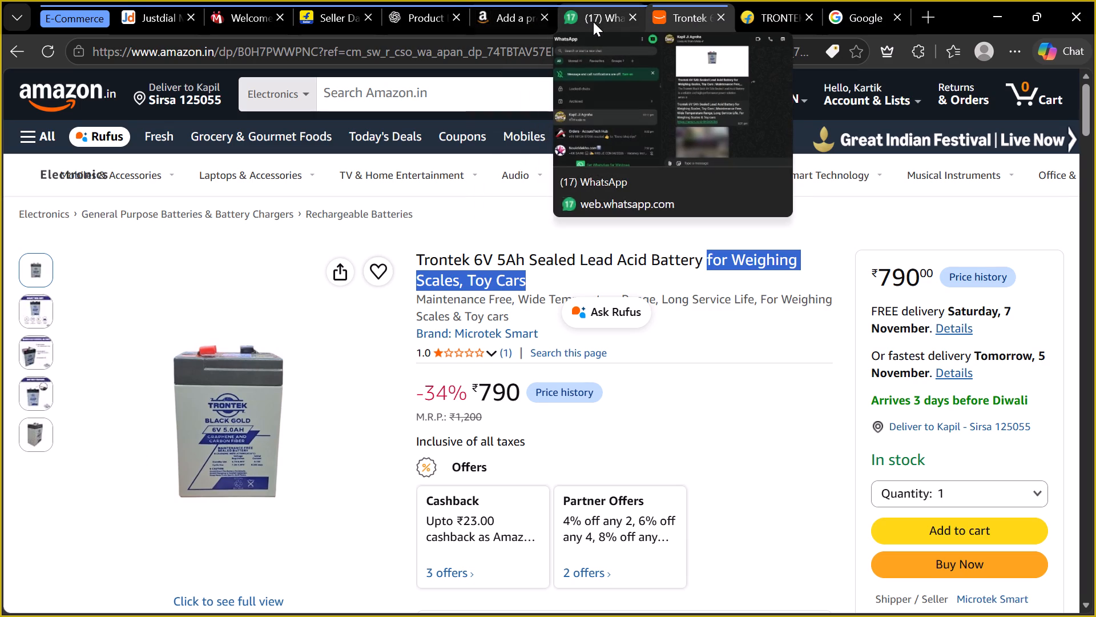
left_click(520, 22)
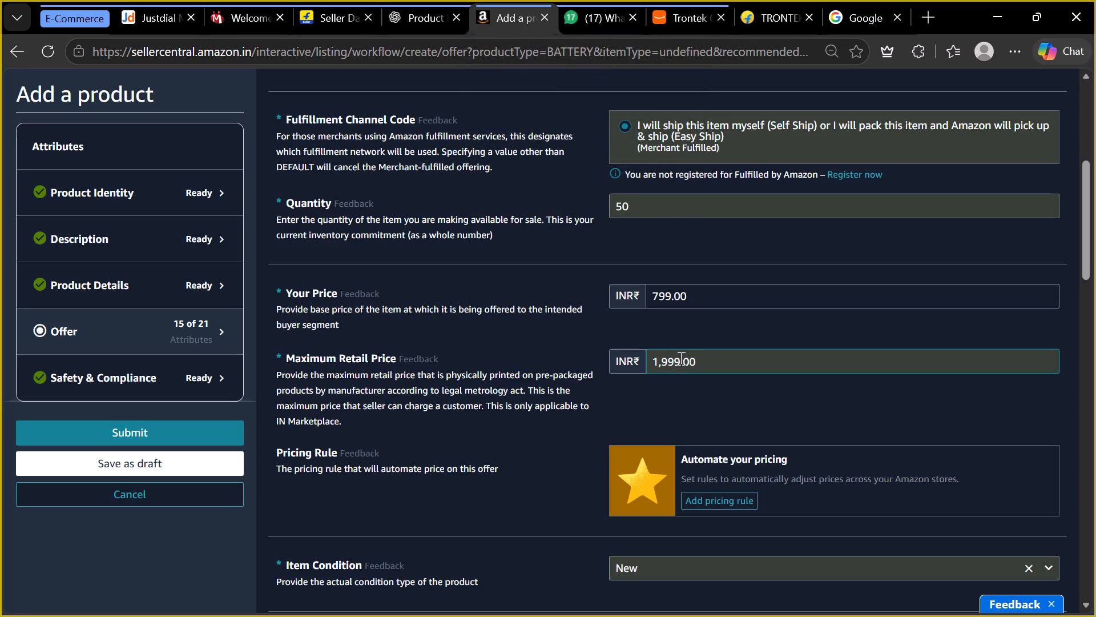
left_click(680, 359)
key("BackSpace")
key("BackSpace")
key("BackSpace")
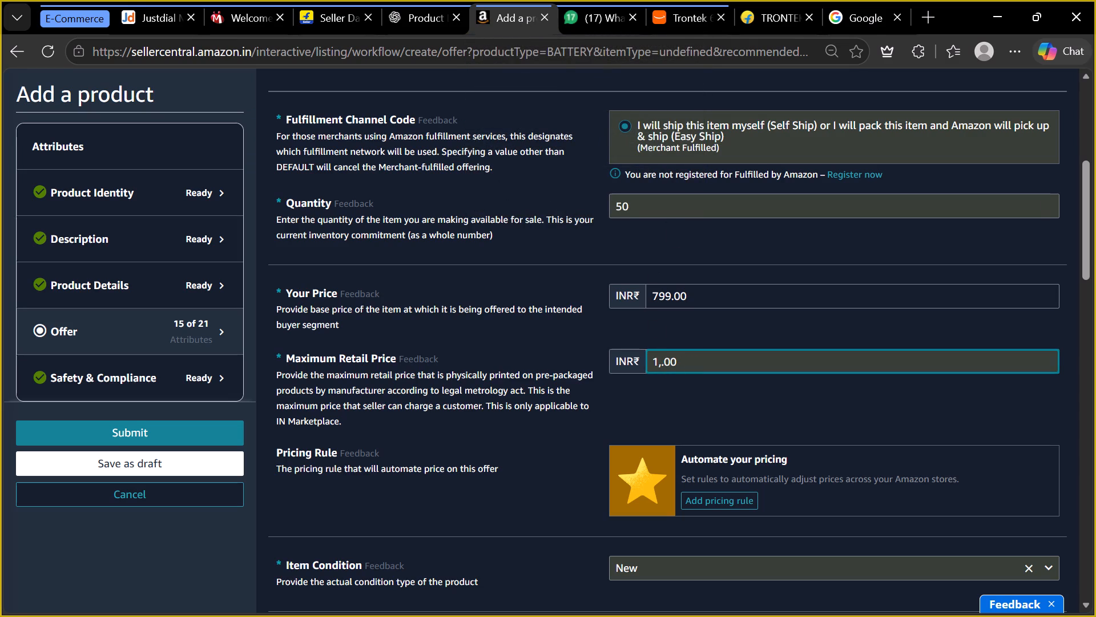
key("2")
key("BackSpace")
type("399")
left_click(618, 431)
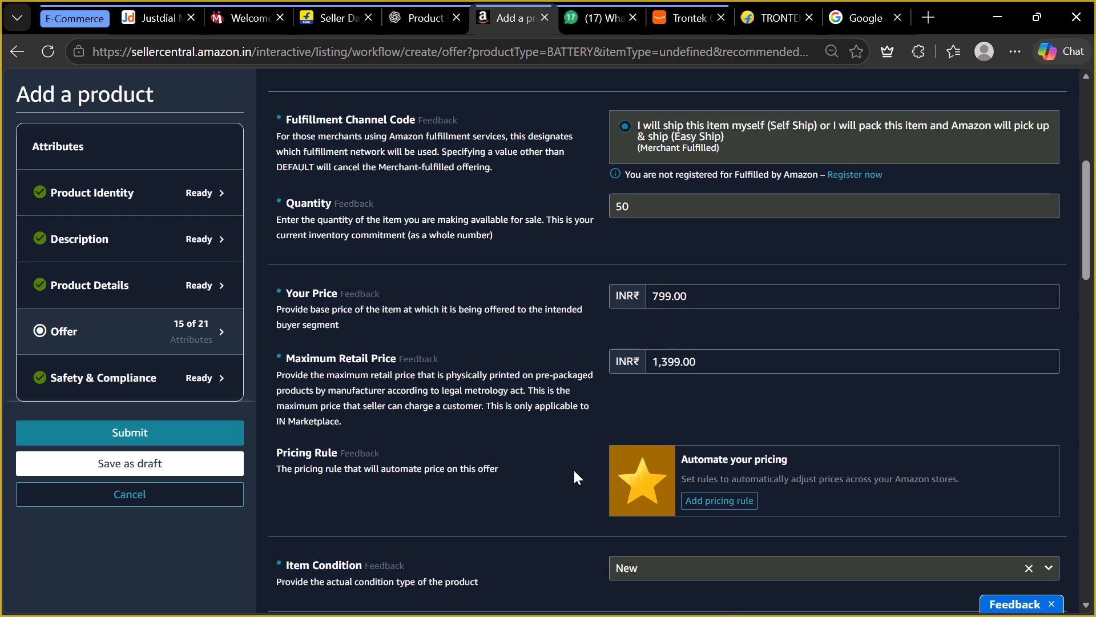
Examine the Item Dimensions and Item Package Dimensions fields in the Offer section.
scroll(573, 470, "down", 3)
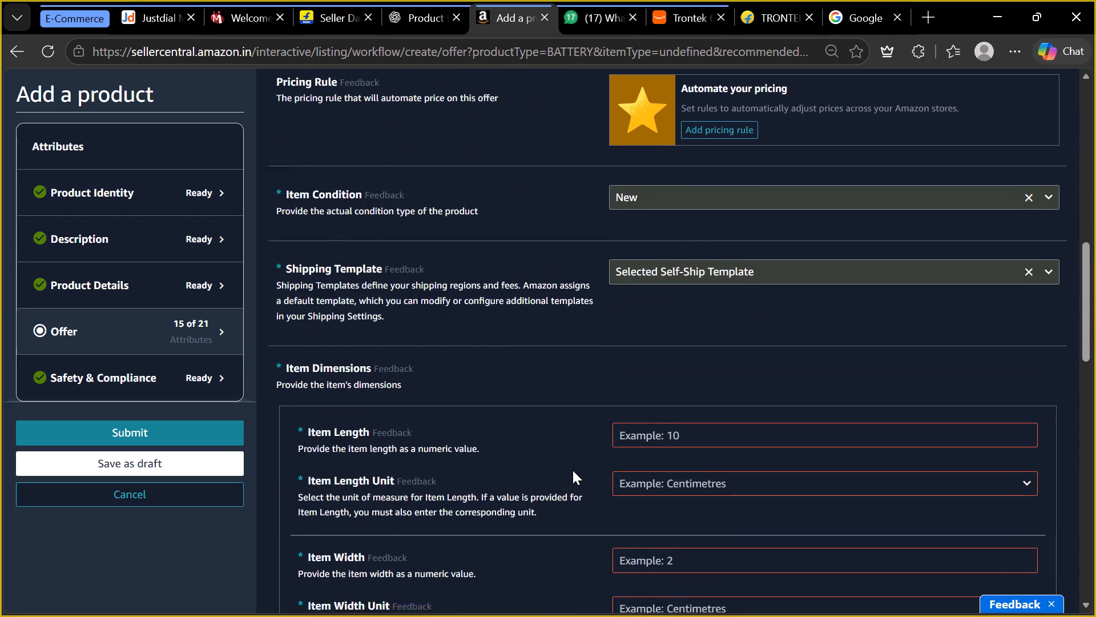
scroll(573, 470, "down", 2)
left_click(674, 261)
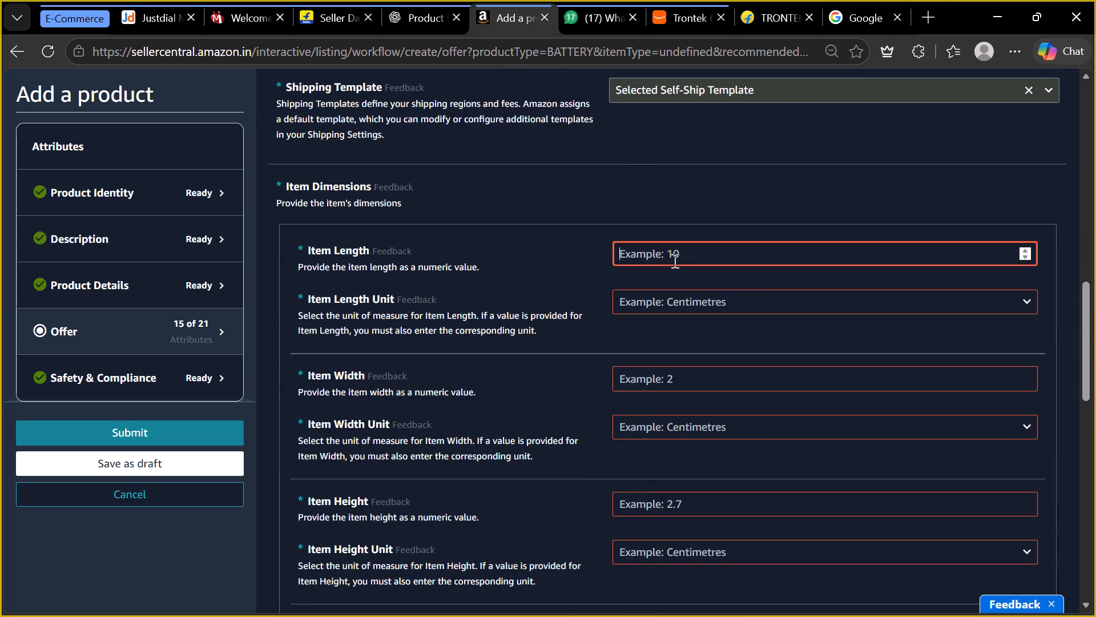
scroll(674, 261, "down", 5)
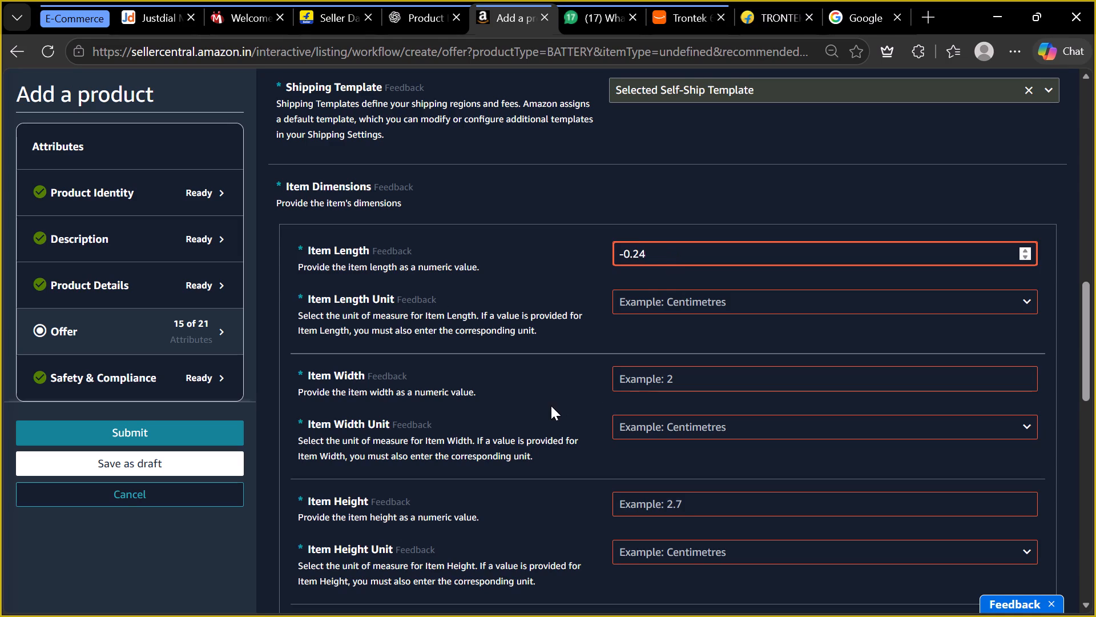
scroll(551, 406, "right", 1)
scroll(551, 406, "down", 1)
scroll(551, 406, "up", 2)
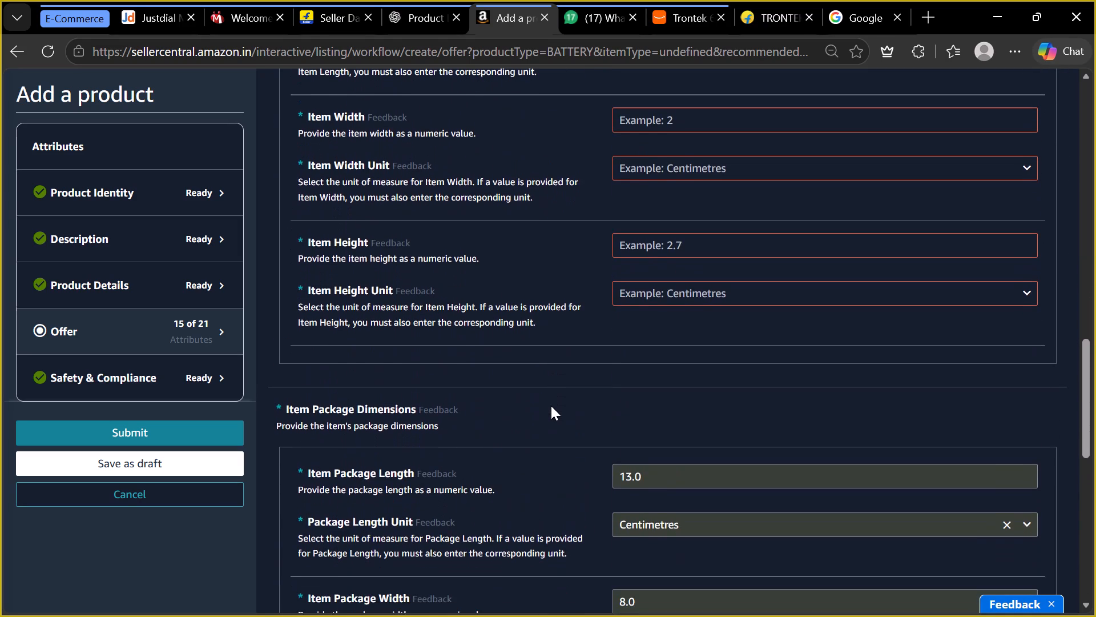
scroll(551, 406, "up", 2)
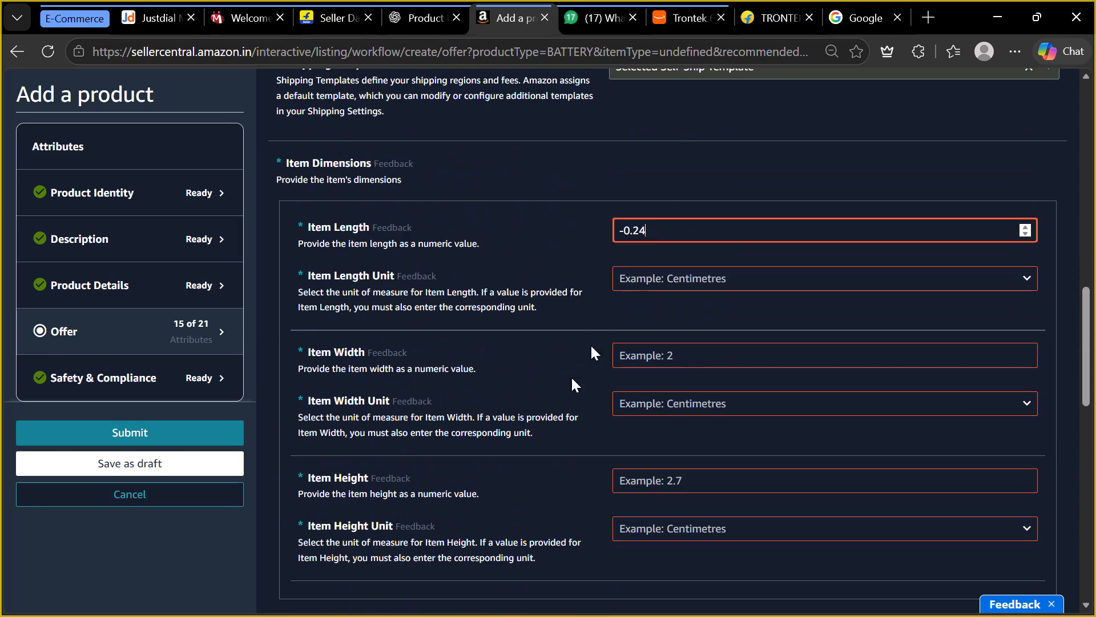
Look up the battery's dimensions on the Flipkart product page, and set the Item Length to 11 Centimetres.
left_click(684, 26)
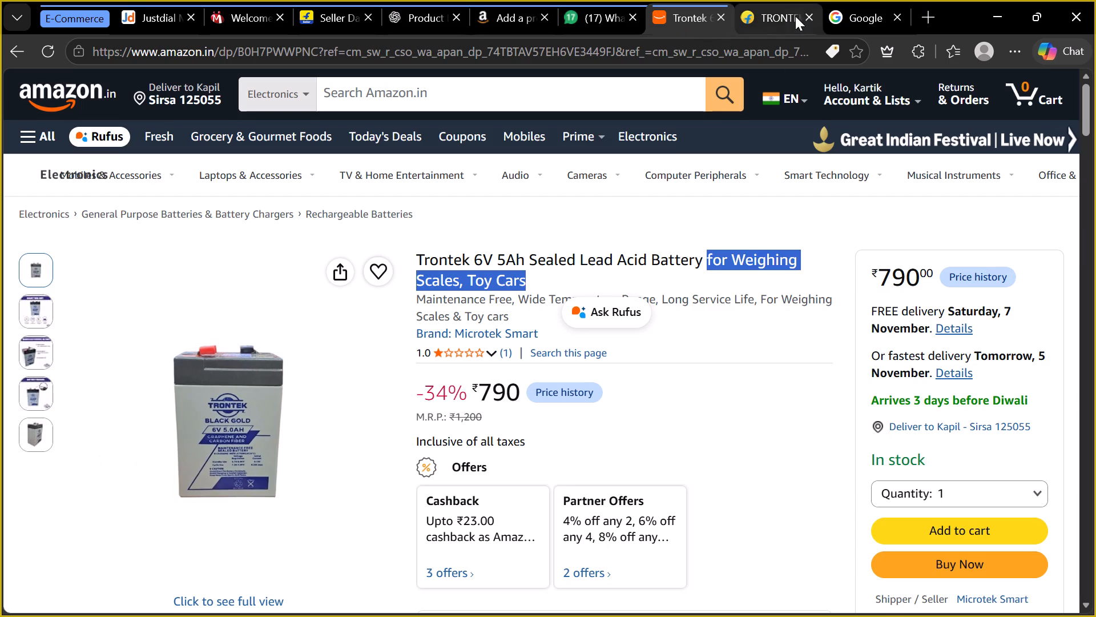
left_click(793, 18)
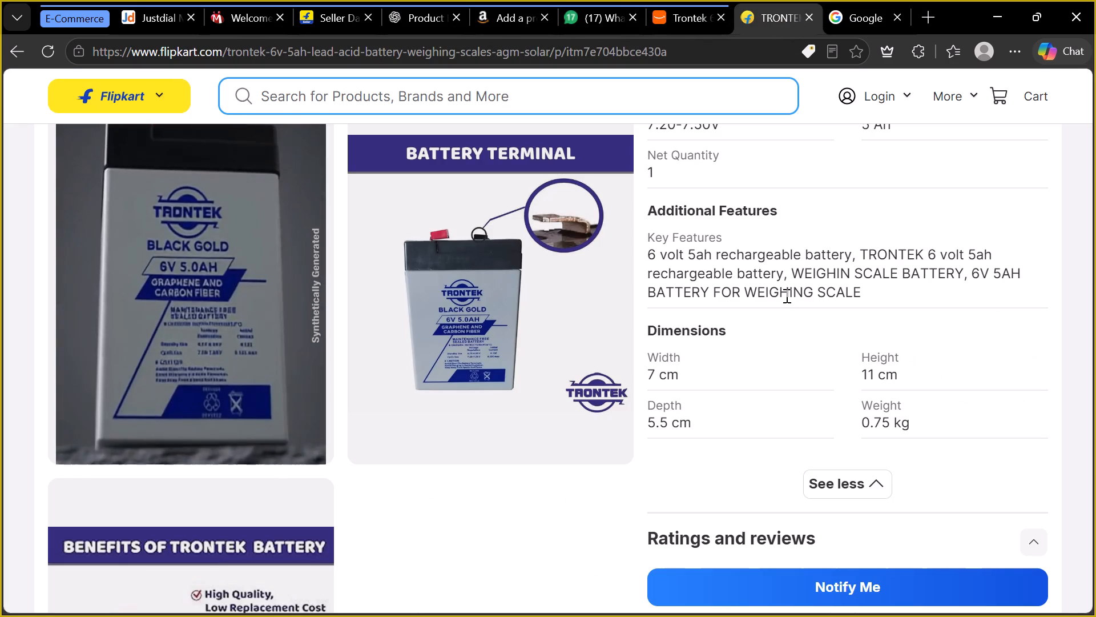
left_click(515, 20)
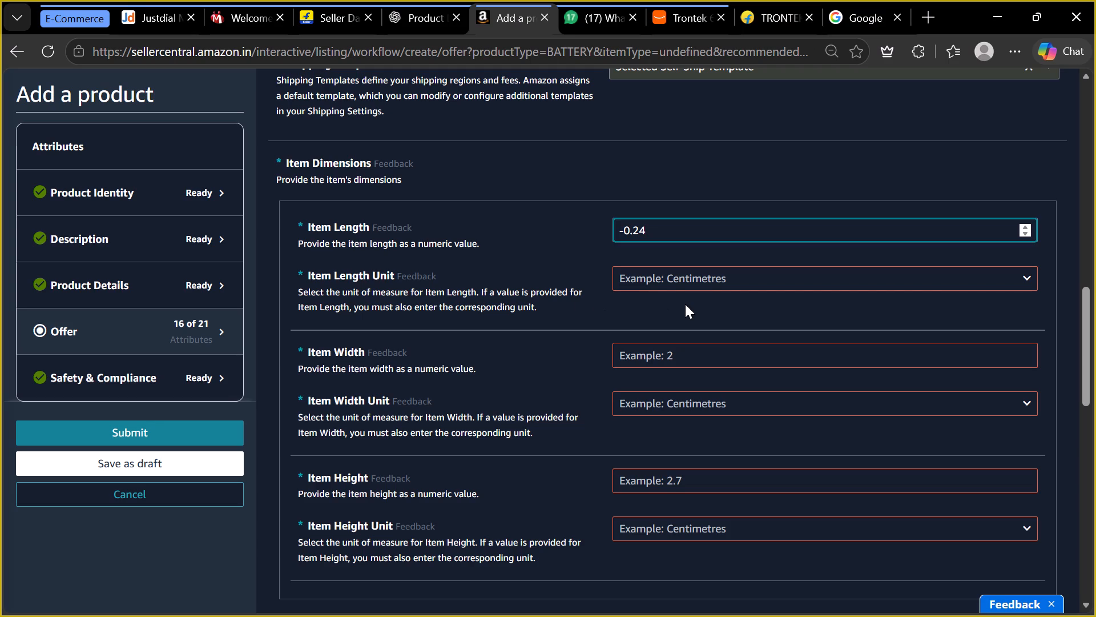
key("BackSpace")
key("BackSpace")
key("BackSpace")
key("BackSpace")
key("BackSpace")
type("11")
left_click(688, 279)
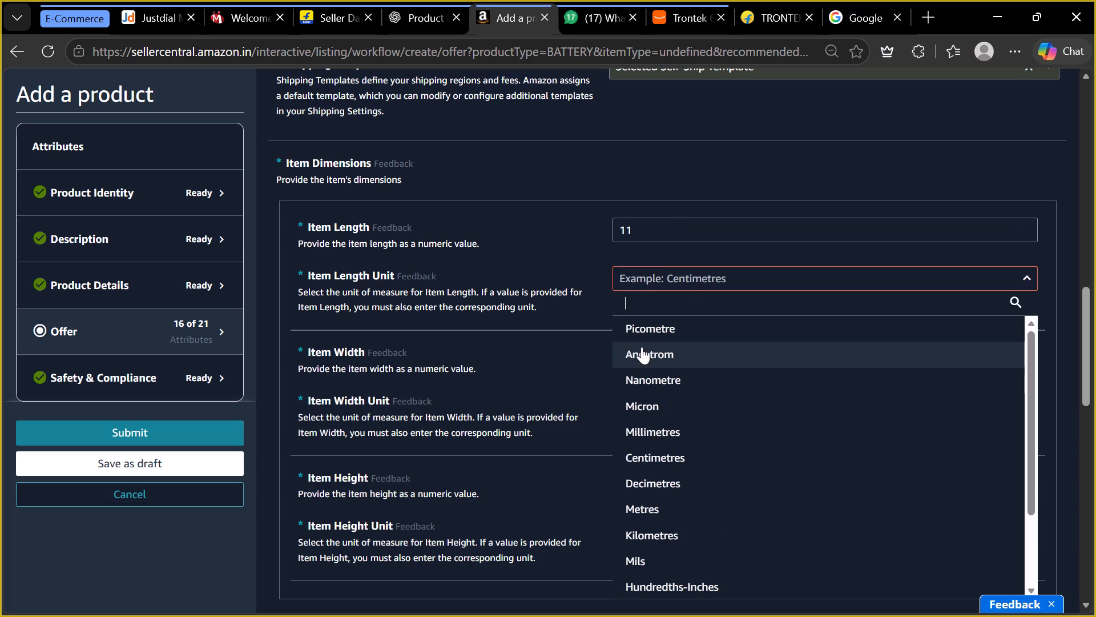
left_click(656, 466)
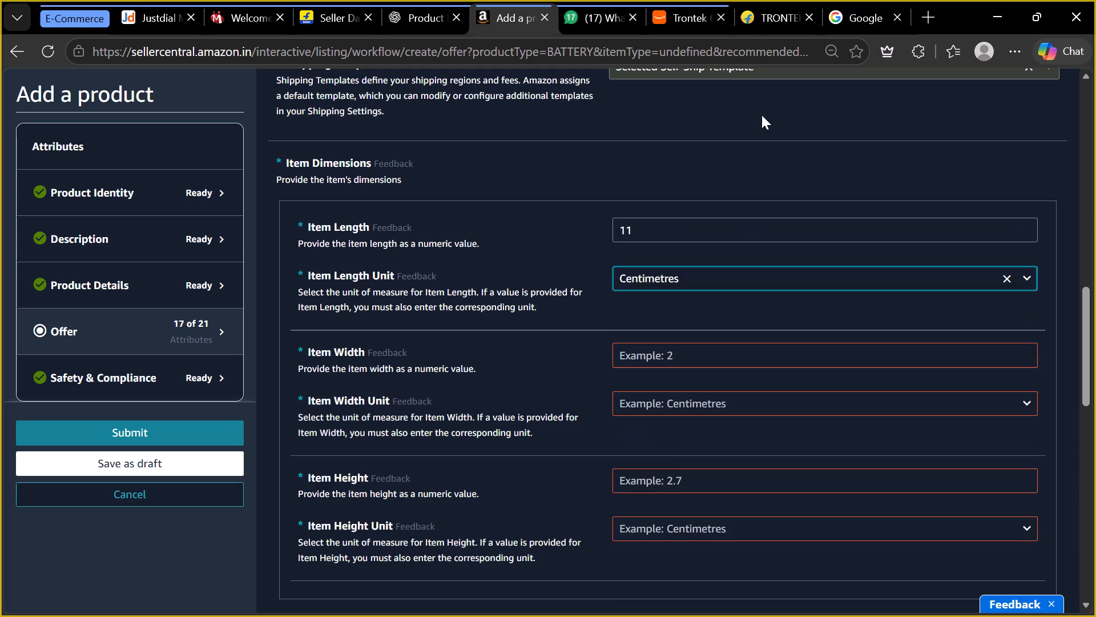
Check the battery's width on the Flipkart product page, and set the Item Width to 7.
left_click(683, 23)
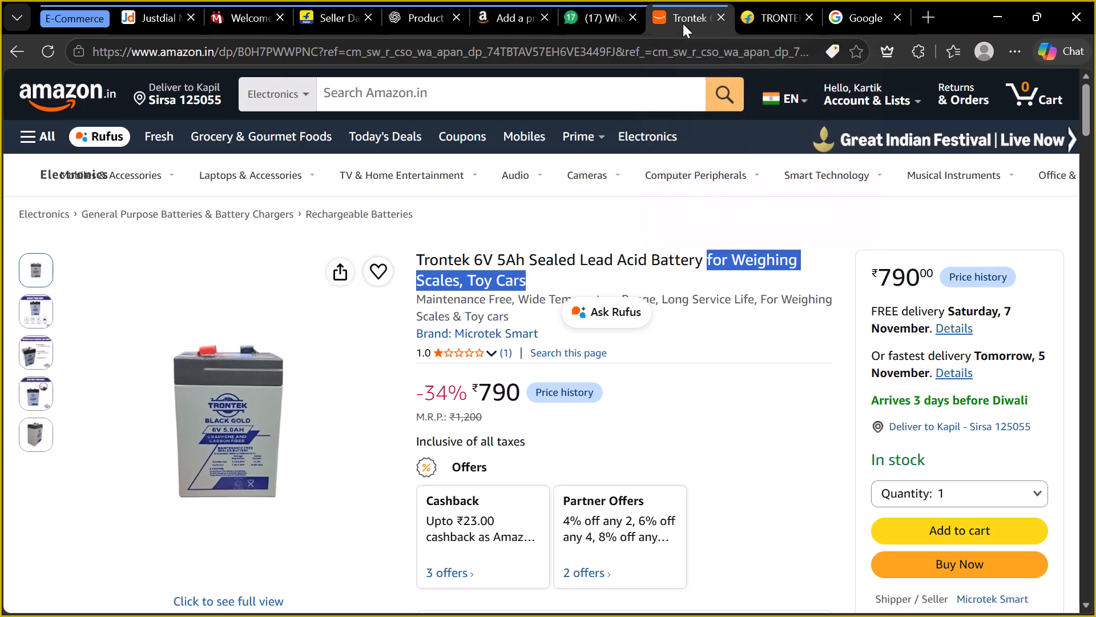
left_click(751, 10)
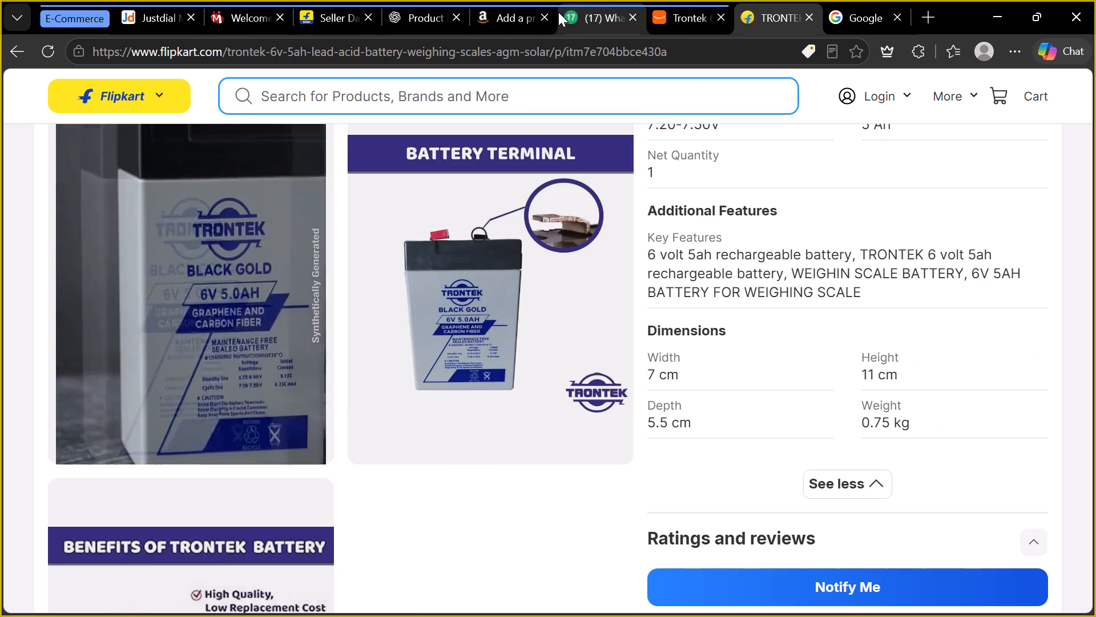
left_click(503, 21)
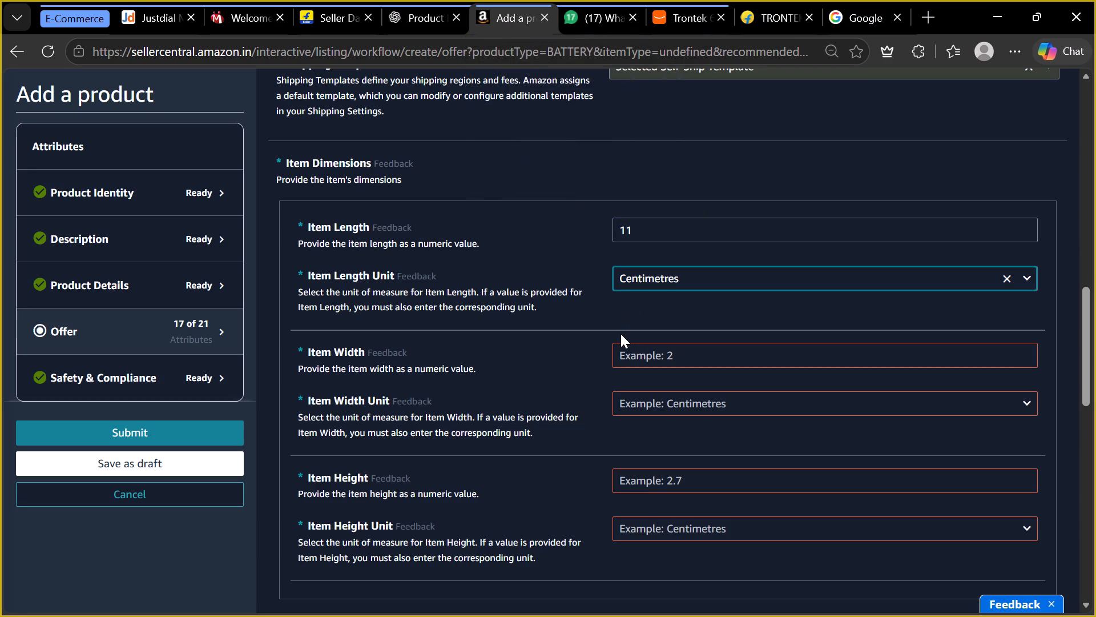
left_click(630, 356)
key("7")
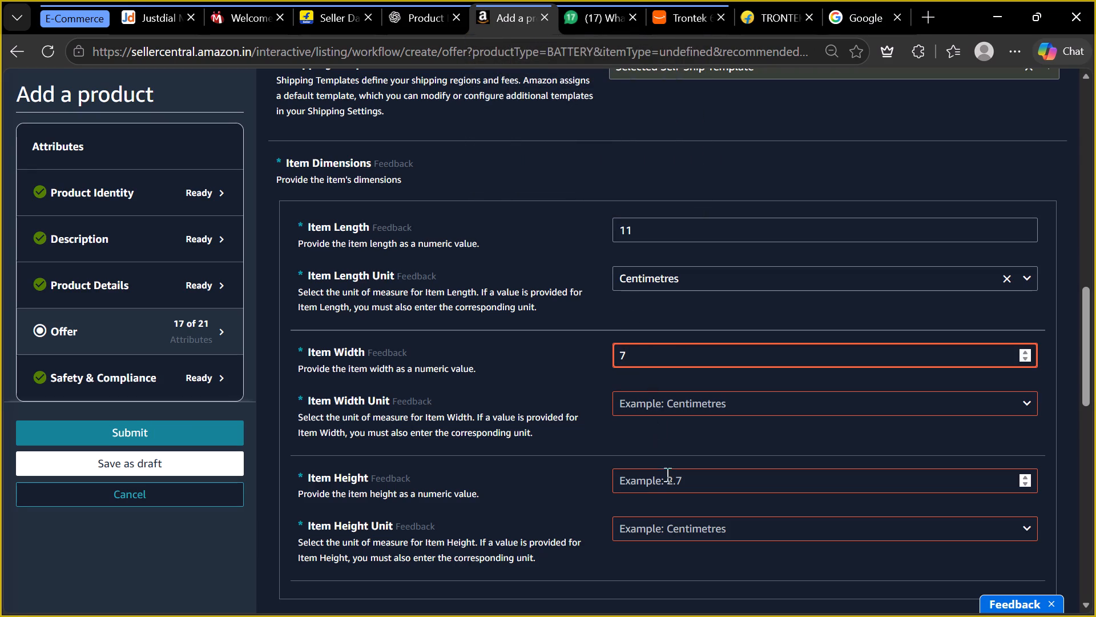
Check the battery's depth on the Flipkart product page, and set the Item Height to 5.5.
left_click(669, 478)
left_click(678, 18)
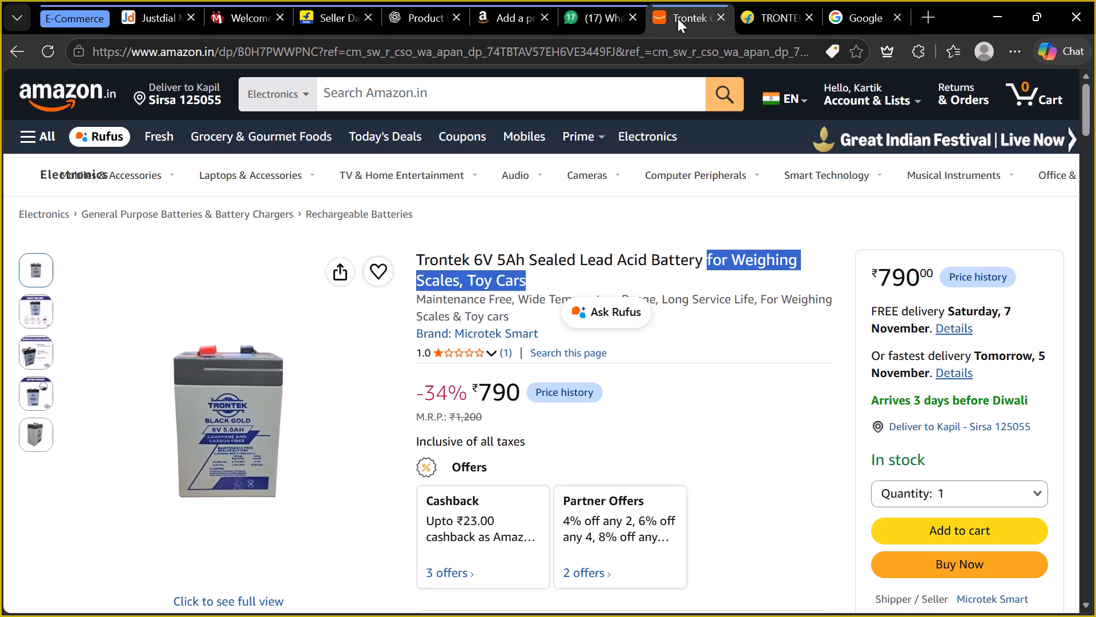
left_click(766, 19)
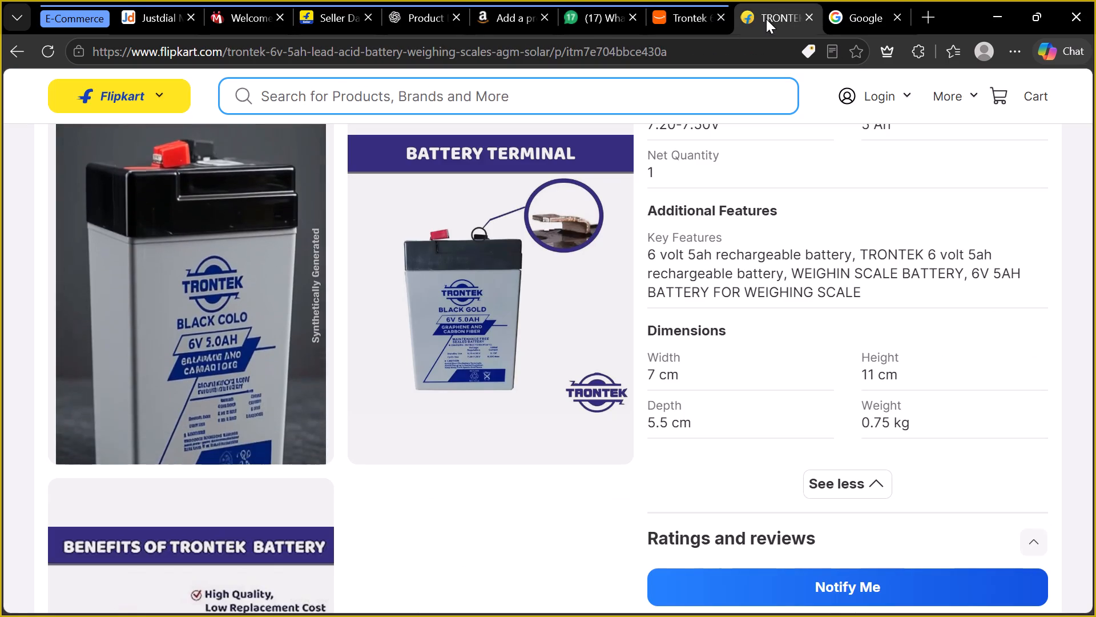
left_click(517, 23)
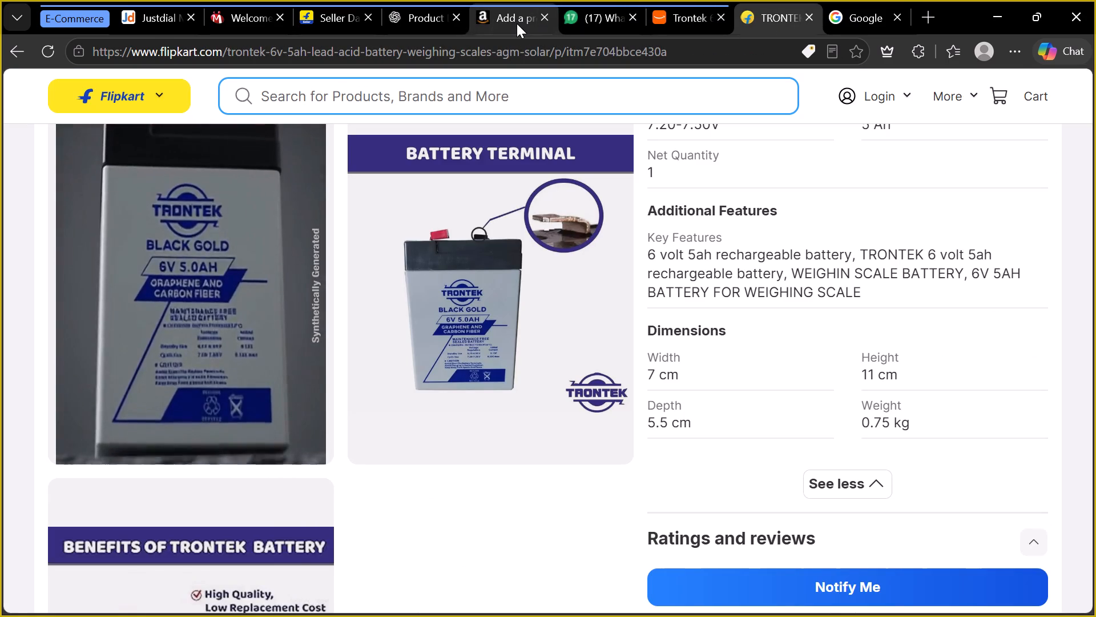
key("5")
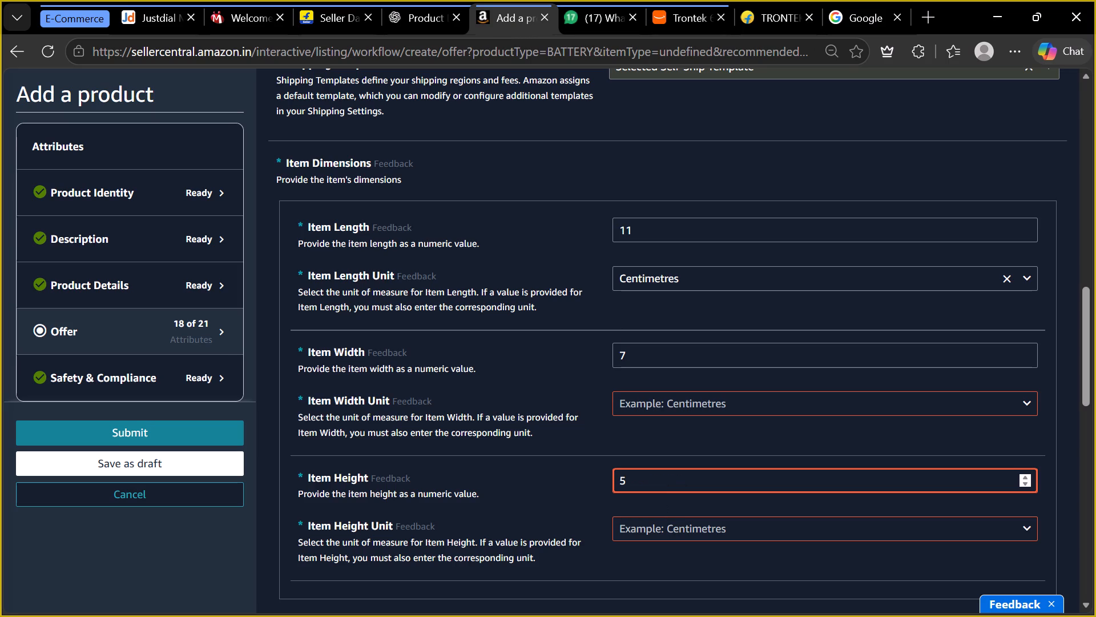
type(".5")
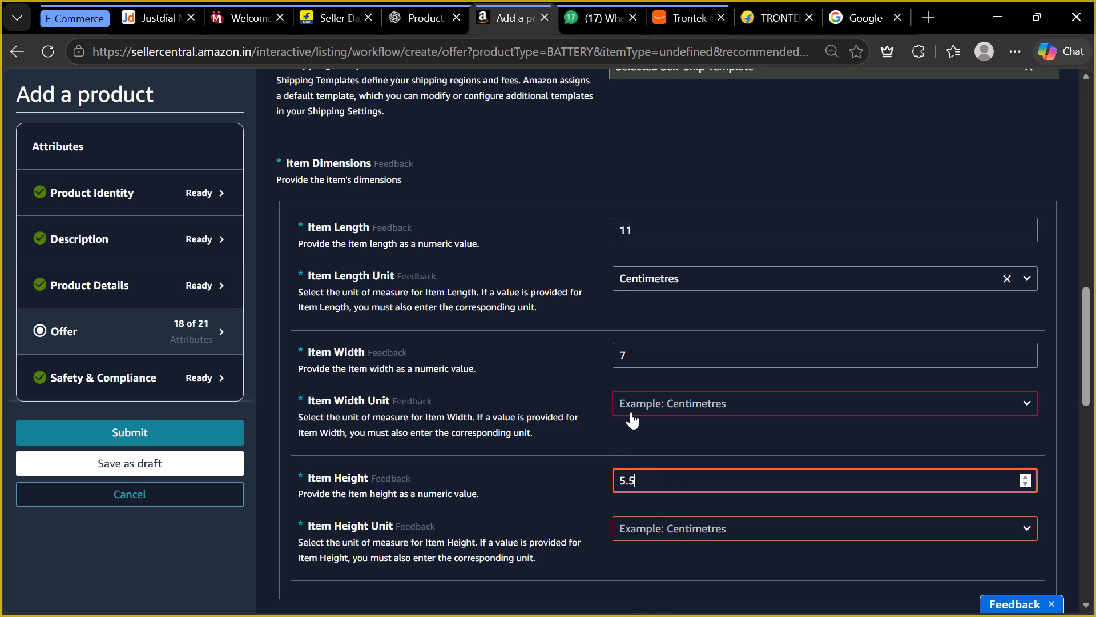
Set both the Item Width Unit and the Item Height Unit to Centimetres.
left_click(631, 411)
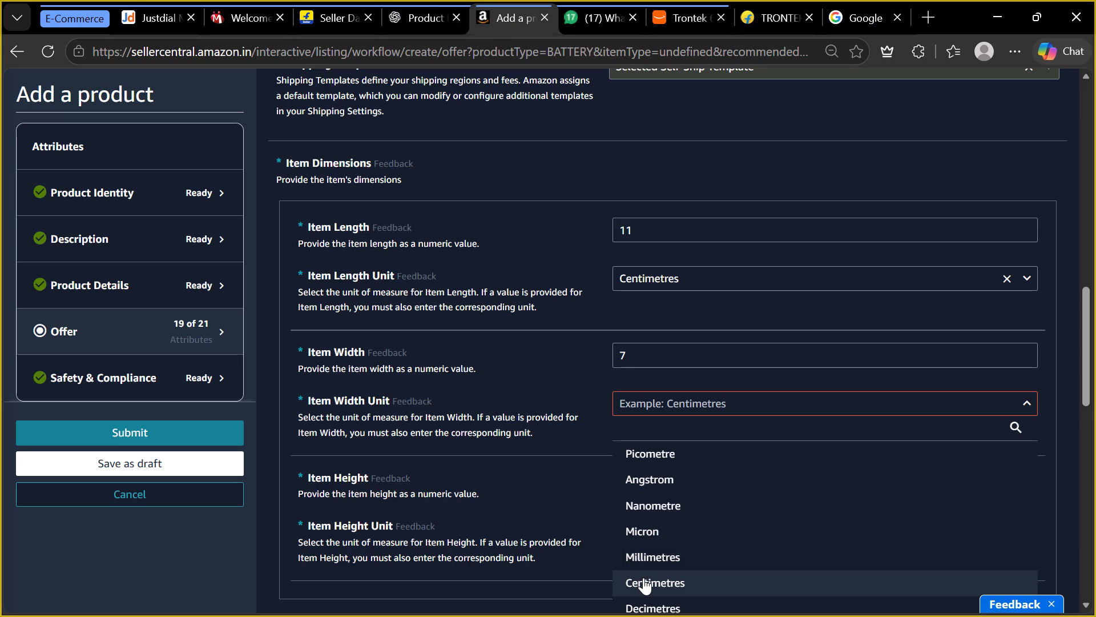
left_click(643, 578)
left_click(663, 531)
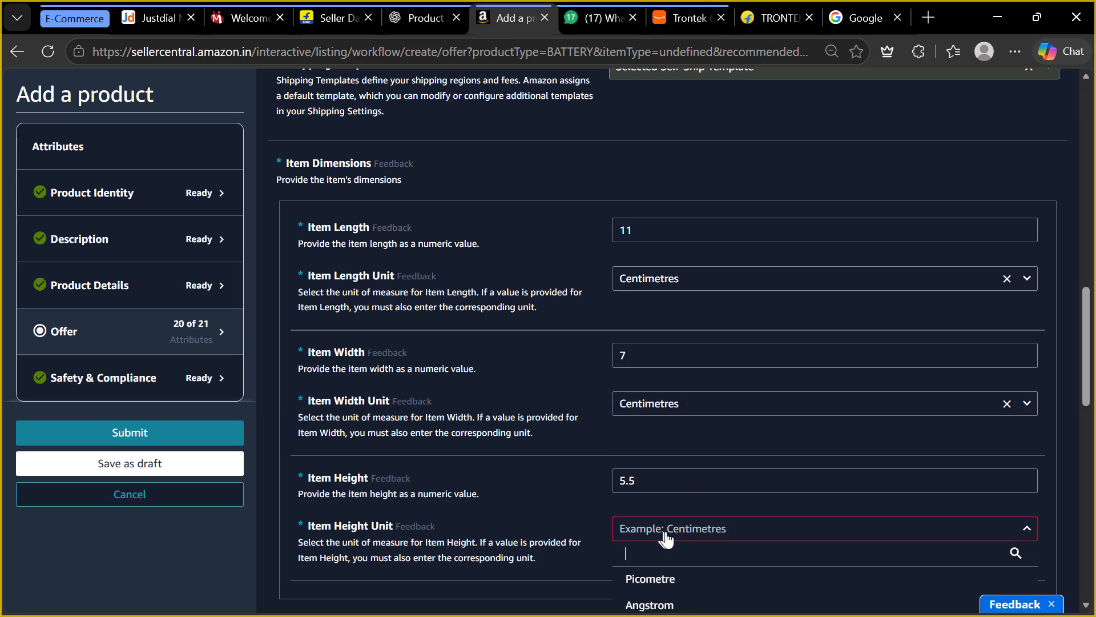
scroll(669, 588, "down", 2)
left_click(688, 535)
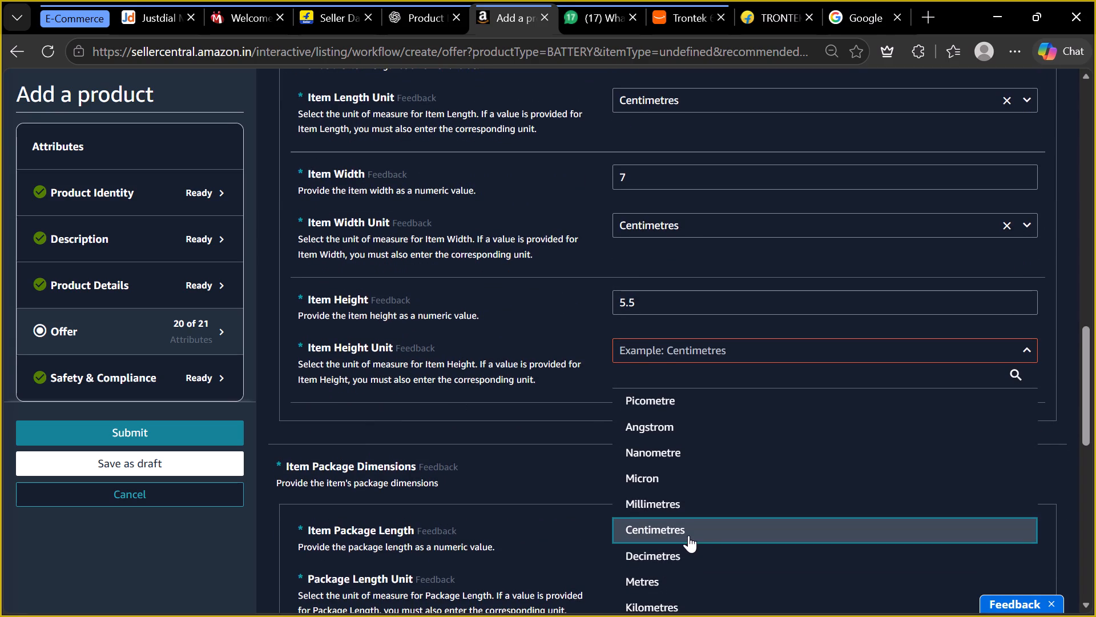
left_click(585, 418)
Review the Item Package Dimensions, and set the Item Package Height to 6.
scroll(585, 418, "down", 1)
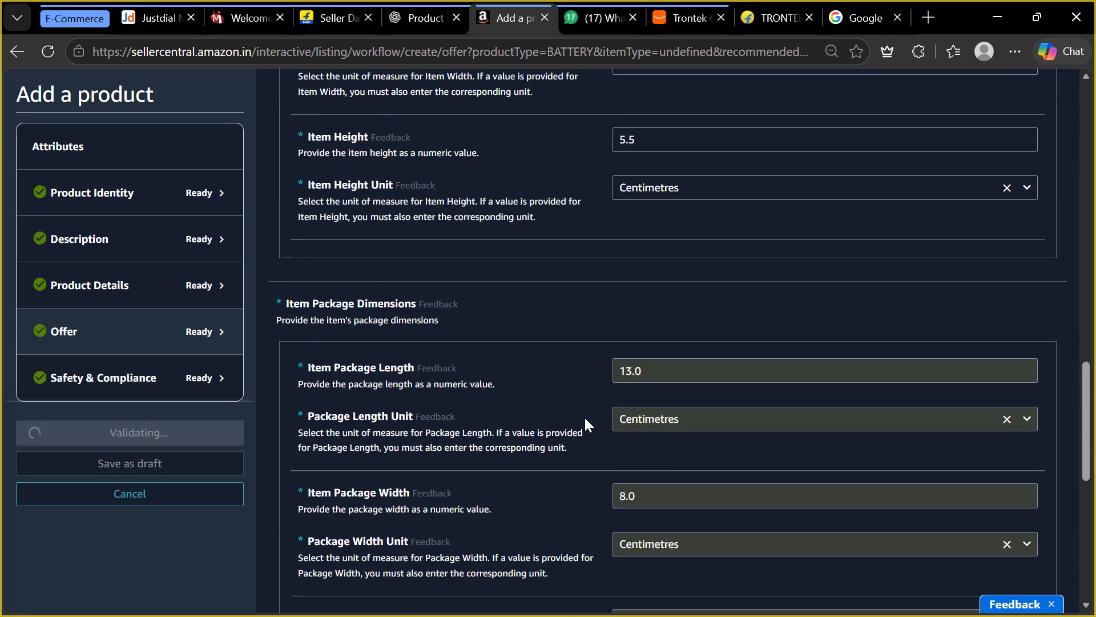
scroll(585, 418, "down", 1)
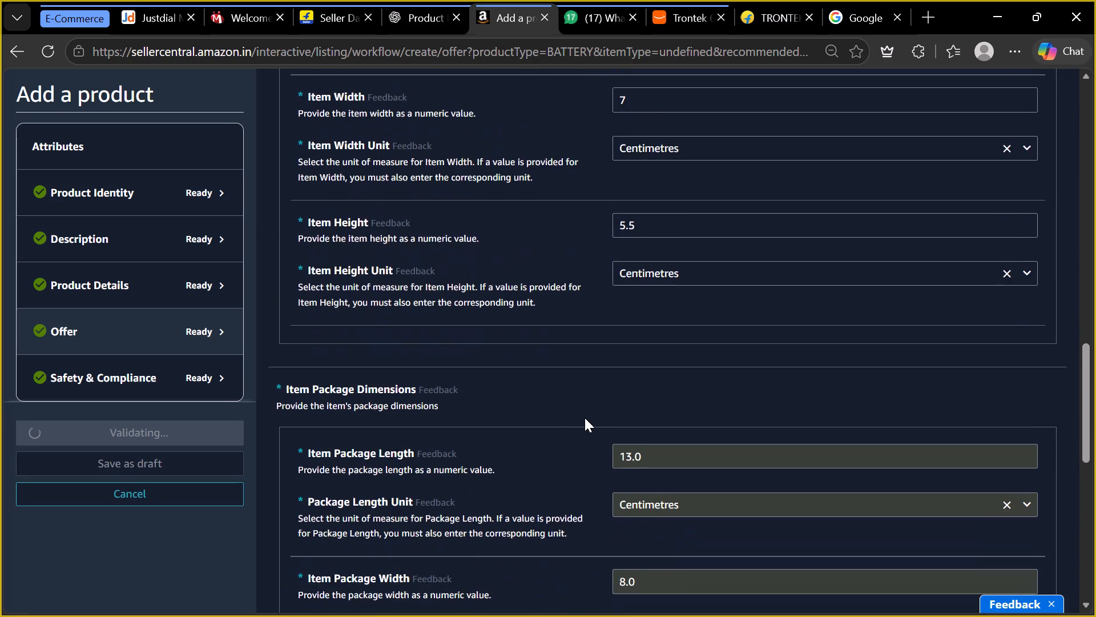
scroll(585, 418, "down", 1)
scroll(585, 418, "up", 1)
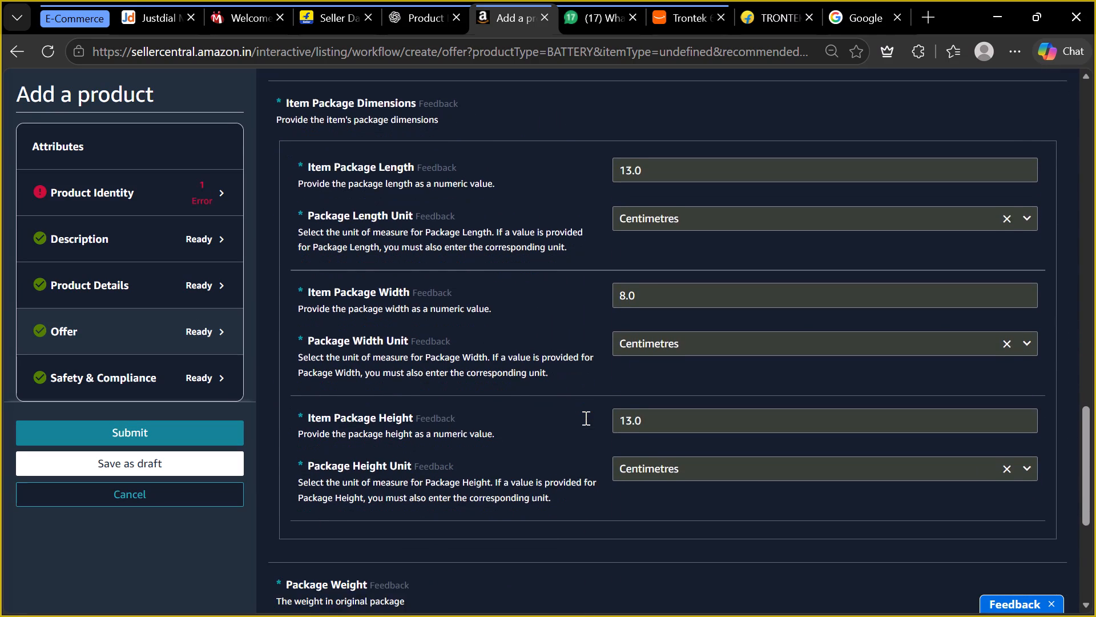
scroll(585, 418, "up", 1)
scroll(585, 418, "down", 3)
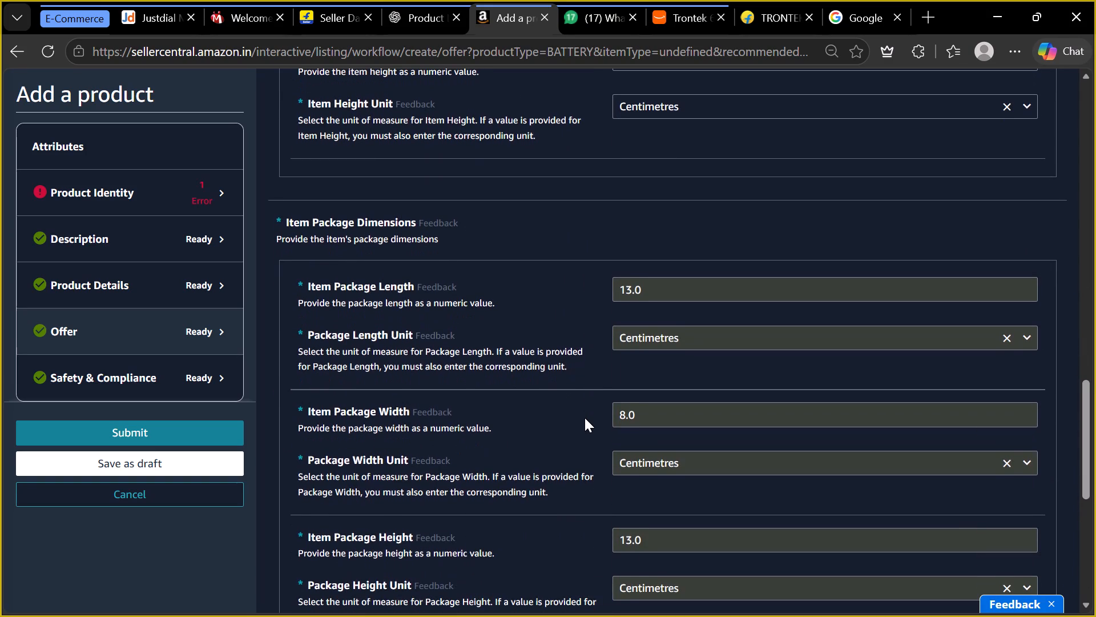
left_click(631, 538)
key("BackSpace")
key("BackSpace")
key("BackSpace")
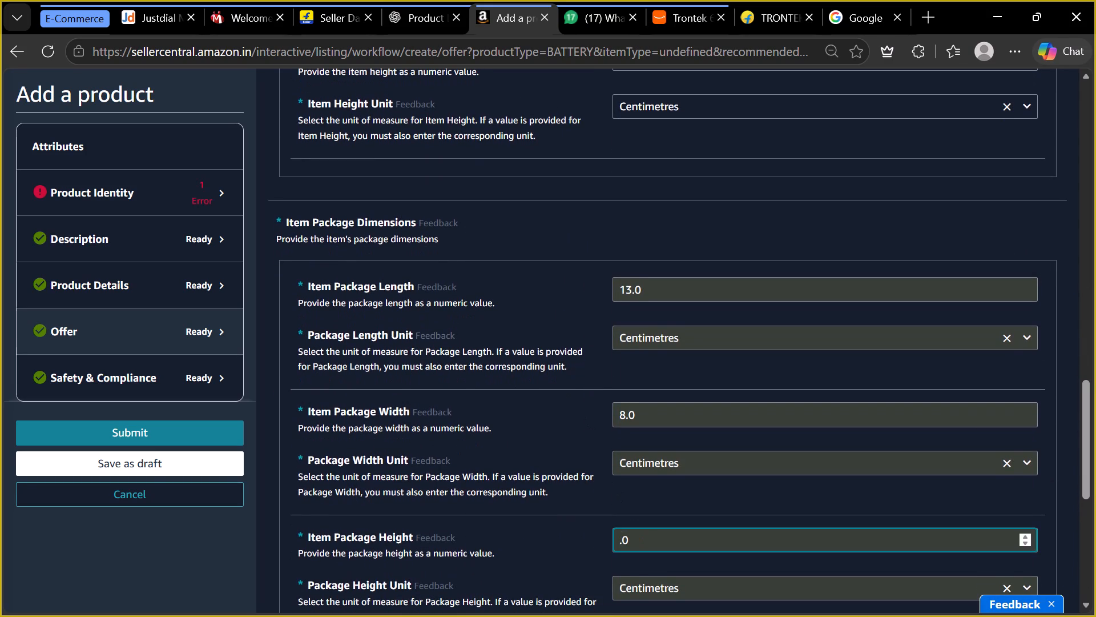
key("6")
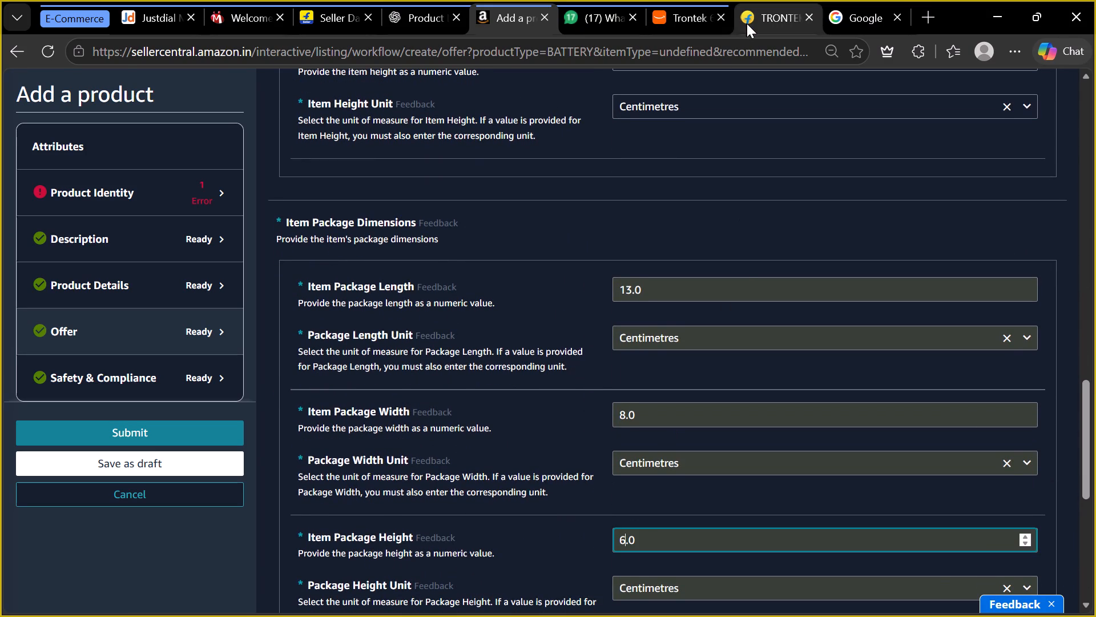
Compare the battery's dimensions on the Flipkart page and the Trontek Amazon listing, and set the Item Height to 11.
left_click(747, 24)
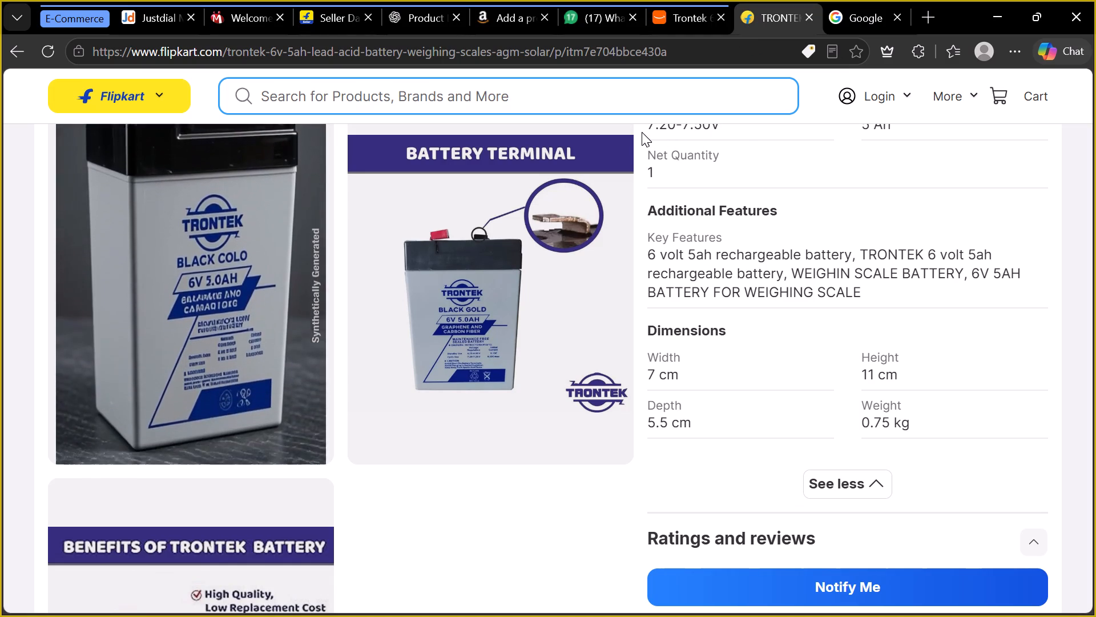
left_click(659, 4)
scroll(623, 364, "down", 4)
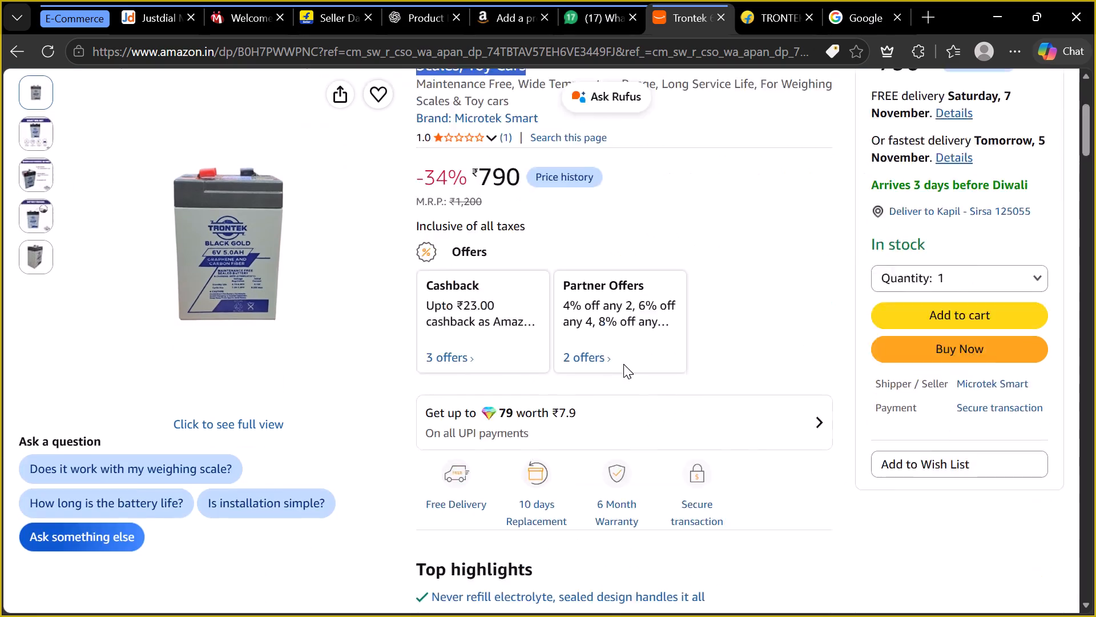
scroll(623, 364, "down", 6)
scroll(623, 364, "up", 5)
scroll(623, 364, "down", 2)
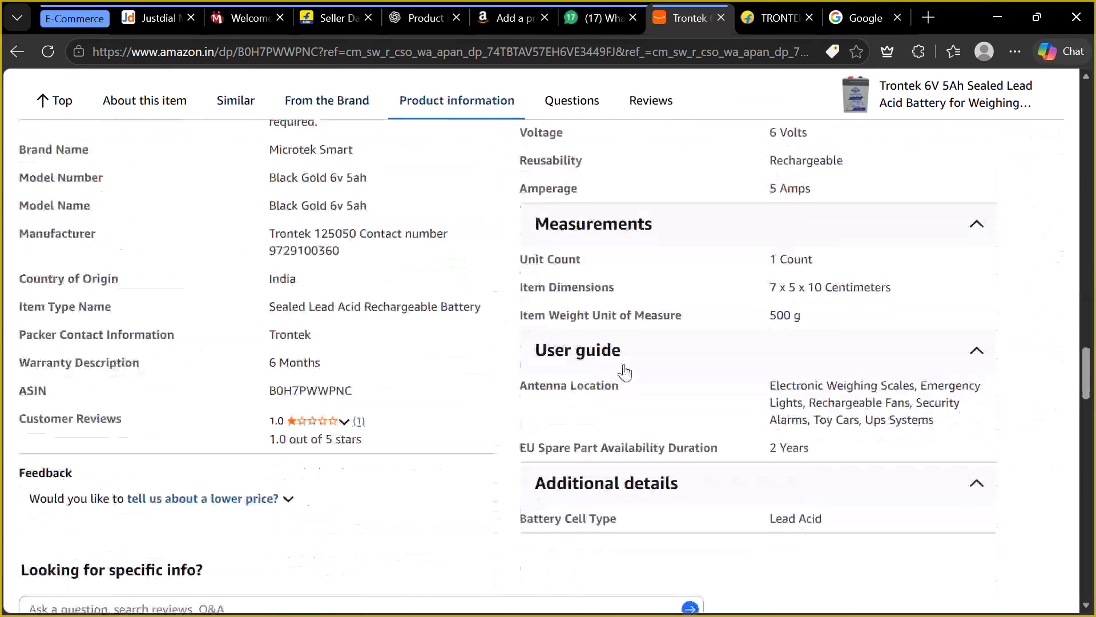
scroll(623, 364, "up", 1)
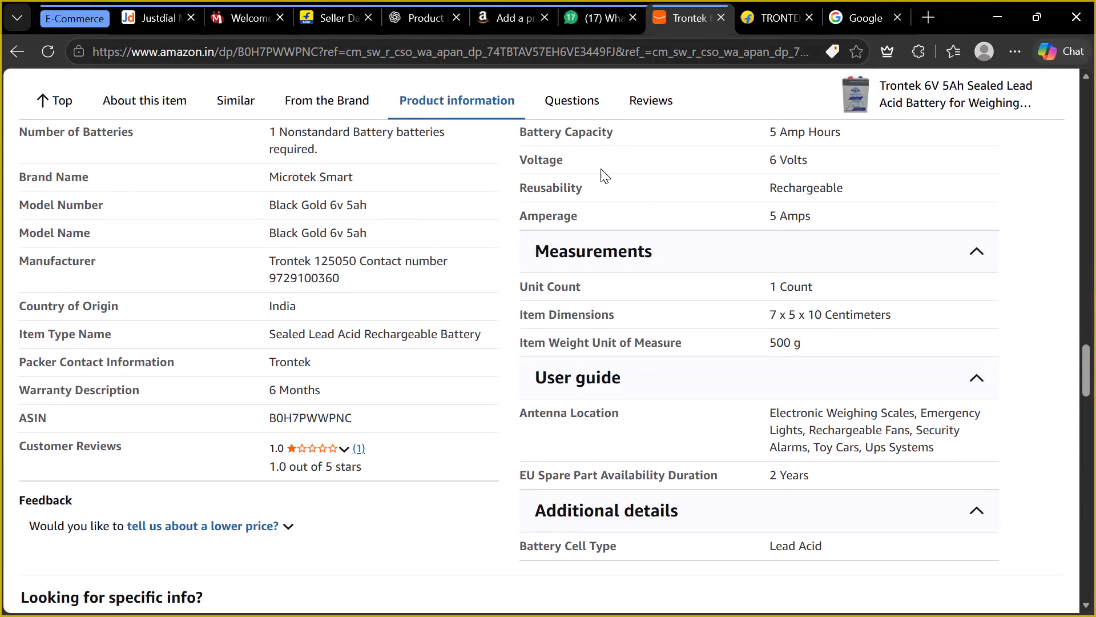
left_click(515, 23)
scroll(678, 288, "up", 1)
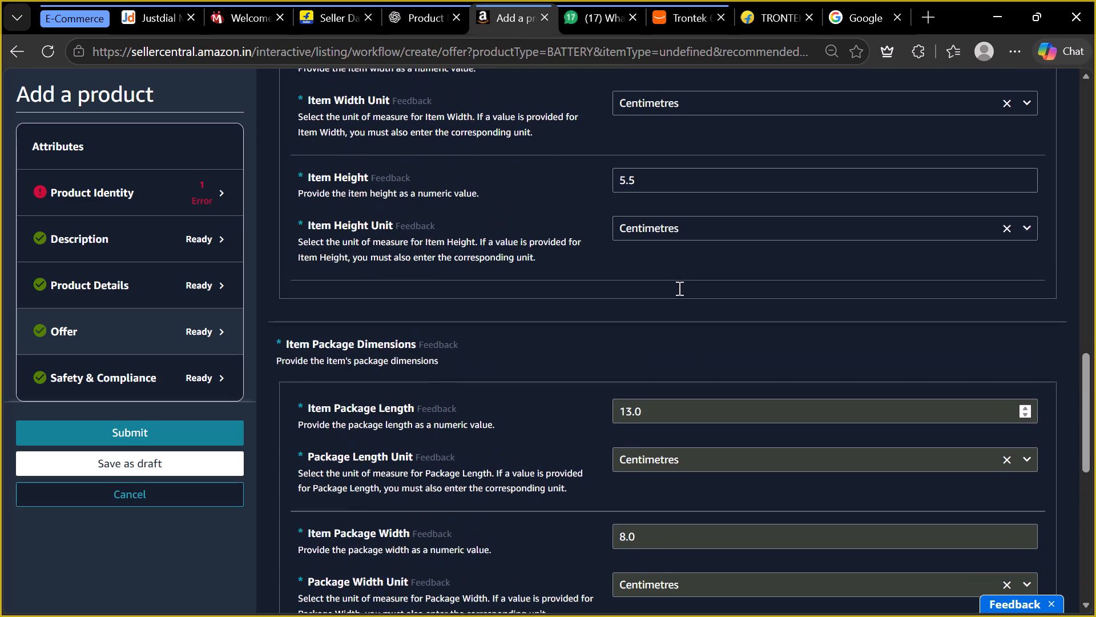
scroll(678, 288, "up", 3)
left_click(650, 349)
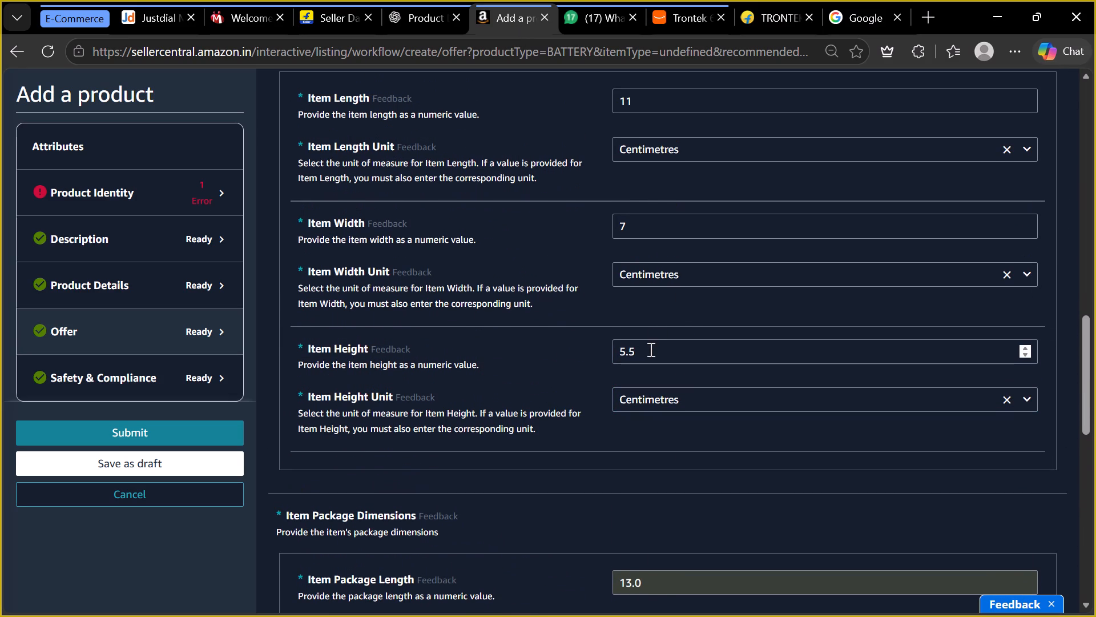
key("BackSpace")
key("BackSpace")
key("BackSpace")
key("BackSpace")
type("11")
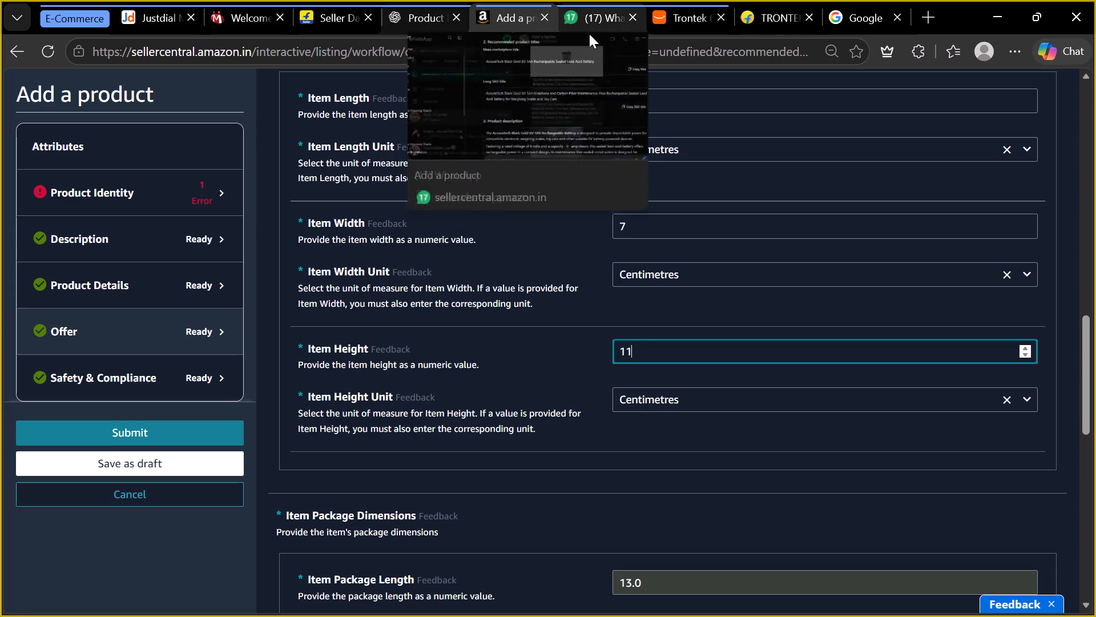
Recheck the item dimensions on the Trontek Amazon listing, and set the Item Length to 7.
left_click(650, 25)
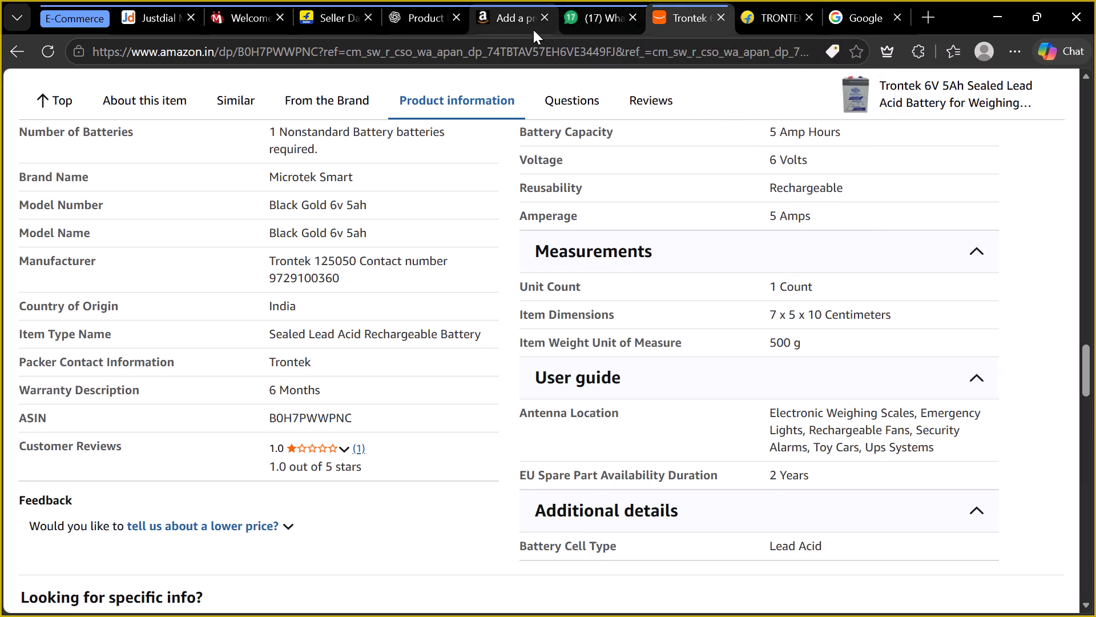
left_click(491, 19)
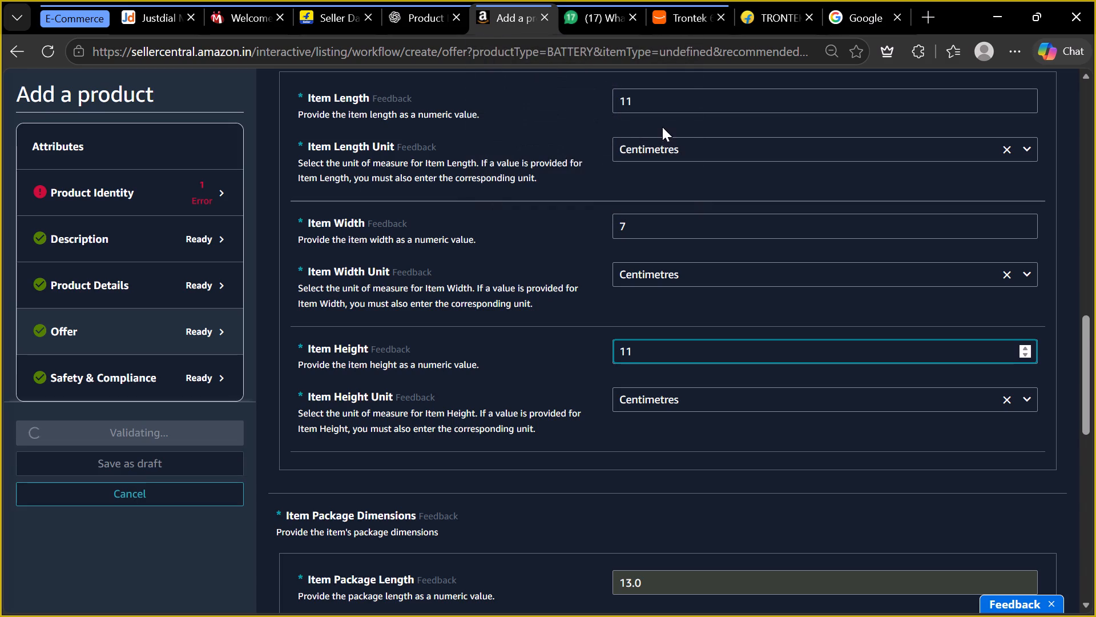
left_click(657, 112)
key("BackSpace")
key("BackSpace")
key("BackSpace")
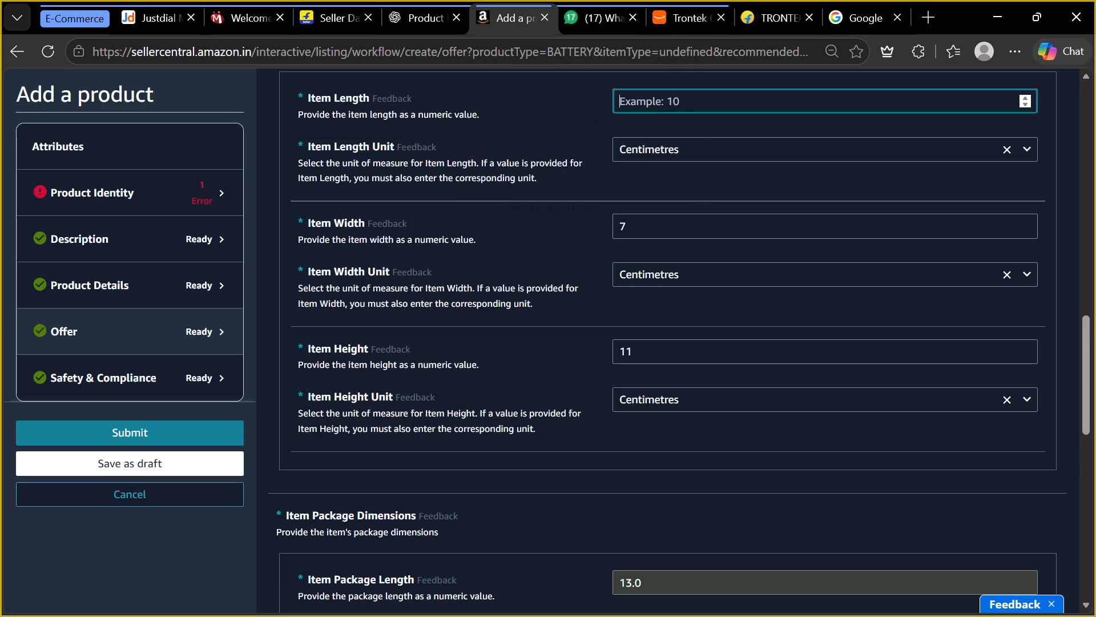
key("7")
Set the Item Width to 6 in the Item Dimensions.
left_click(653, 227)
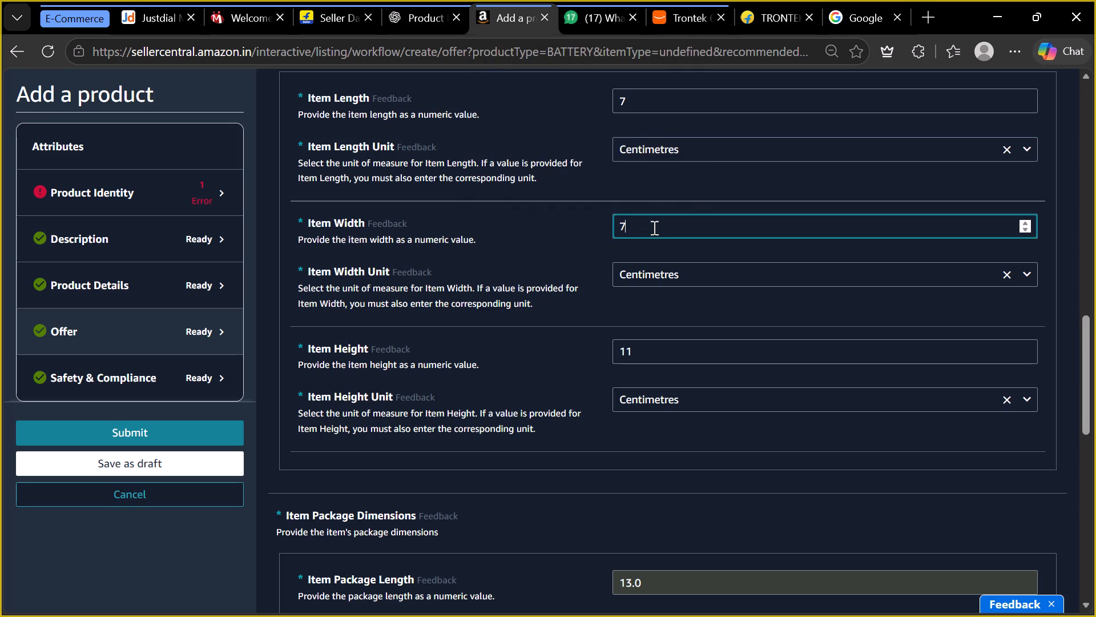
key("BackSpace")
key("BackSpace")
key("6")
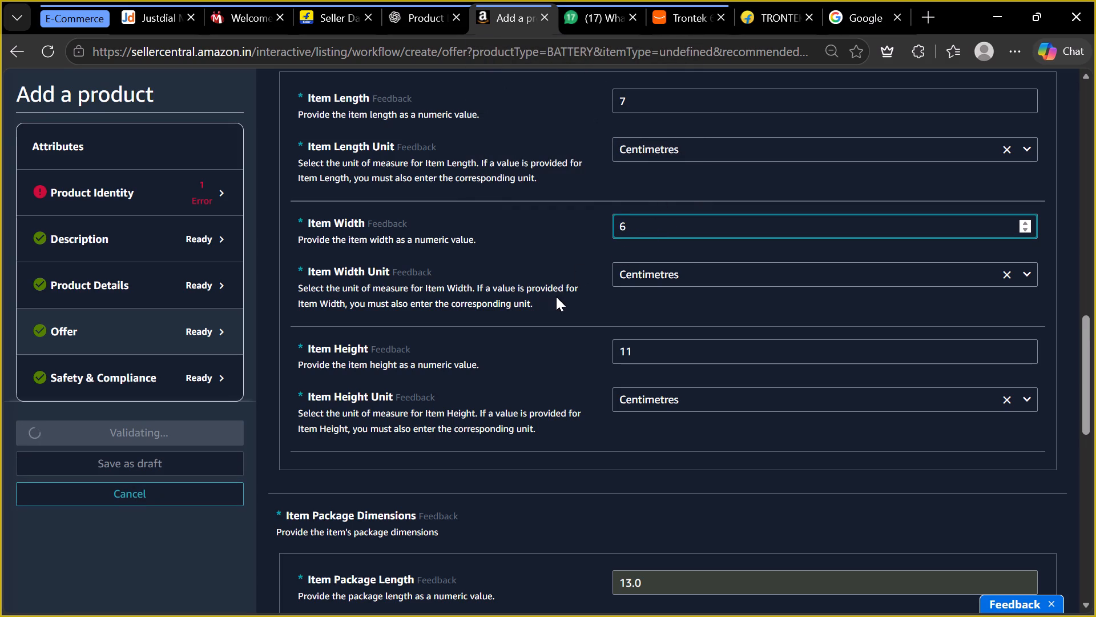
left_click(556, 297)
Compare the item and package dimensions, and set the Item Package Length to 8.
scroll(556, 297, "down", 3)
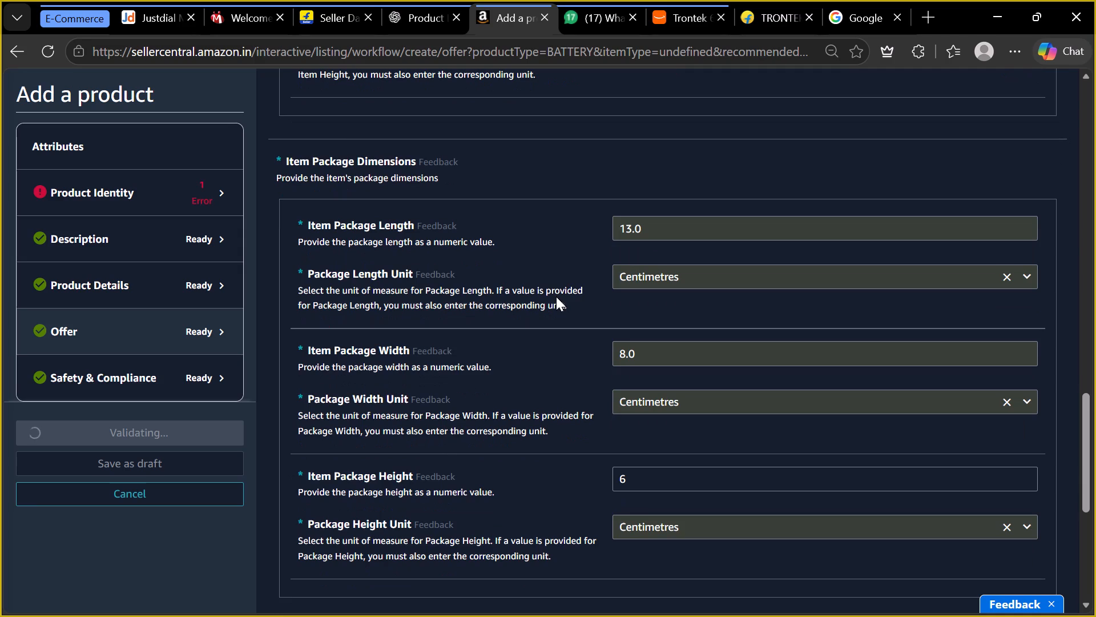
scroll(556, 297, "up", 3)
scroll(556, 297, "right", 1)
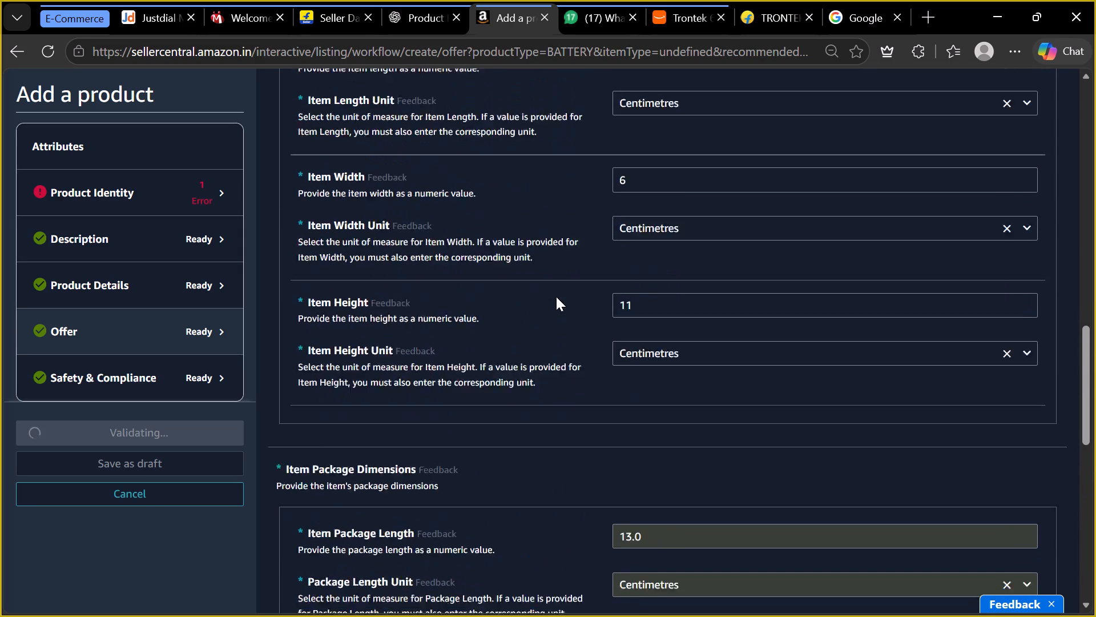
scroll(556, 297, "right", 1)
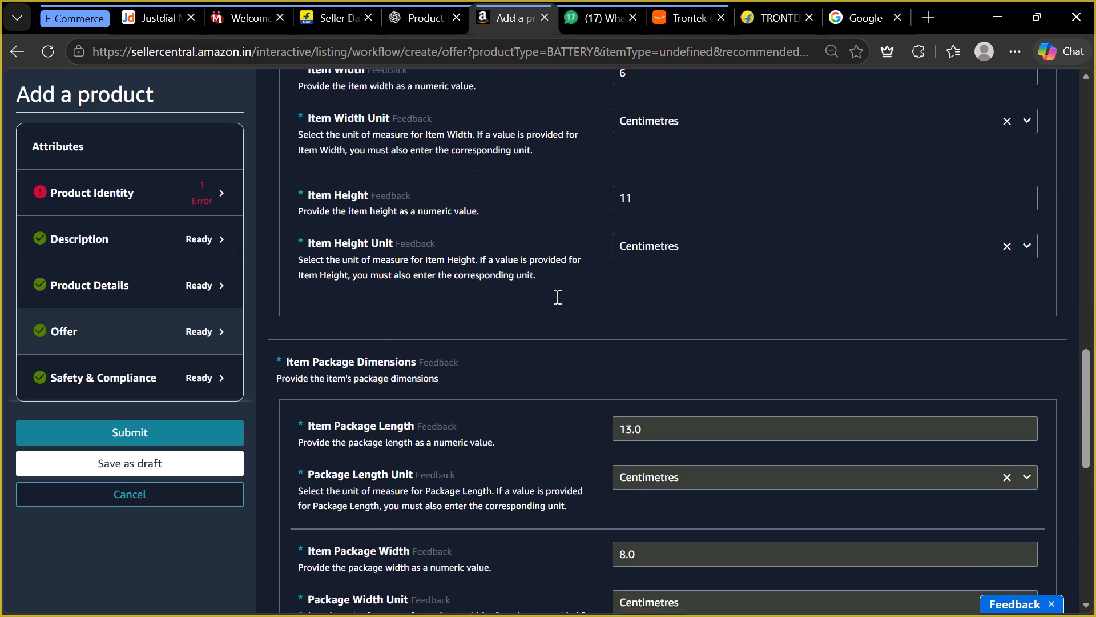
scroll(556, 297, "right", 1)
left_click(633, 410)
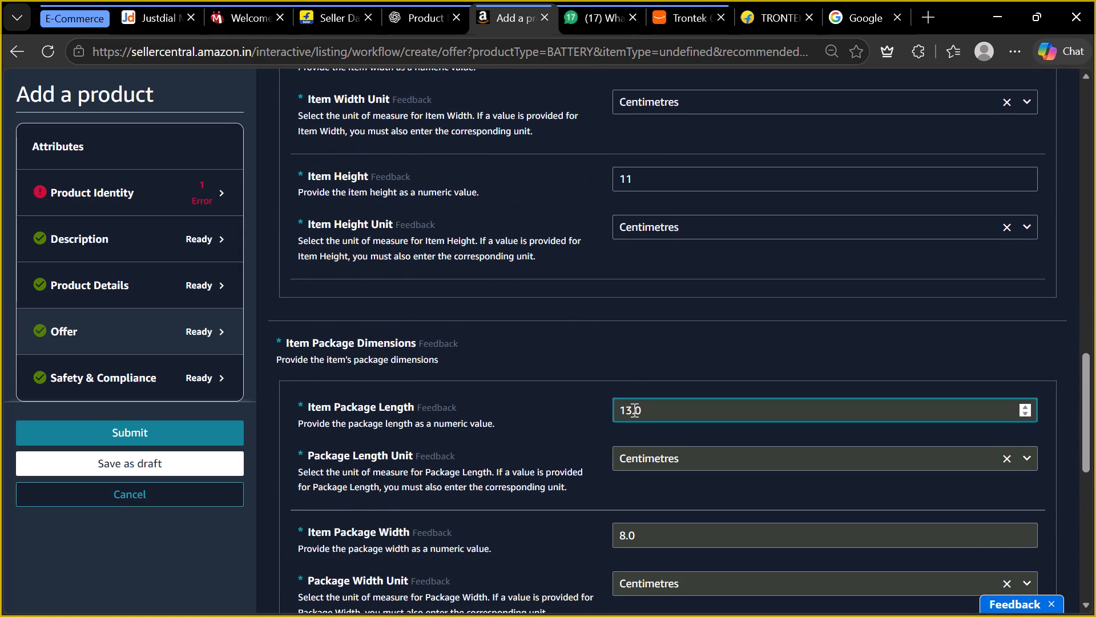
key("BackSpace")
key("BackSpace")
key("BackSpace")
key("8")
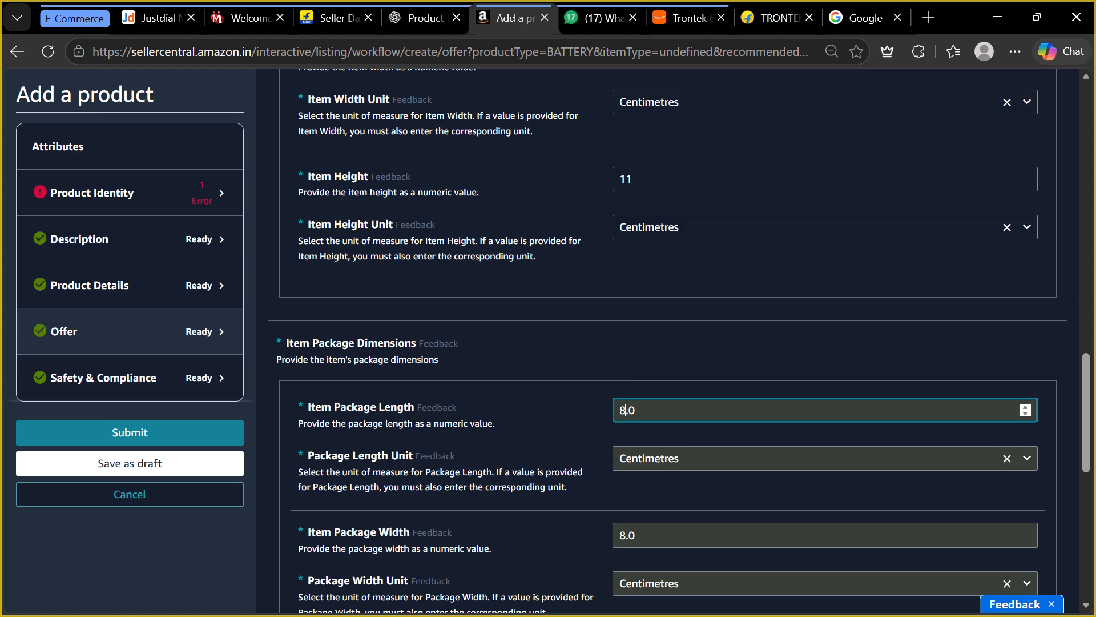
Set the Item Package Length to 9 in the Item Package Dimensions.
key("BackSpace")
key("8")
key("BackSpace")
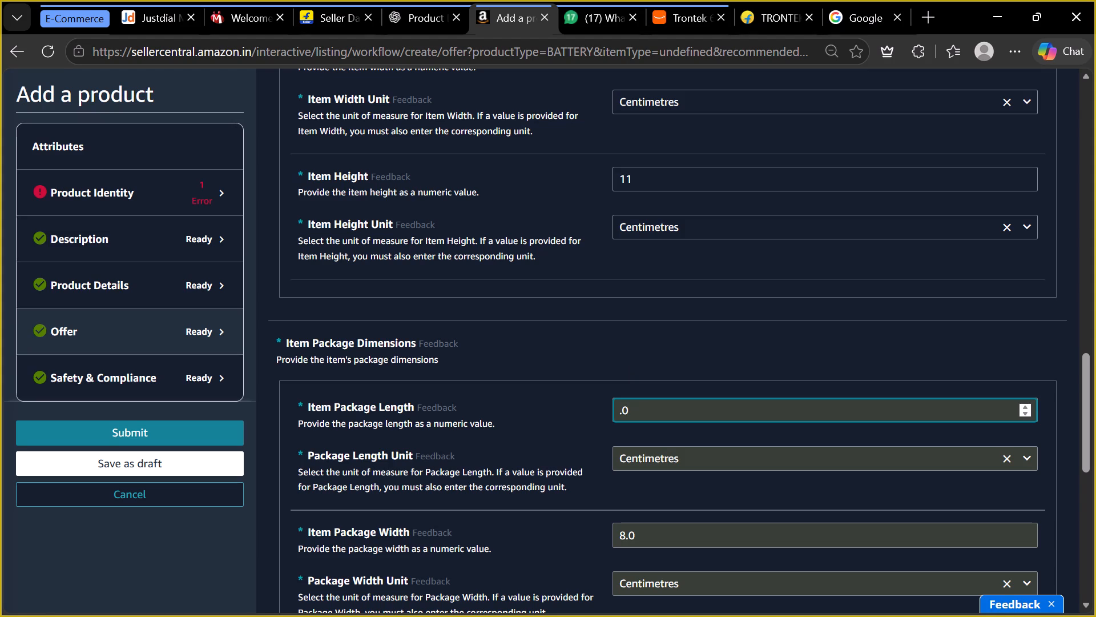
key("9")
left_click(513, 428)
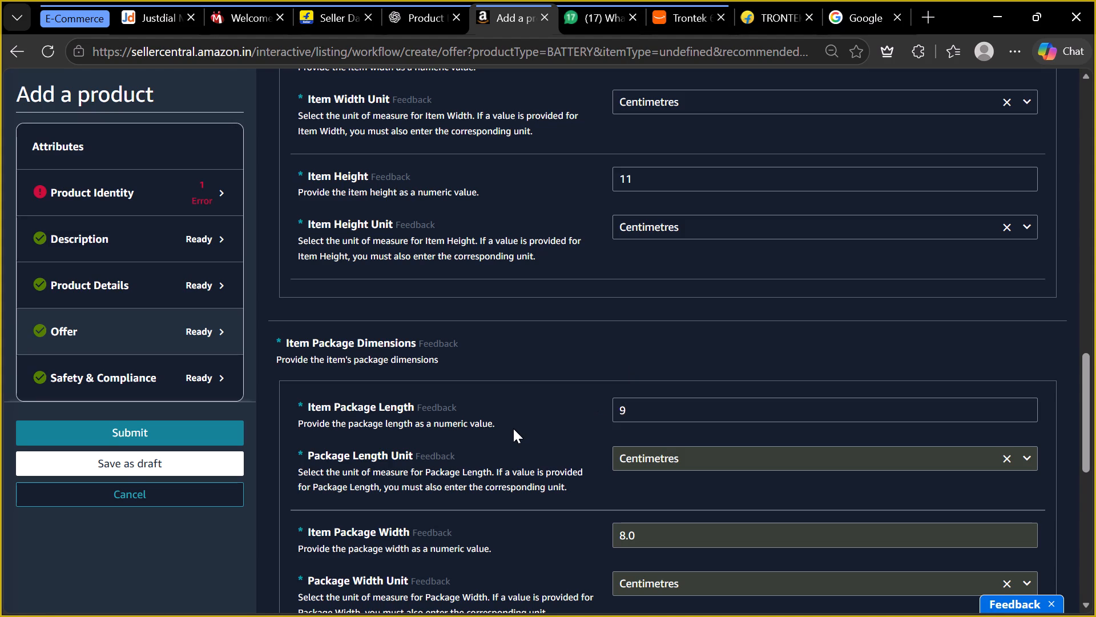
Set the Item Package Height to 13 in the Item Package Dimensions.
scroll(513, 428, "down", 2)
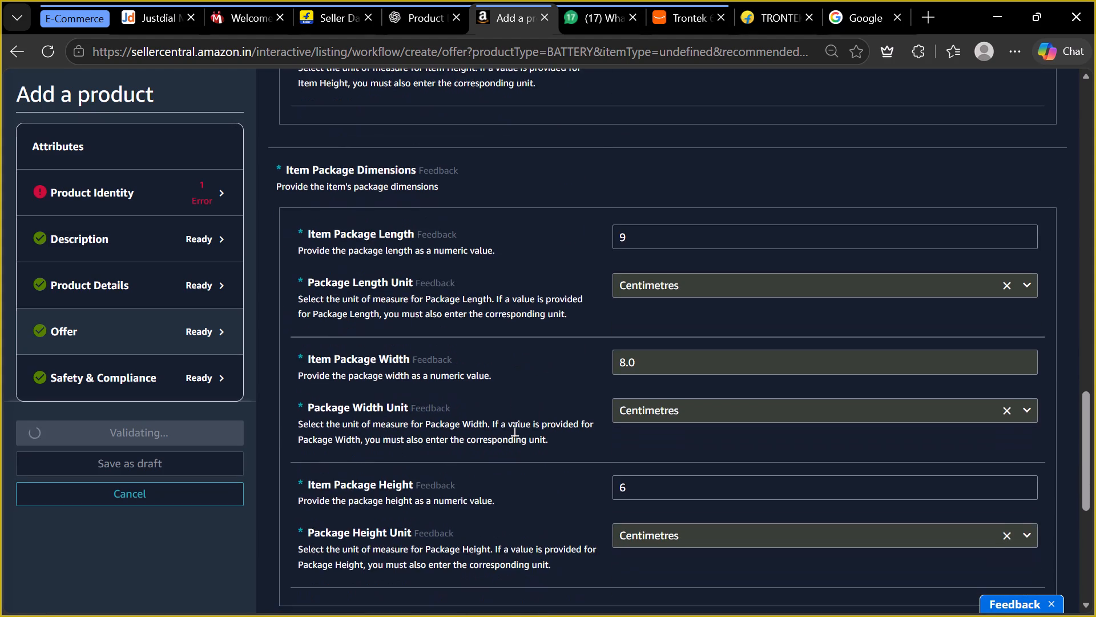
scroll(513, 428, "down", 1)
left_click(643, 470)
key("BackSpace")
key("BackSpace")
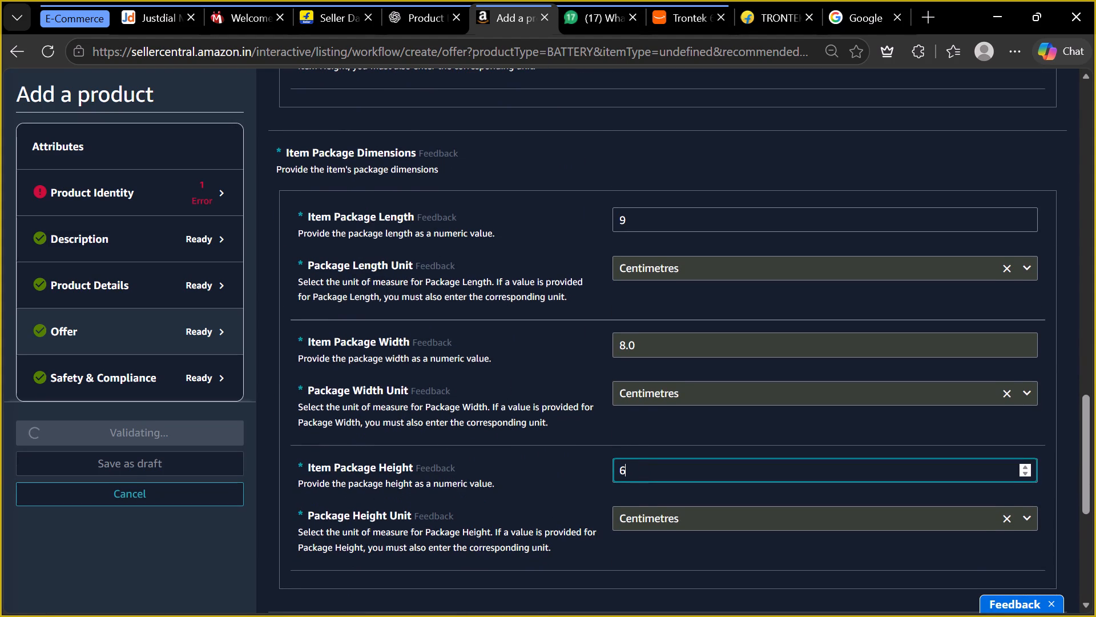
type("13")
scroll(643, 470, "down", 2)
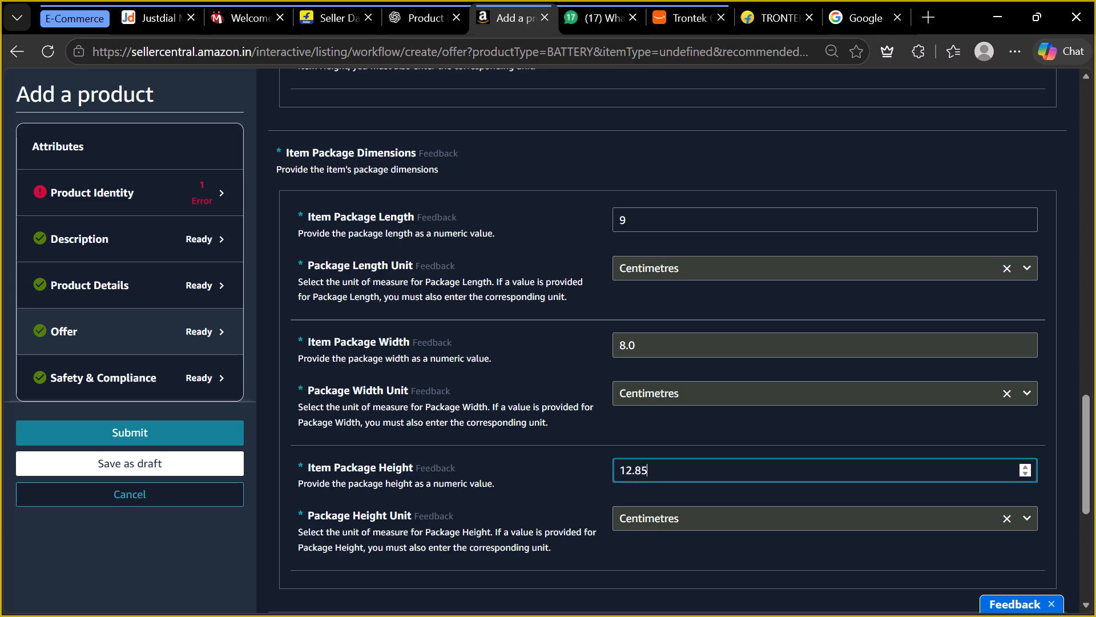
scroll(643, 470, "up", 3)
left_click(574, 475)
Check the Package Weight entry at the end of the Offer section and continue to Safety & Compliance.
scroll(574, 475, "down", 1)
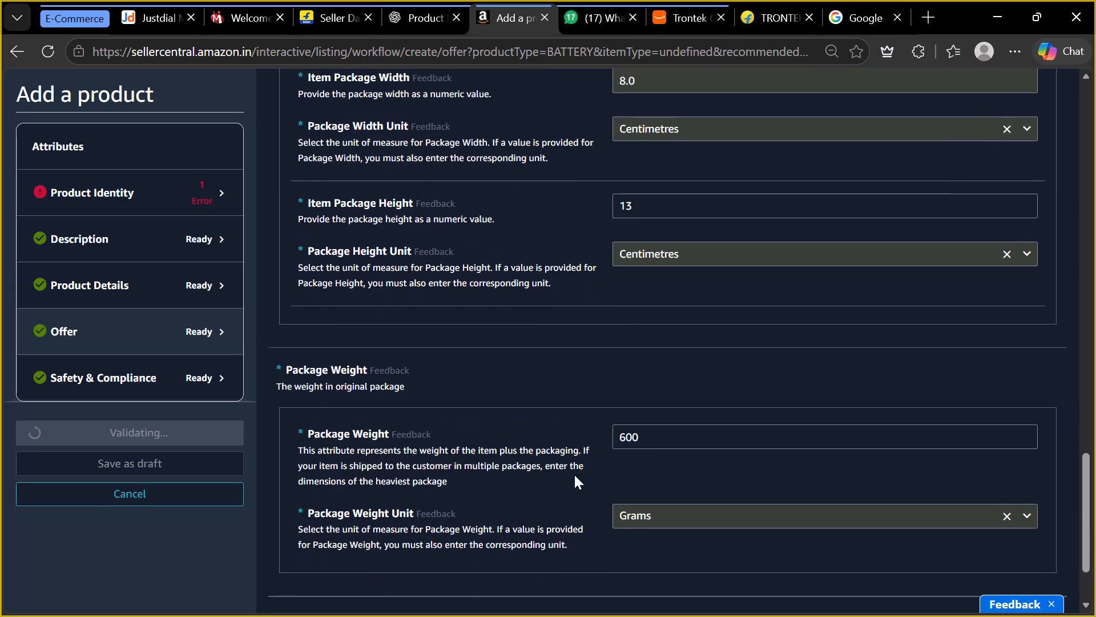
scroll(574, 475, "down", 1)
scroll(661, 494, "down", 1)
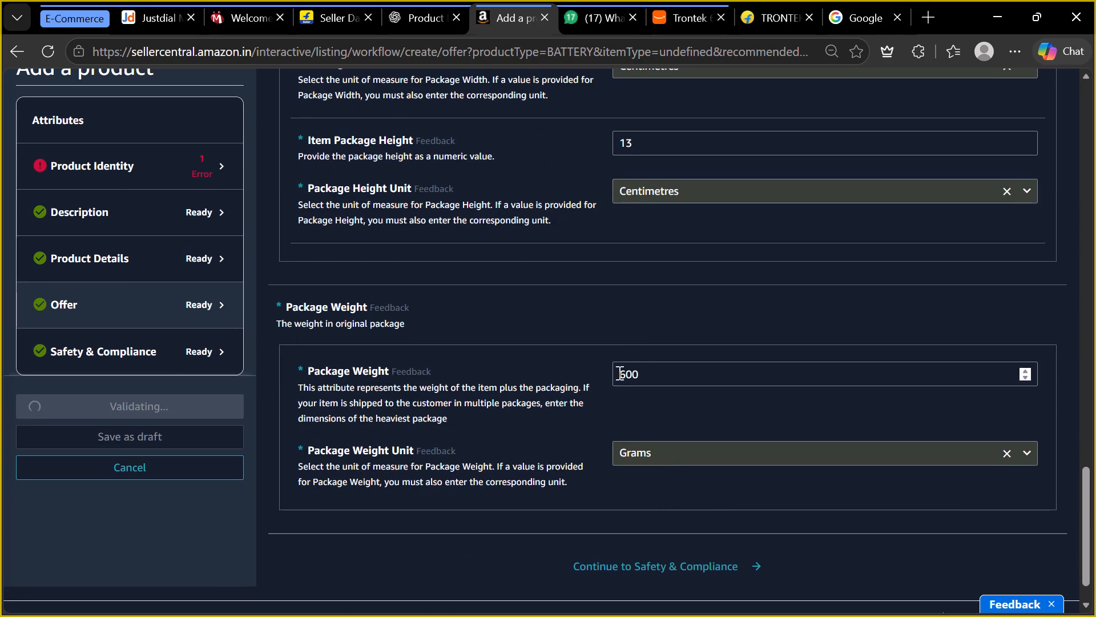
left_click(627, 374)
scroll(660, 520, "down", 1)
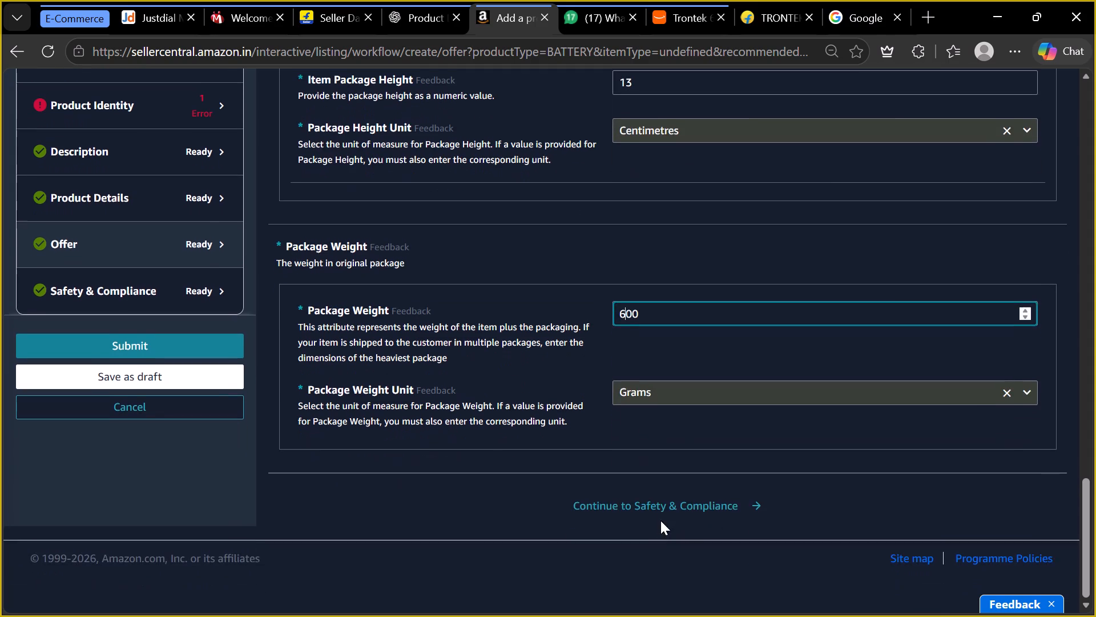
left_click(656, 515)
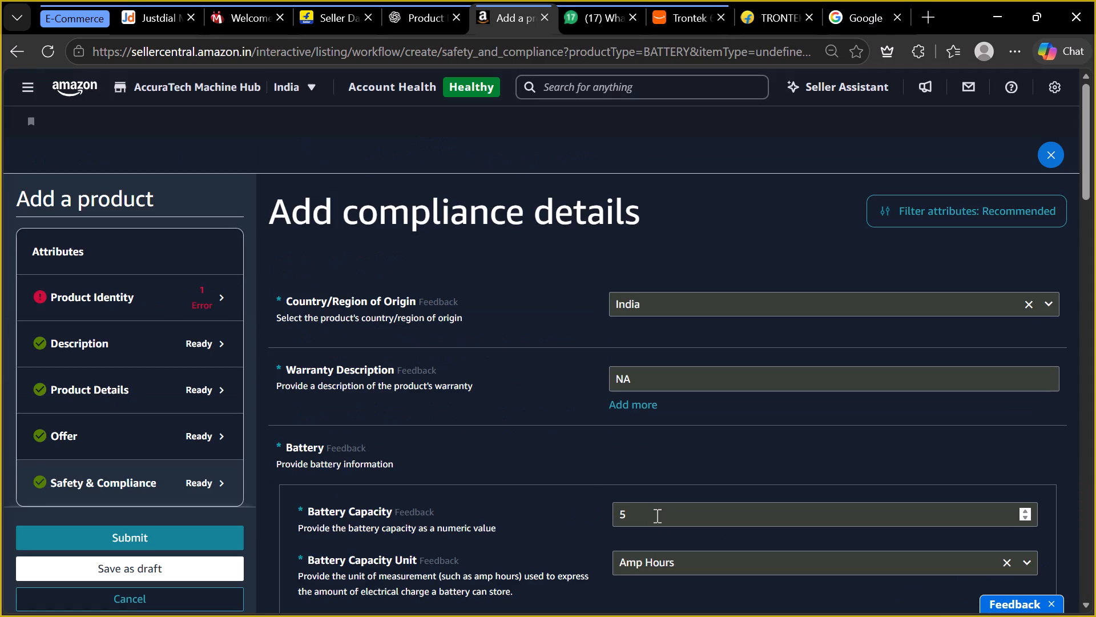
Review the compliance details for the battery, dangerous goods regulations and manufacturer warranty.
scroll(672, 440, "down", 2)
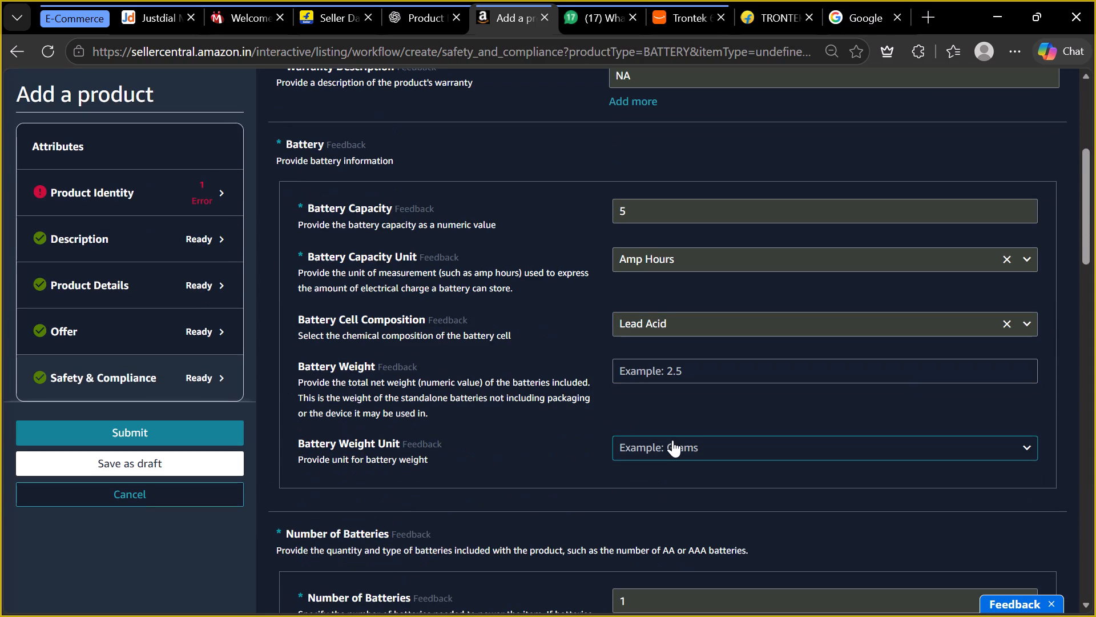
scroll(672, 440, "down", 3)
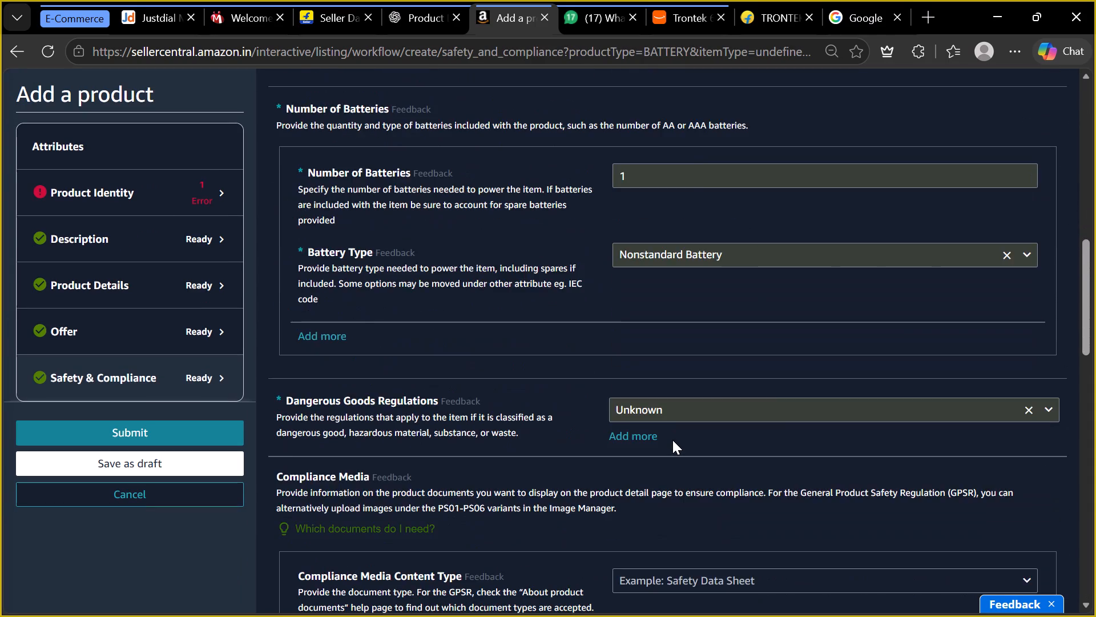
scroll(672, 440, "down", 6)
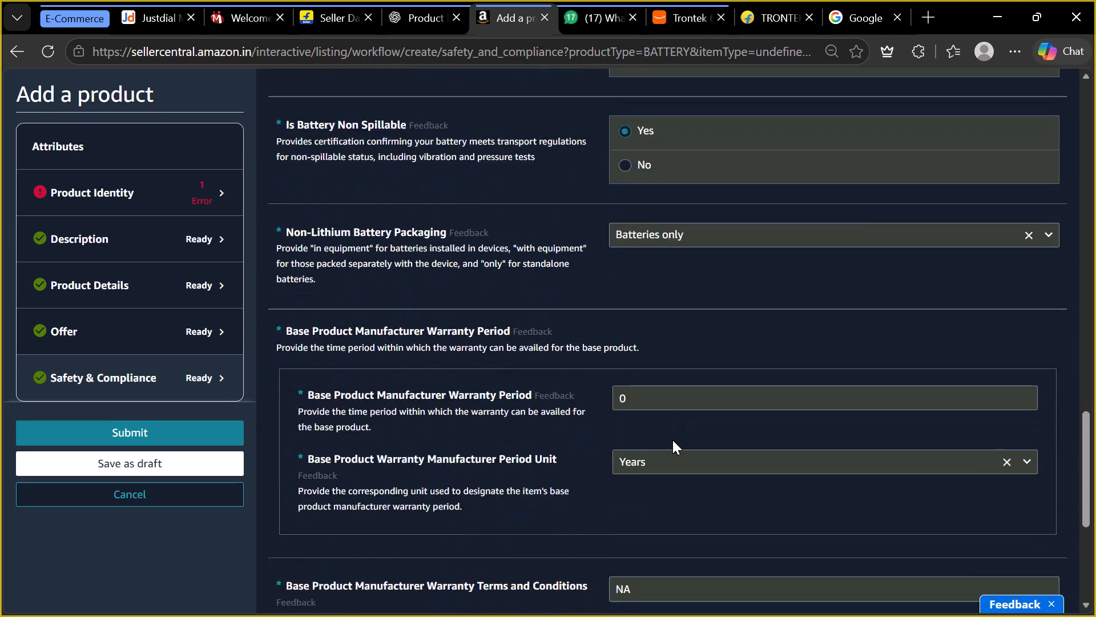
scroll(672, 440, "down", 2)
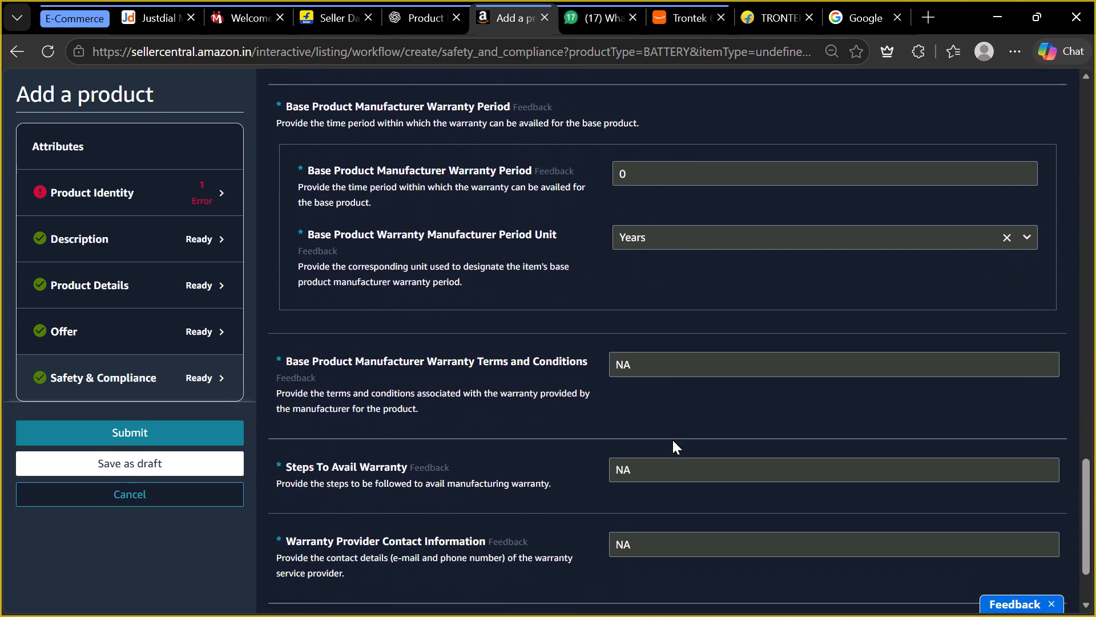
scroll(672, 440, "down", 1)
scroll(222, 186, "up", 1)
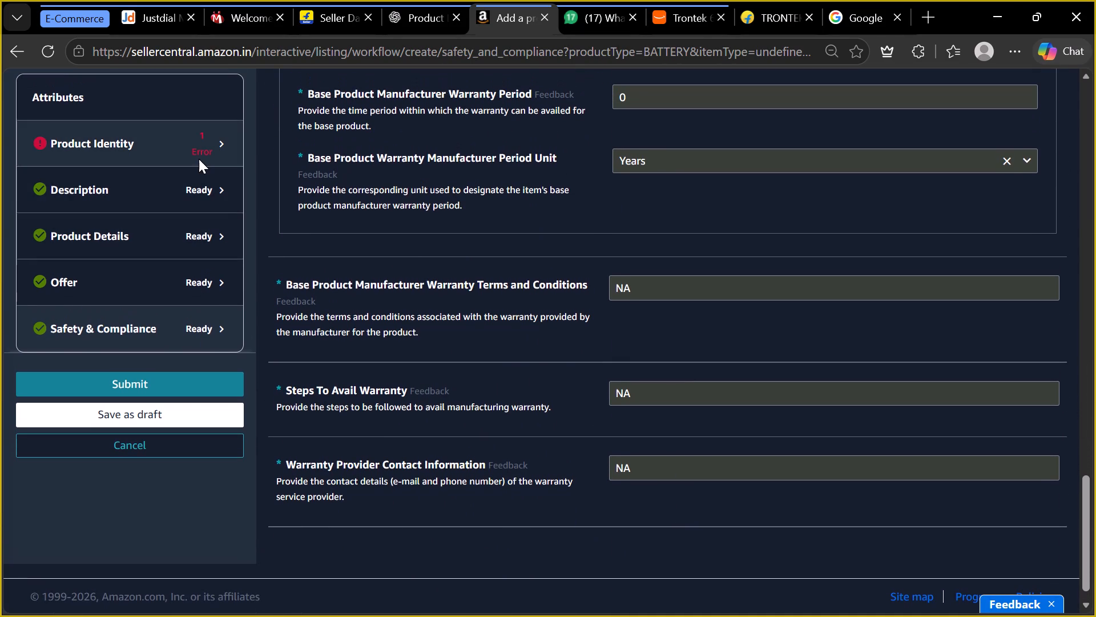
Remove the comma after "Weighing Scales" from the Item Name in the Product Identity section.
left_click(200, 158)
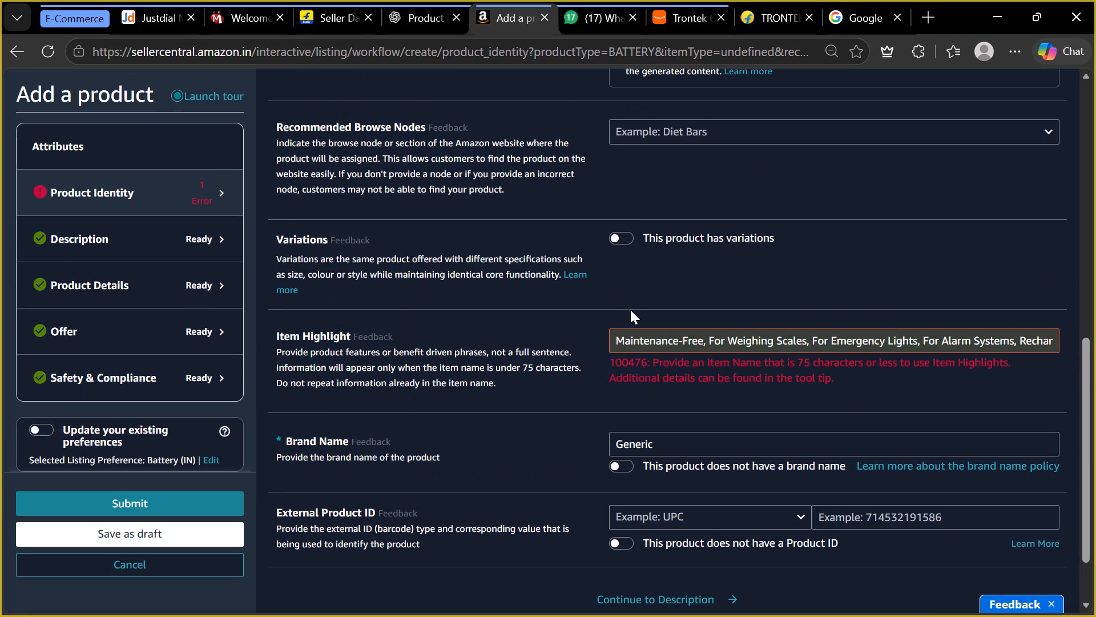
scroll(716, 320, "up", 6)
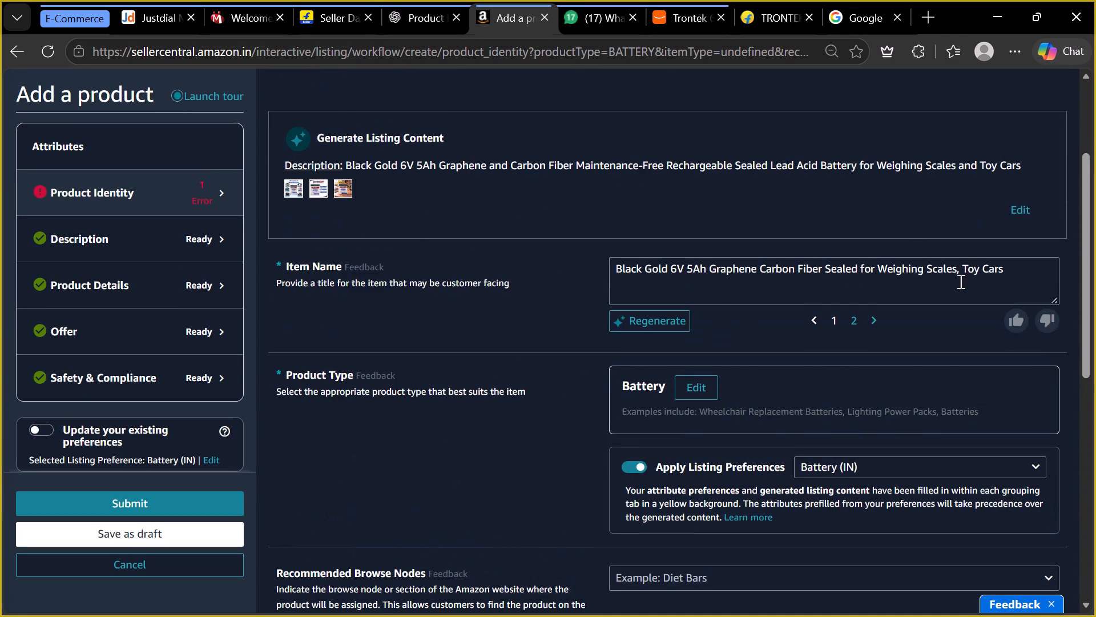
left_click(998, 279)
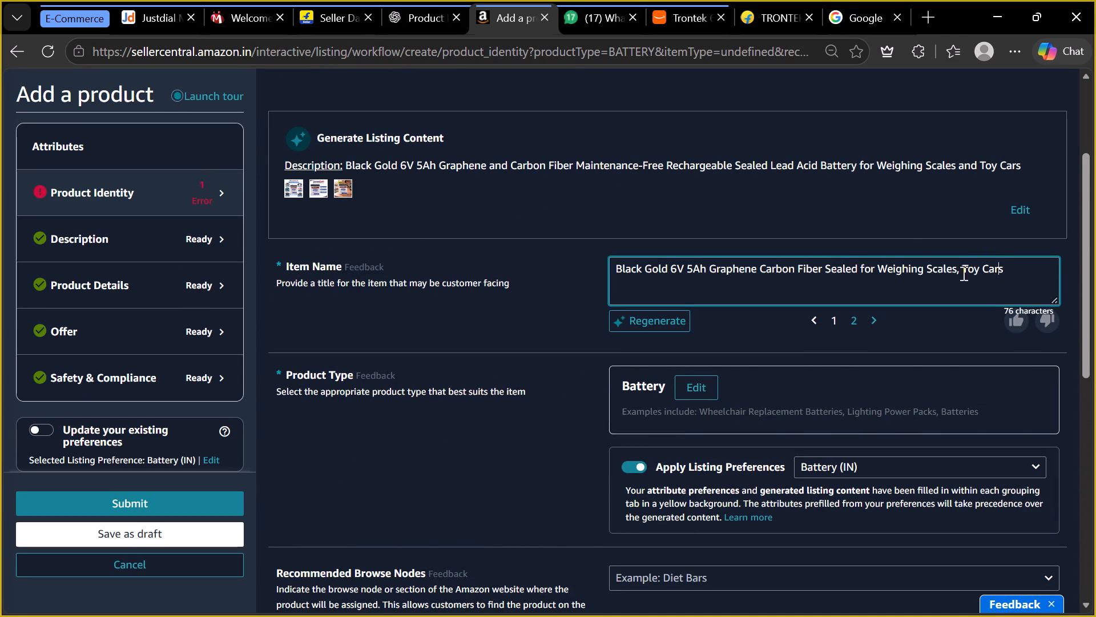
left_click(959, 268)
key("BackSpace")
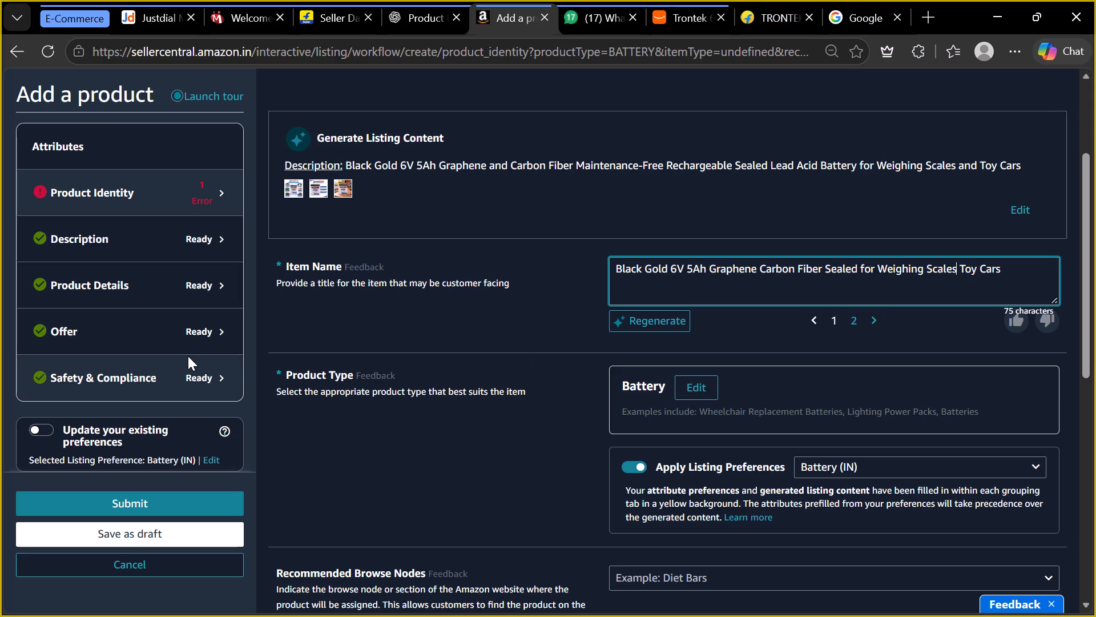
Check the battery details in the Safety & Compliance section and submit the listing.
left_click(184, 372)
scroll(184, 372, "down", 1)
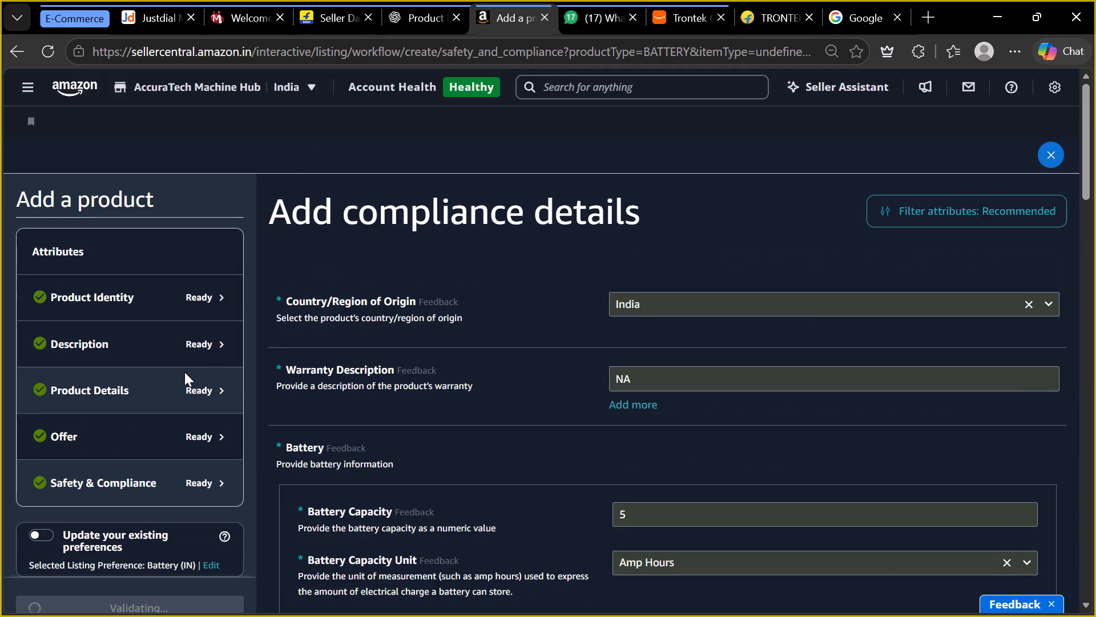
scroll(184, 372, "down", 2)
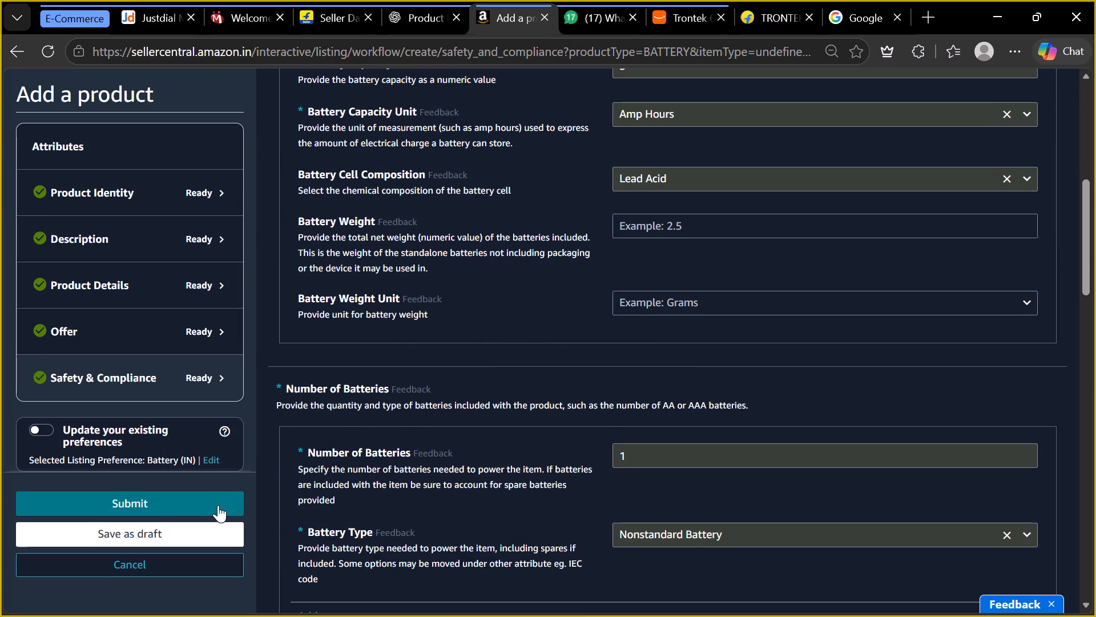
left_click(218, 505)
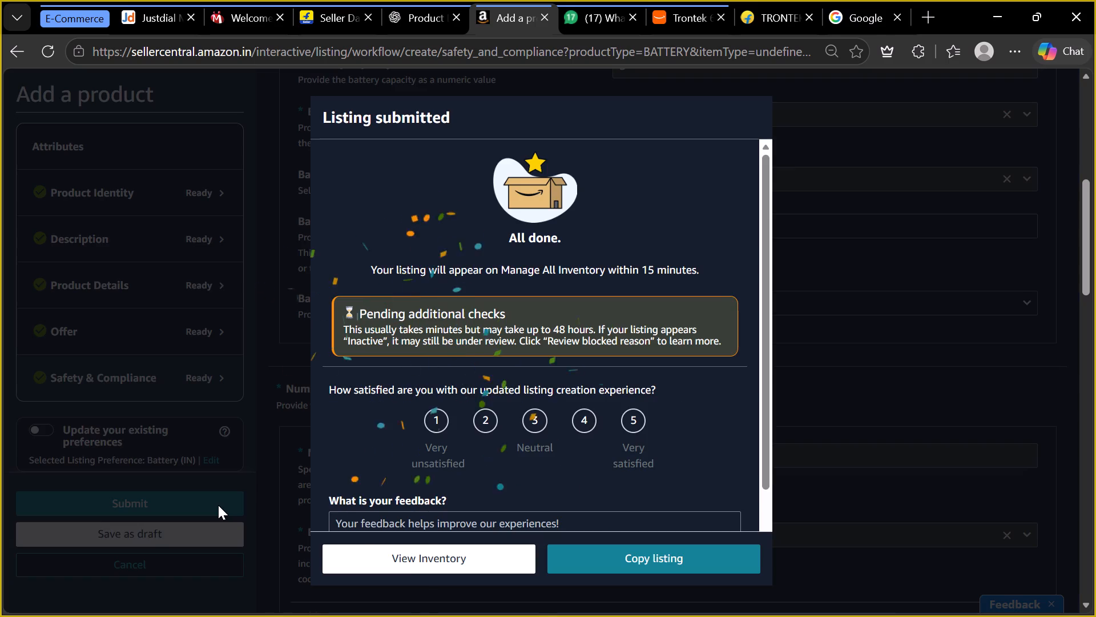
View the product inventory from the listing submission confirmation.
left_click(482, 551)
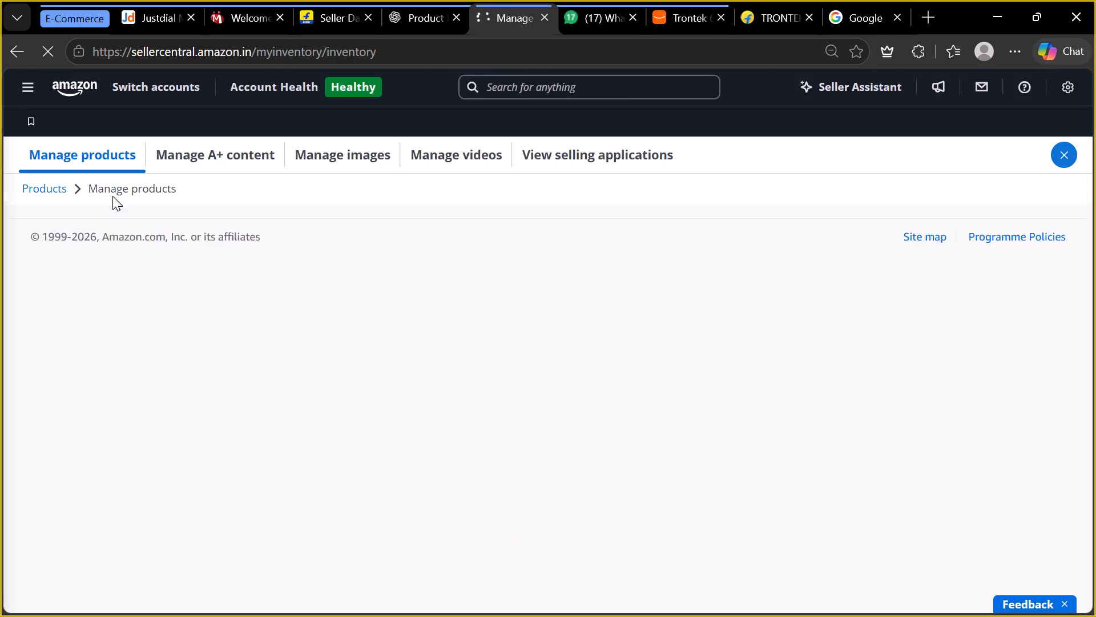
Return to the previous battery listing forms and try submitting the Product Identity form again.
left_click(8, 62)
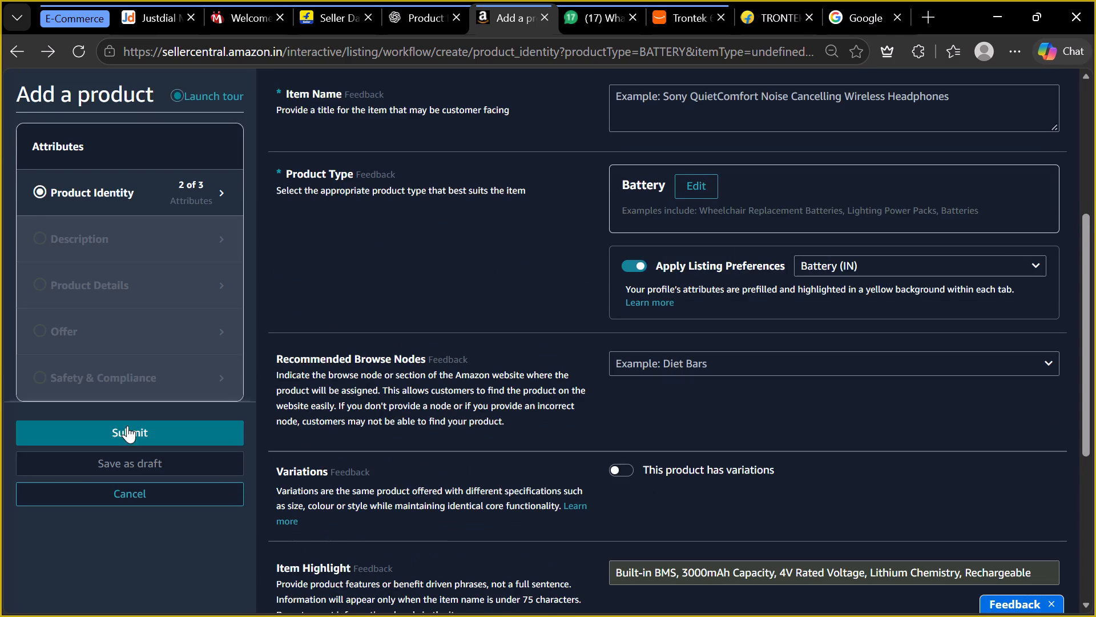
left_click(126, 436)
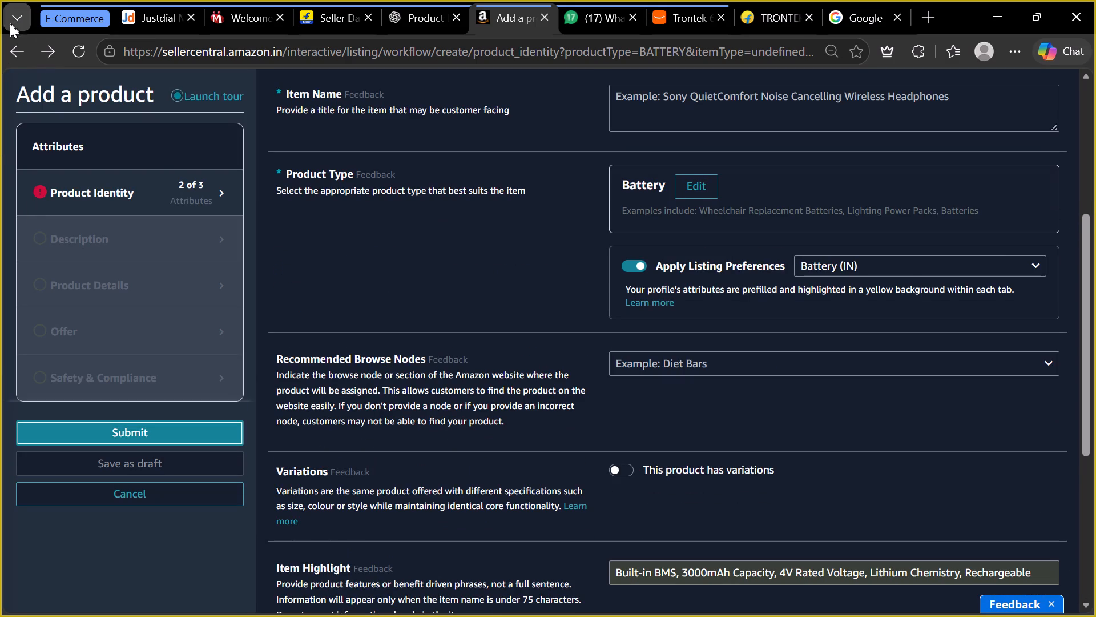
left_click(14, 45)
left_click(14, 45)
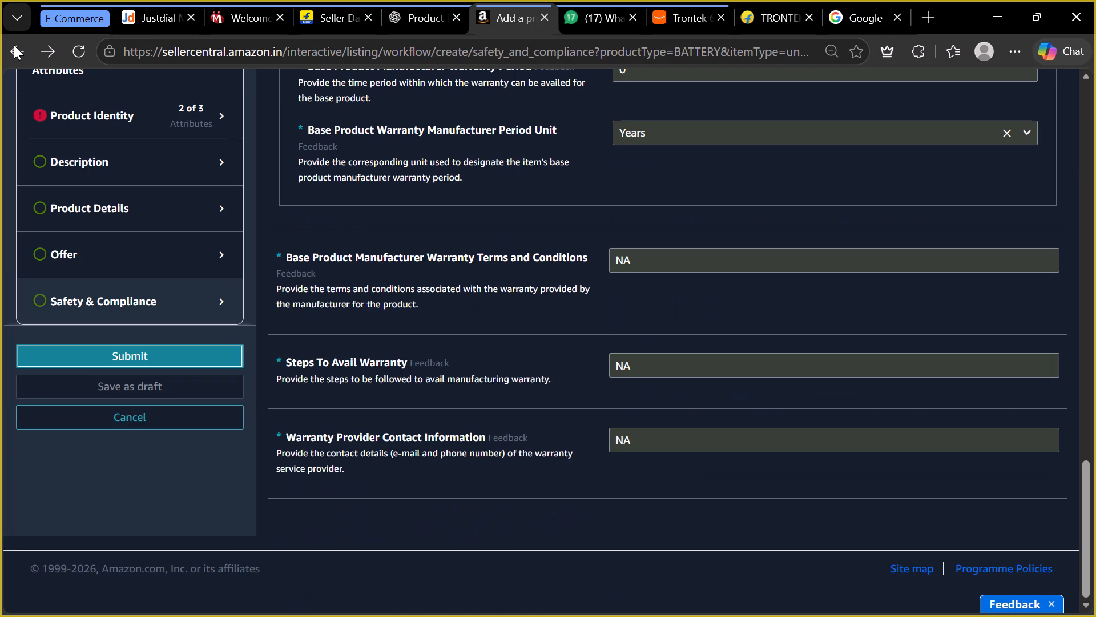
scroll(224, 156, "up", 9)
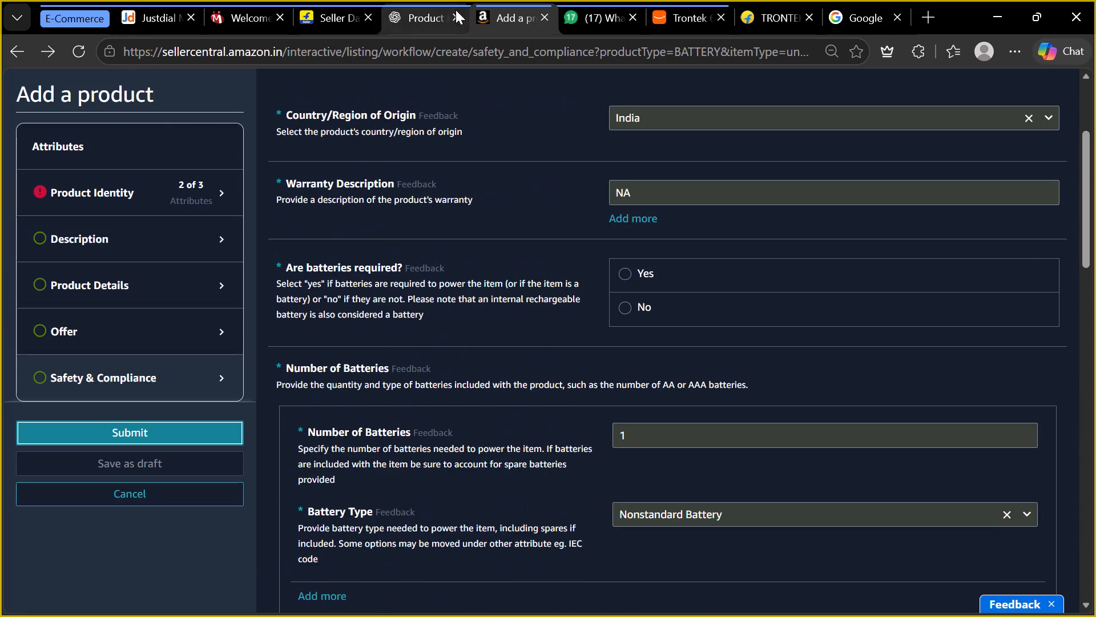
Close the browser page with the leftover Add a product form.
left_click(543, 19)
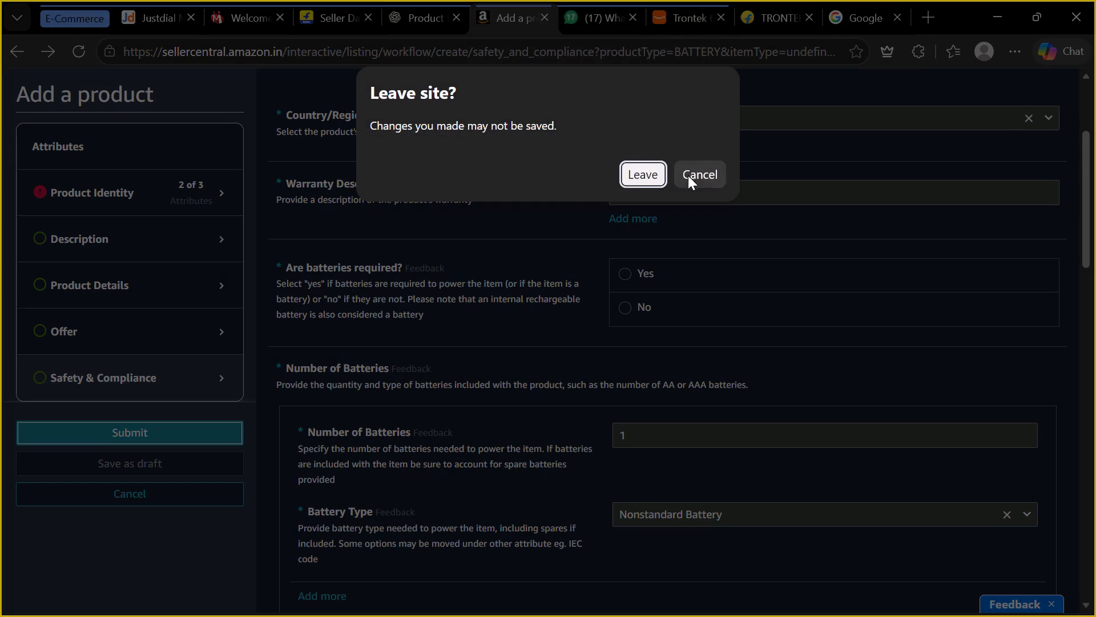